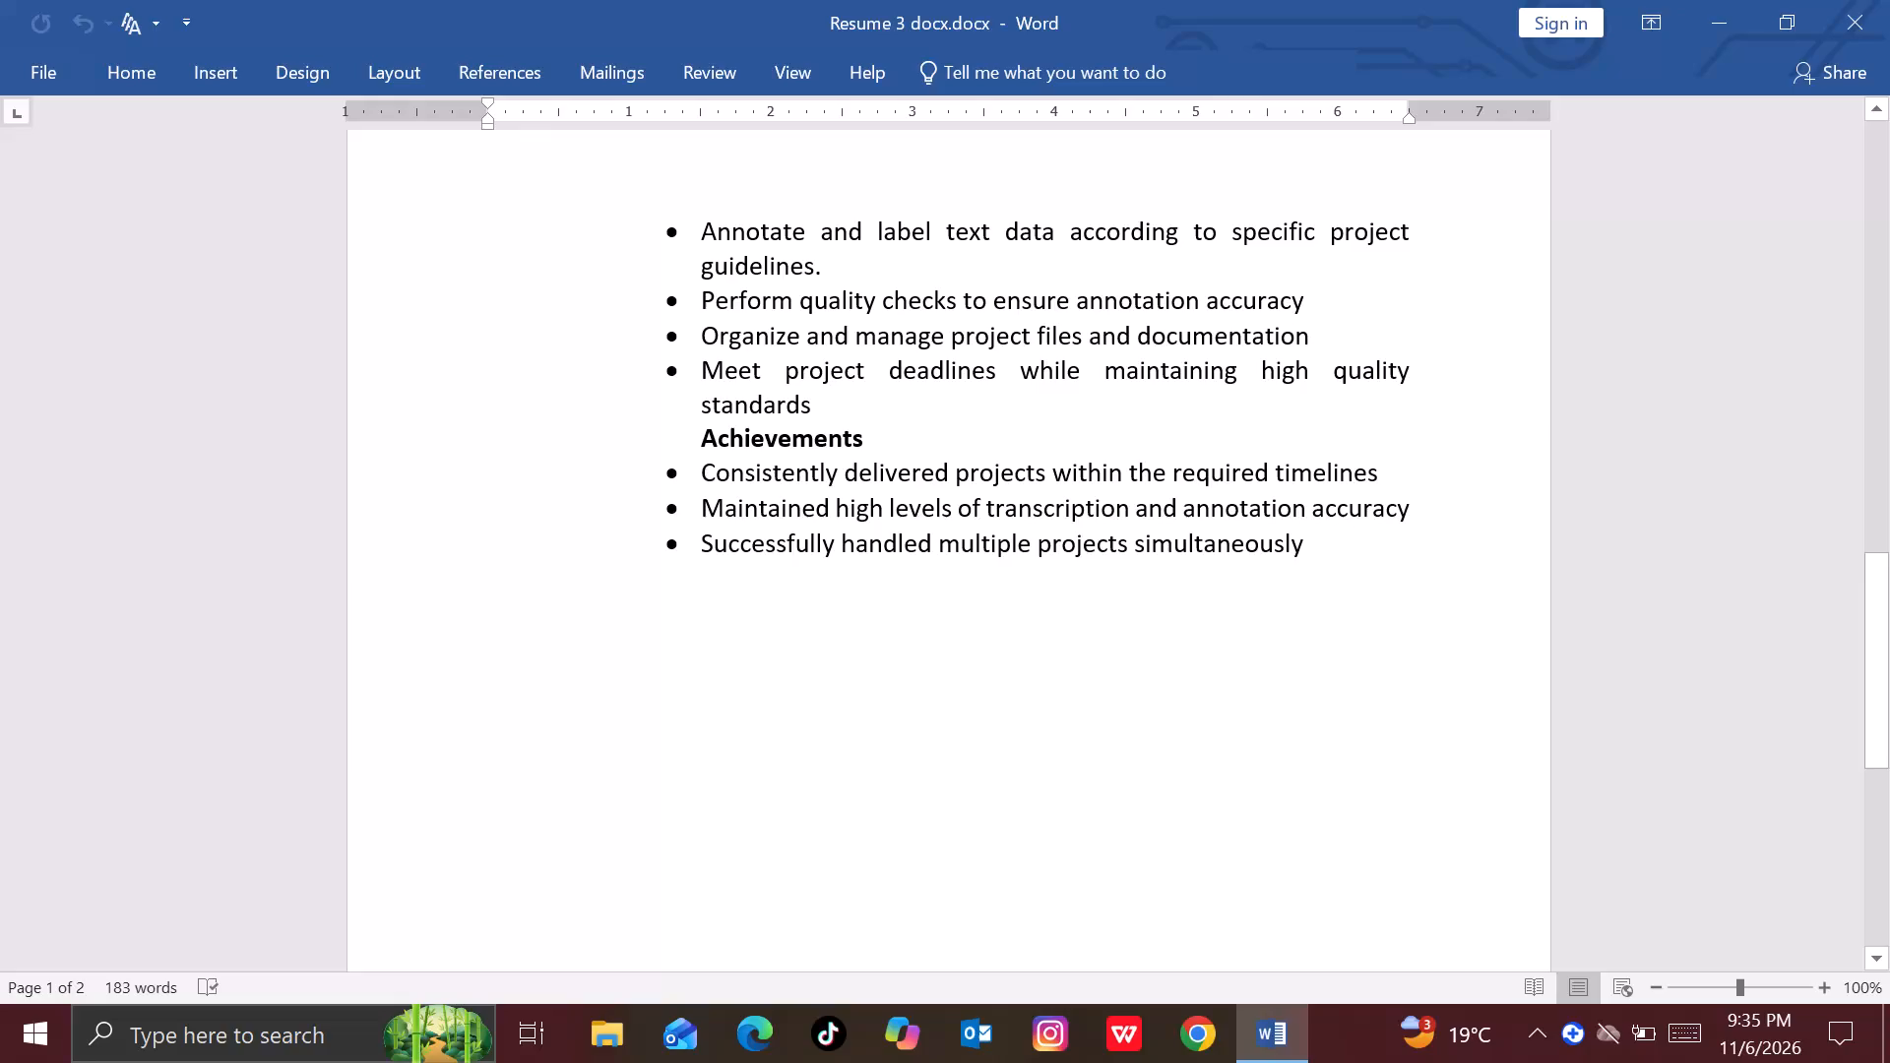
# Add the bold heading "RELEVANT PROJECTS" on the line below the last Achievements bullet.
pyautogui.click(1350, 559)
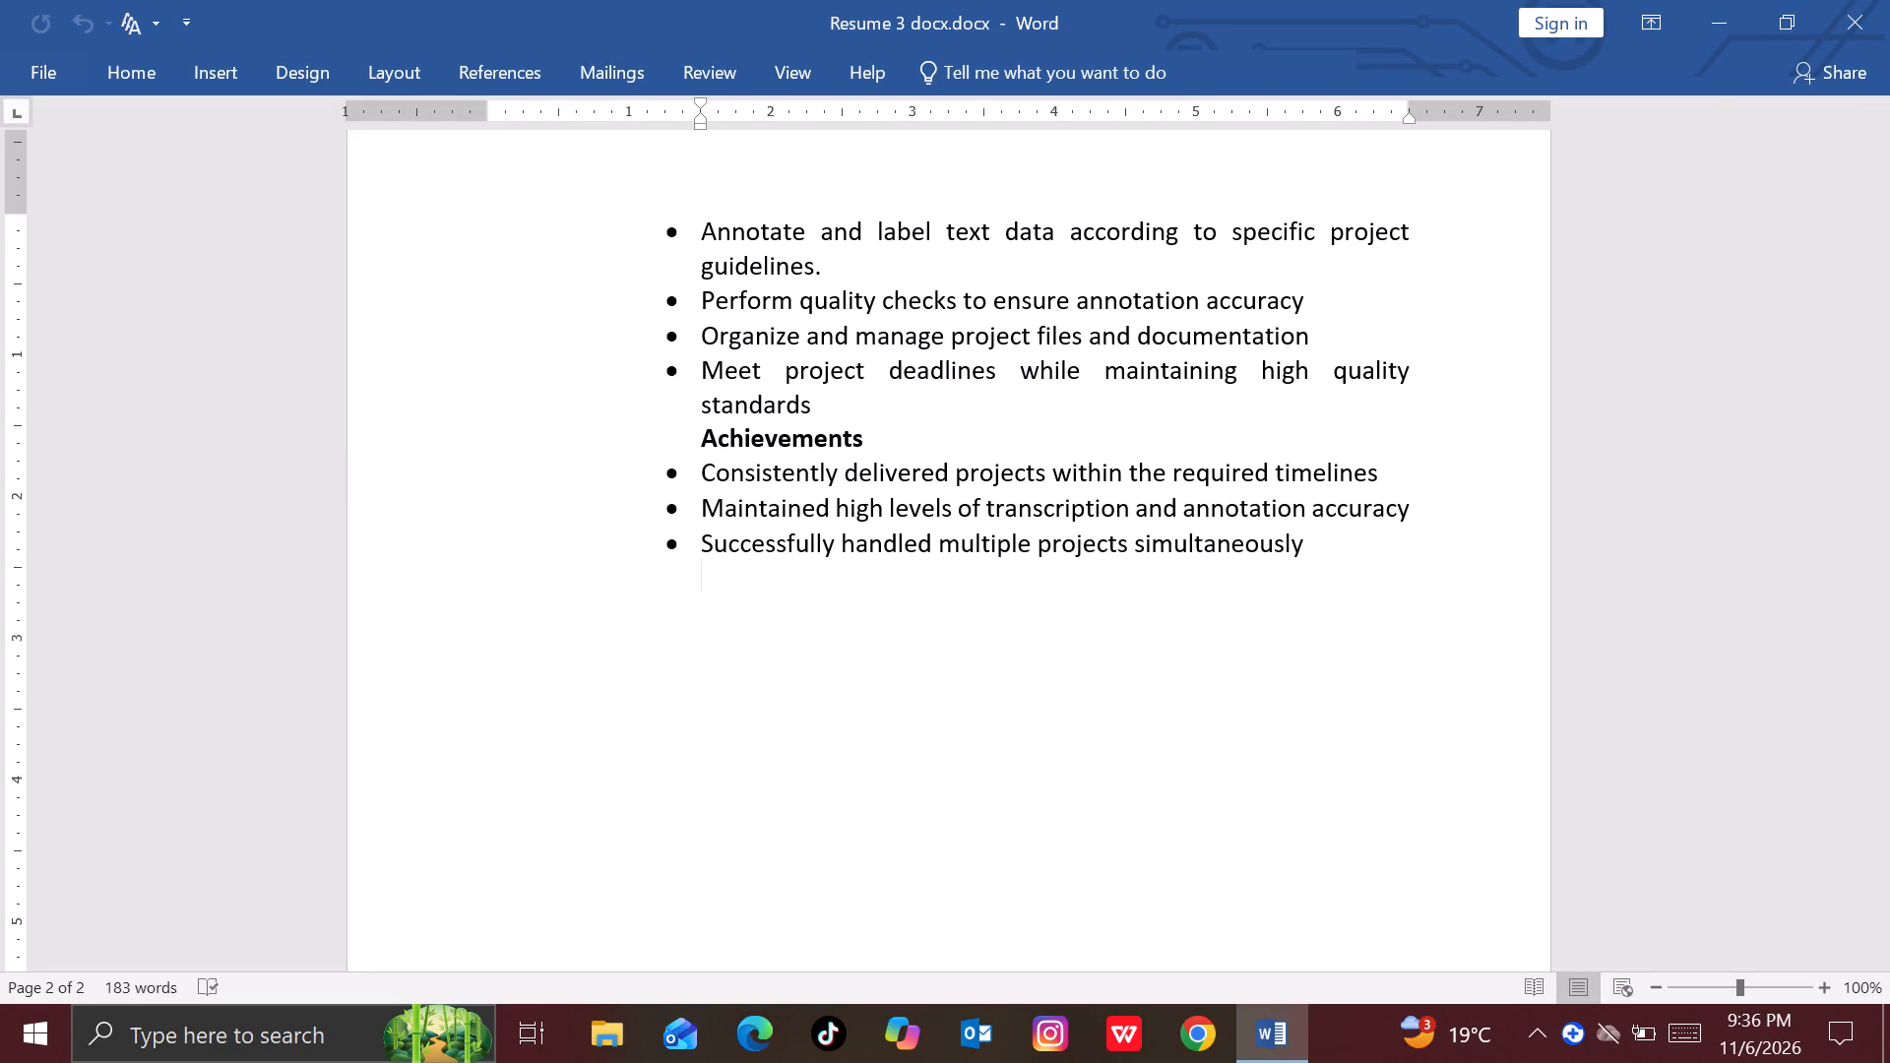
pyautogui.press('r')
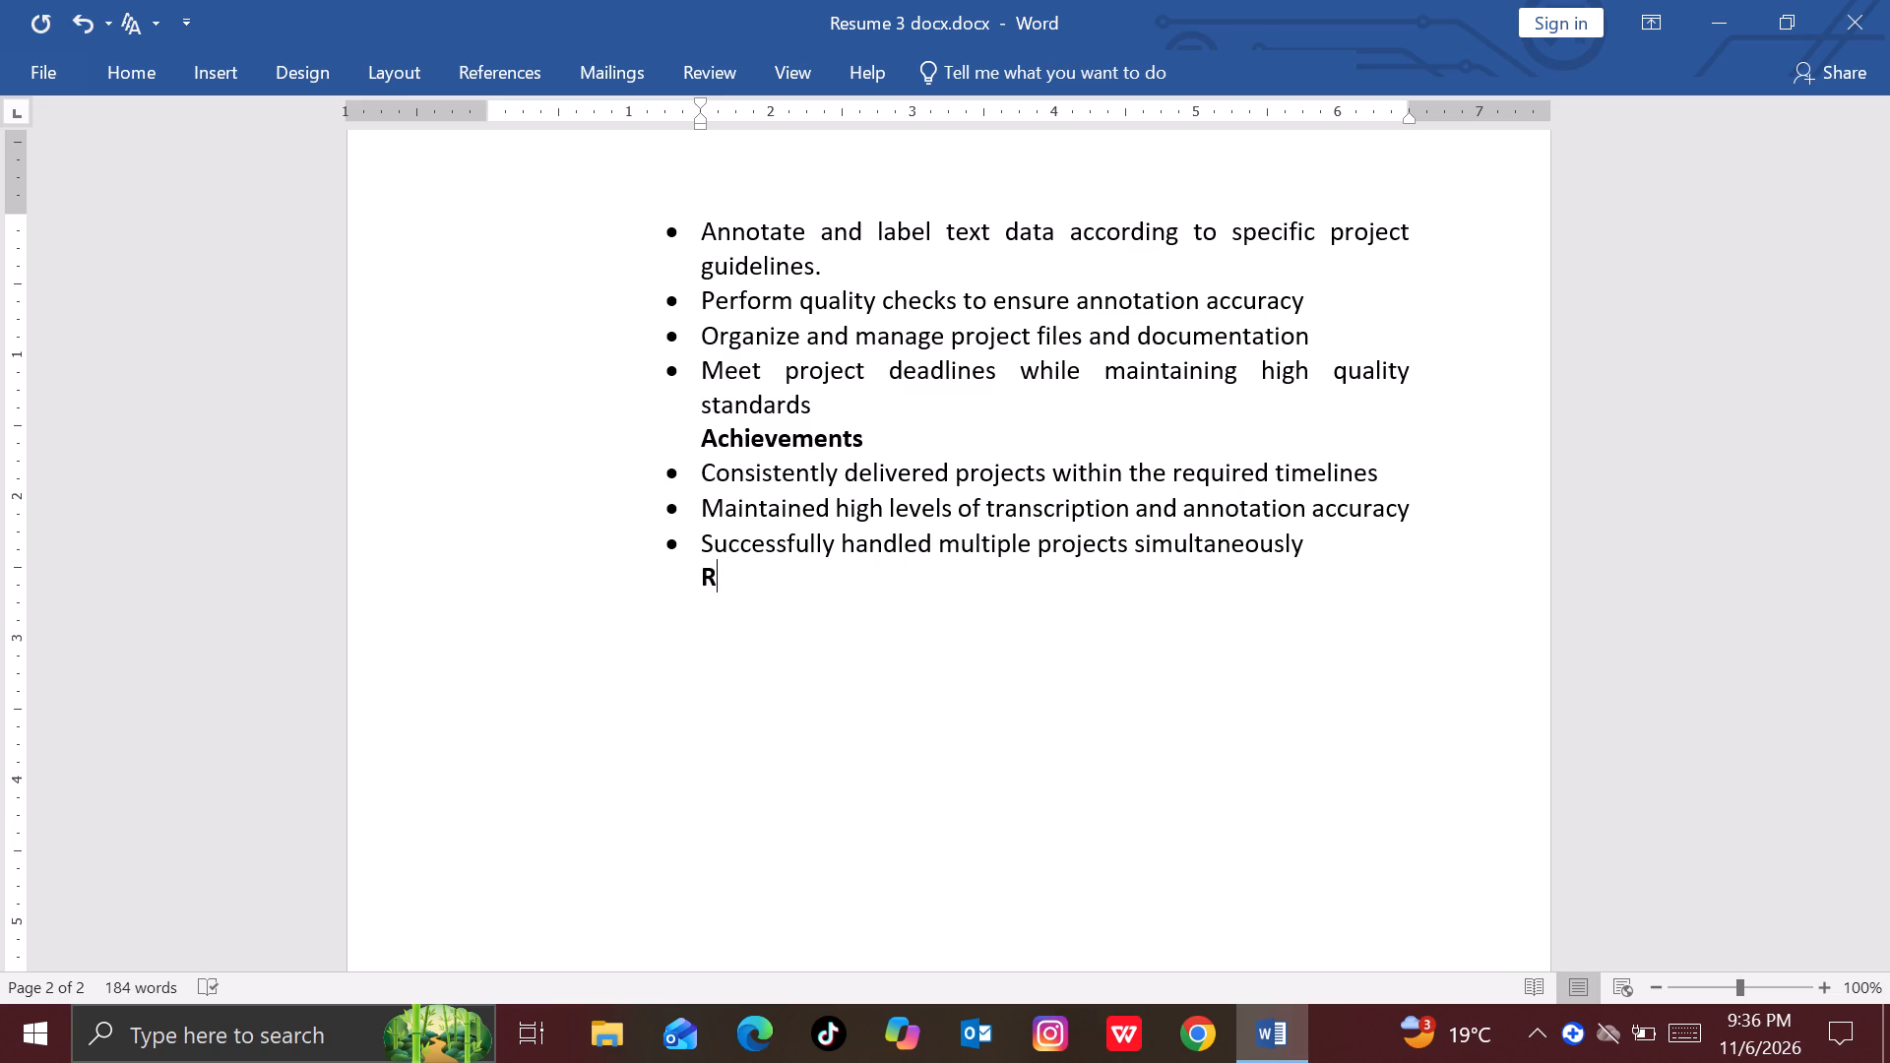
pyautogui.press('e')
pyautogui.press('l')
pyautogui.press('BackSpace')
pyautogui.press('BackSpace')
pyautogui.write('ELEVANT')
pyautogui.press('space')
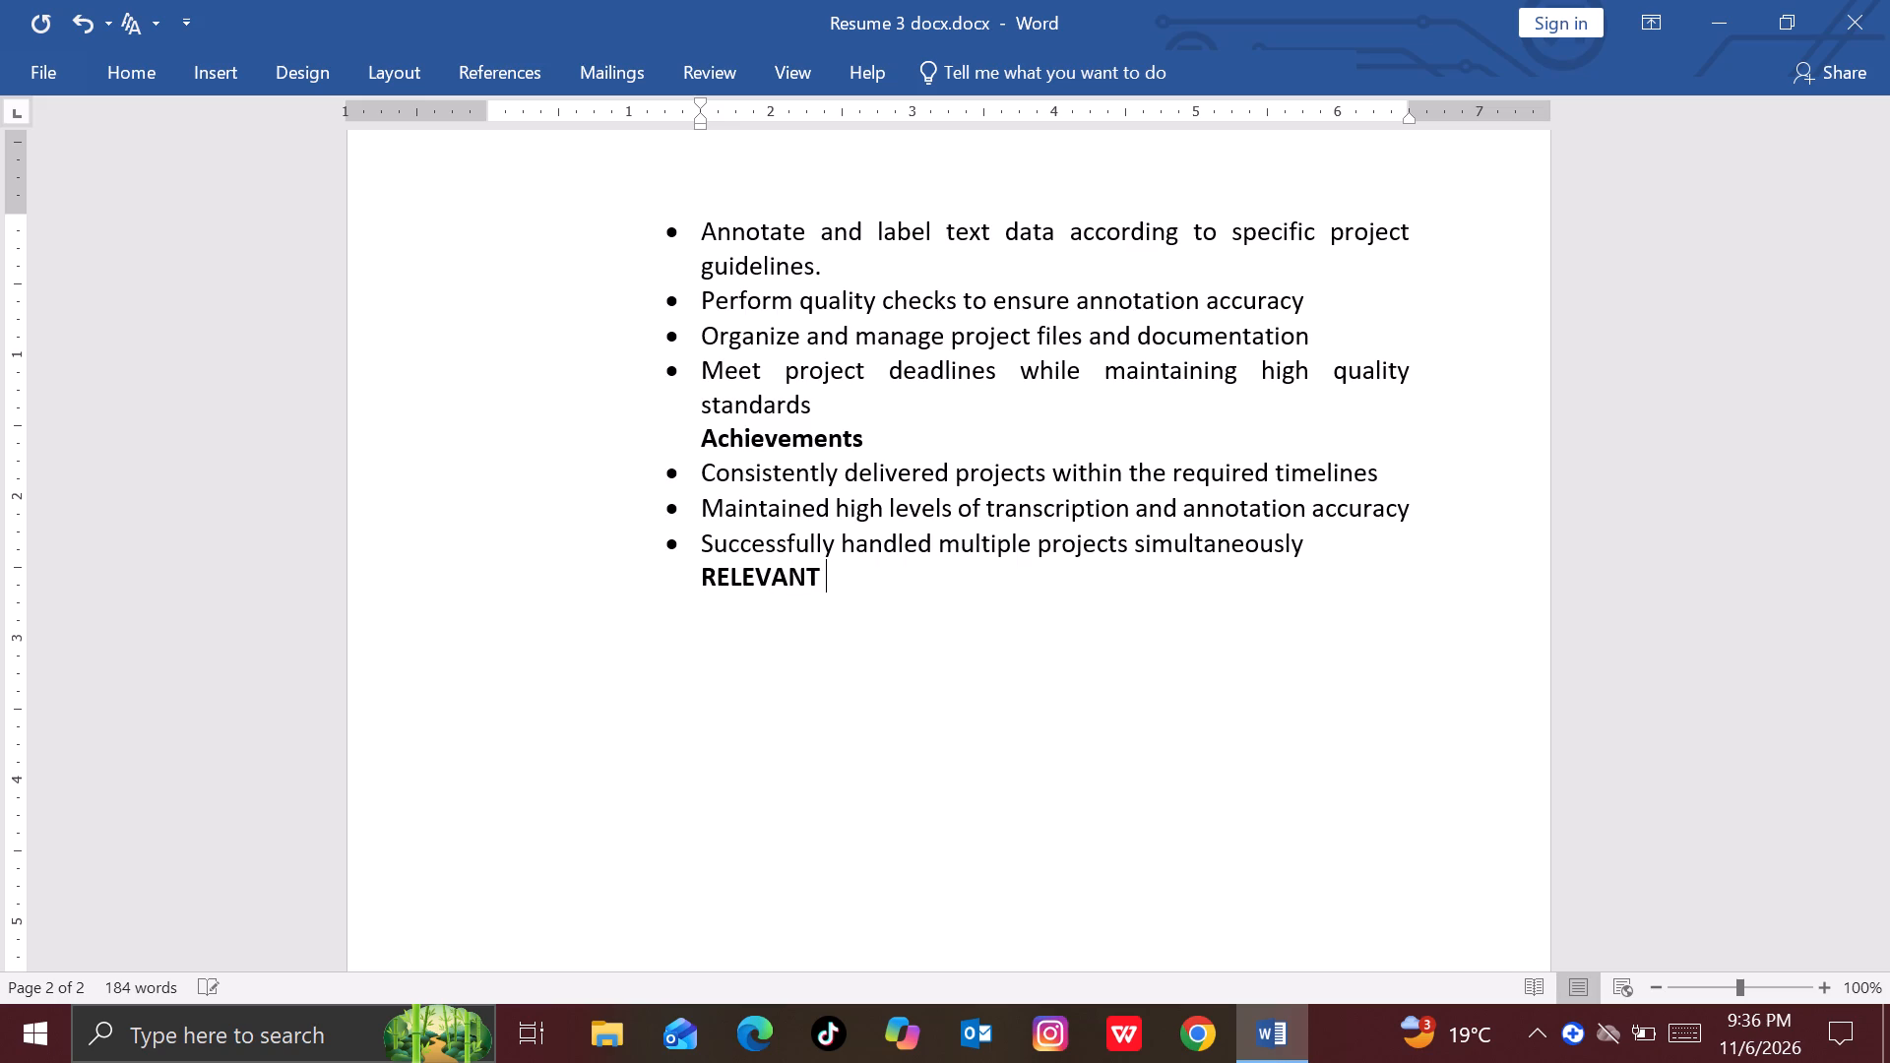
pyautogui.write('PRP')
pyautogui.press('BackSpace')
pyautogui.press('BackSpace')
pyautogui.press('BackSpace')
pyautogui.write('PROJE')
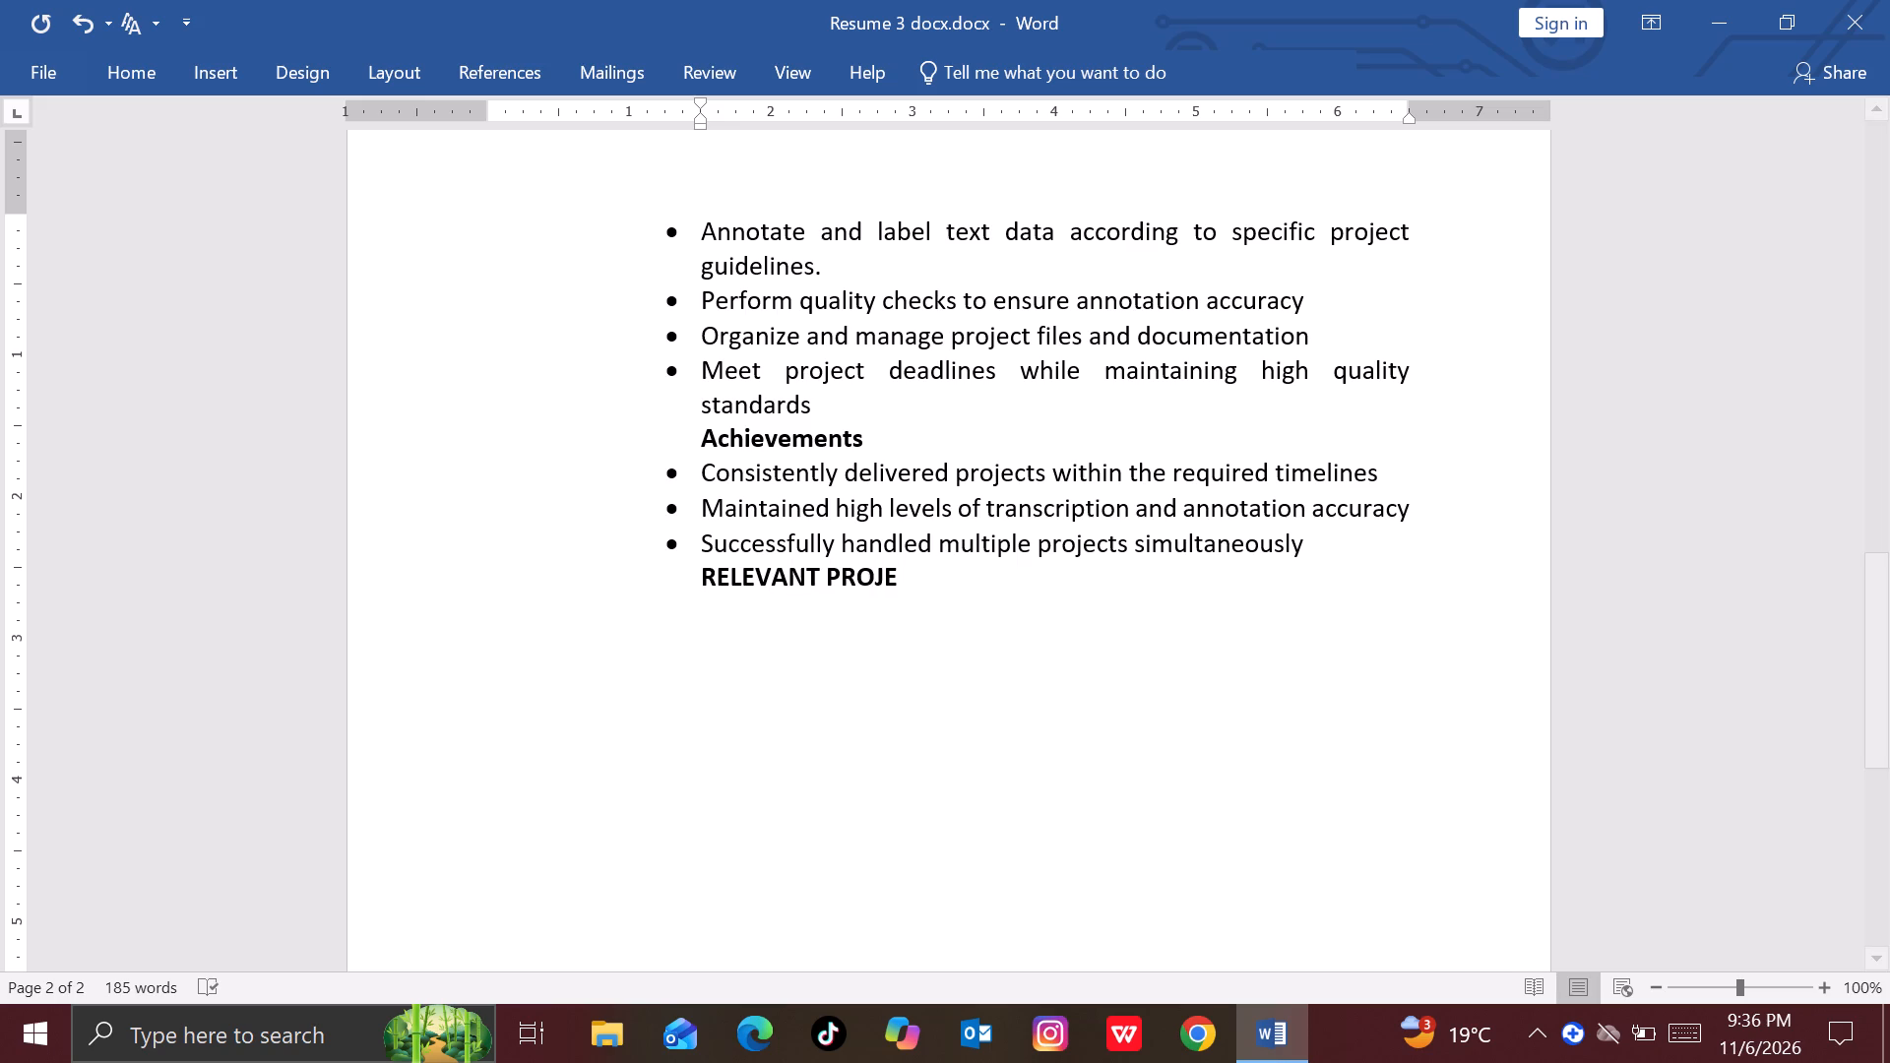
pyautogui.hscroll(-1, 1276, 529)
pyautogui.press('c')
pyautogui.write('TS')
# Insert a blank line without a bullet between the last Achievements bullet and the RELEVANT PROJECTS heading.
pyautogui.doubleClick(1330, 556)
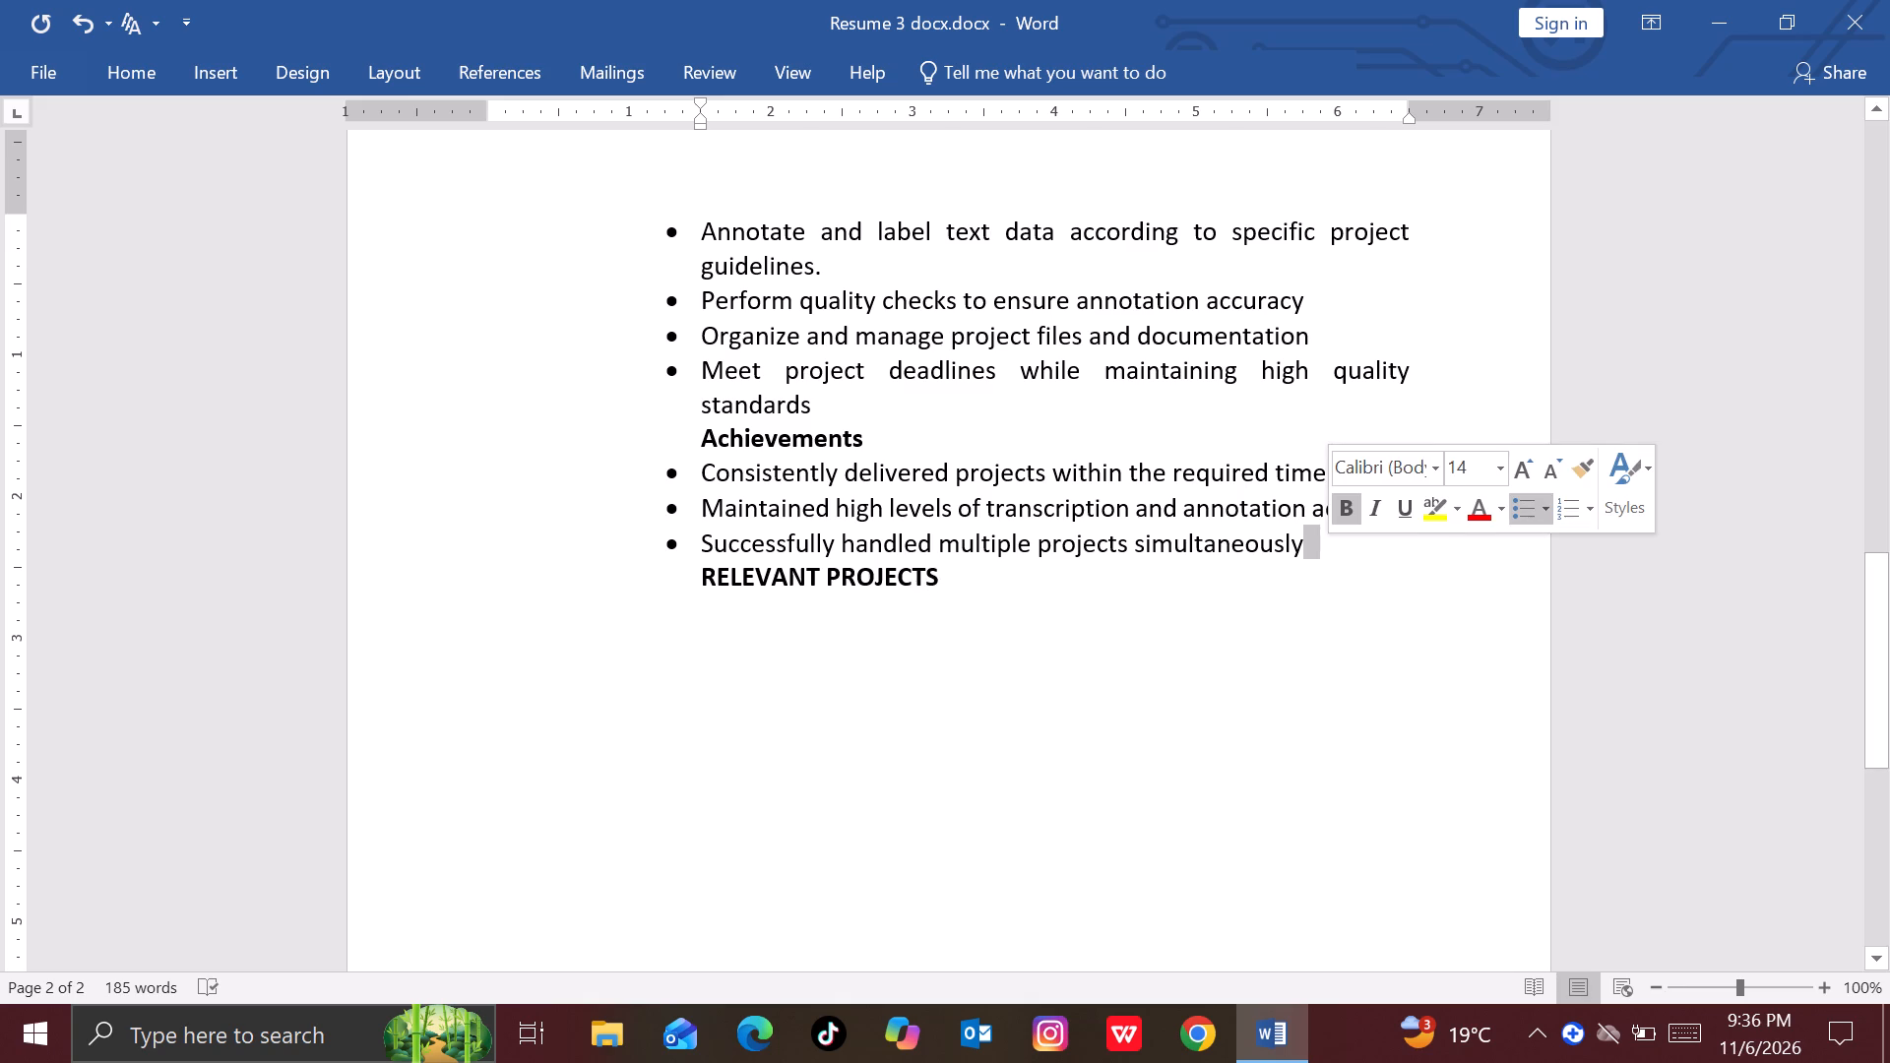
pyautogui.click(1342, 579)
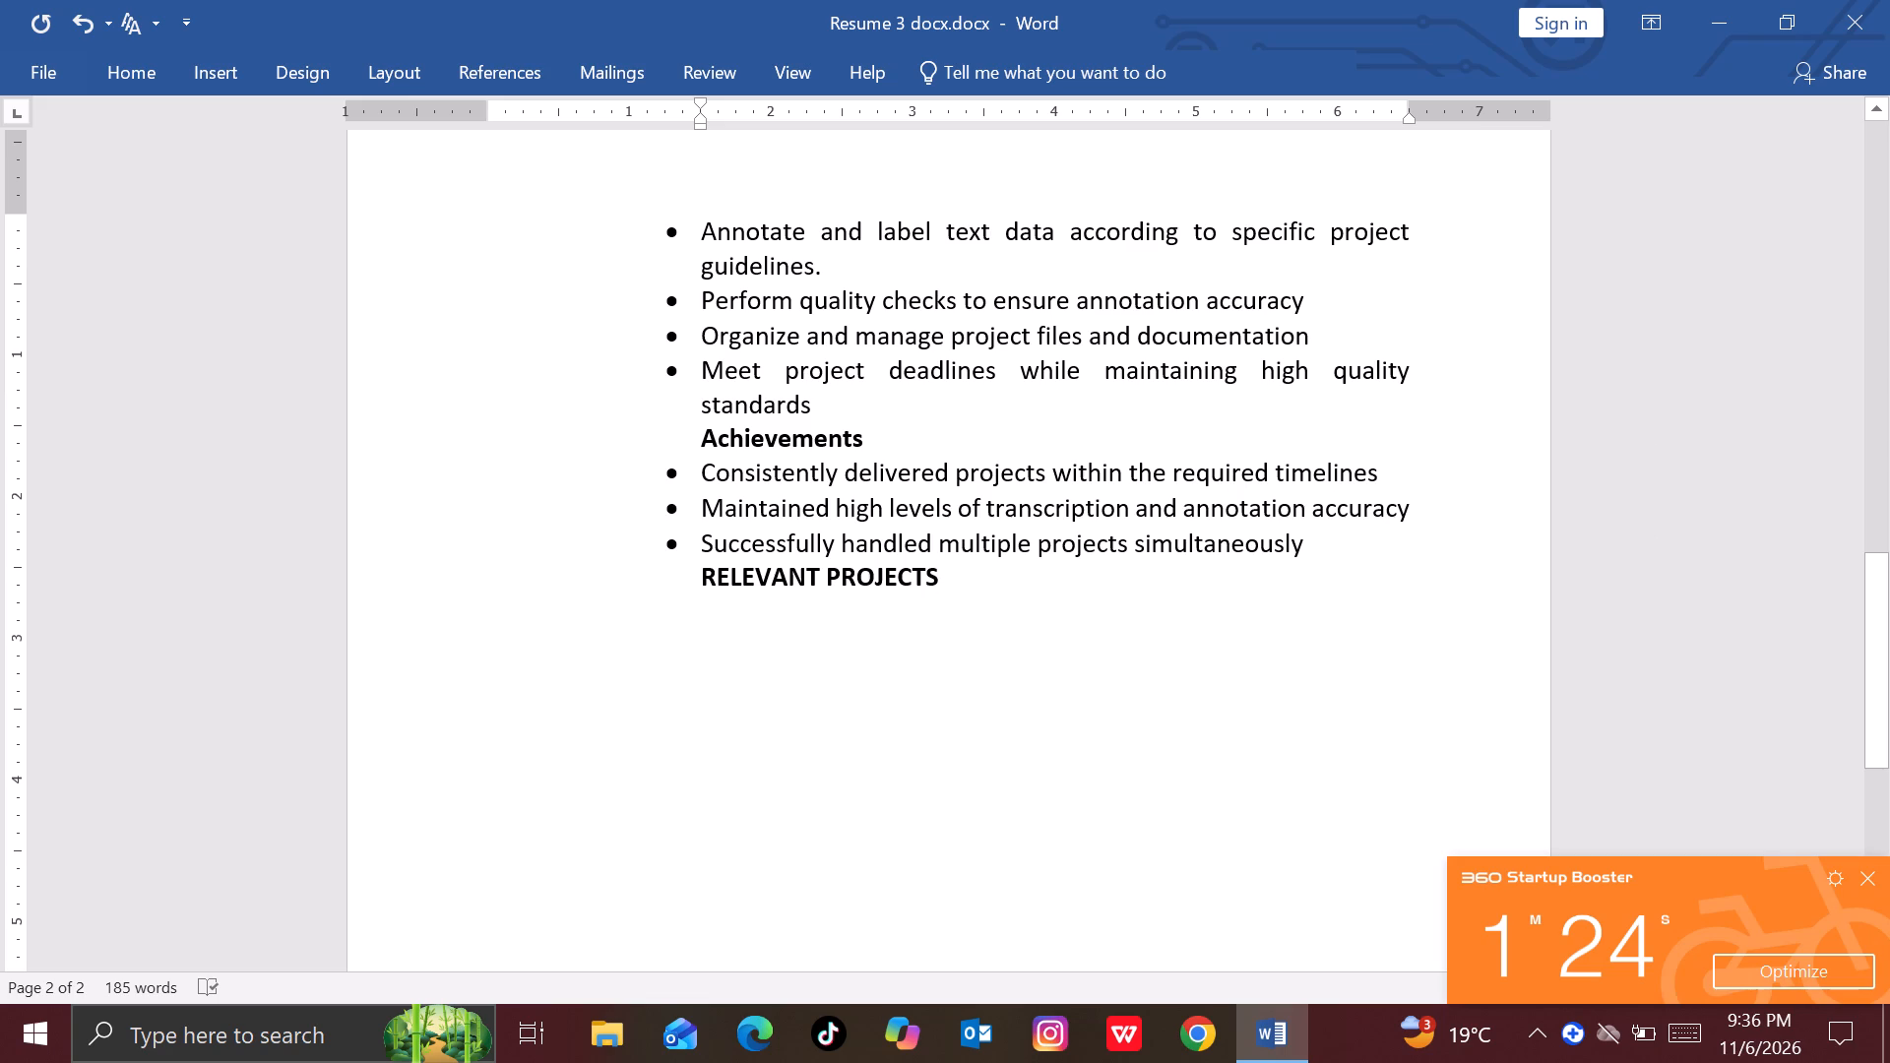
pyautogui.click(1316, 555)
pyautogui.press('Return')
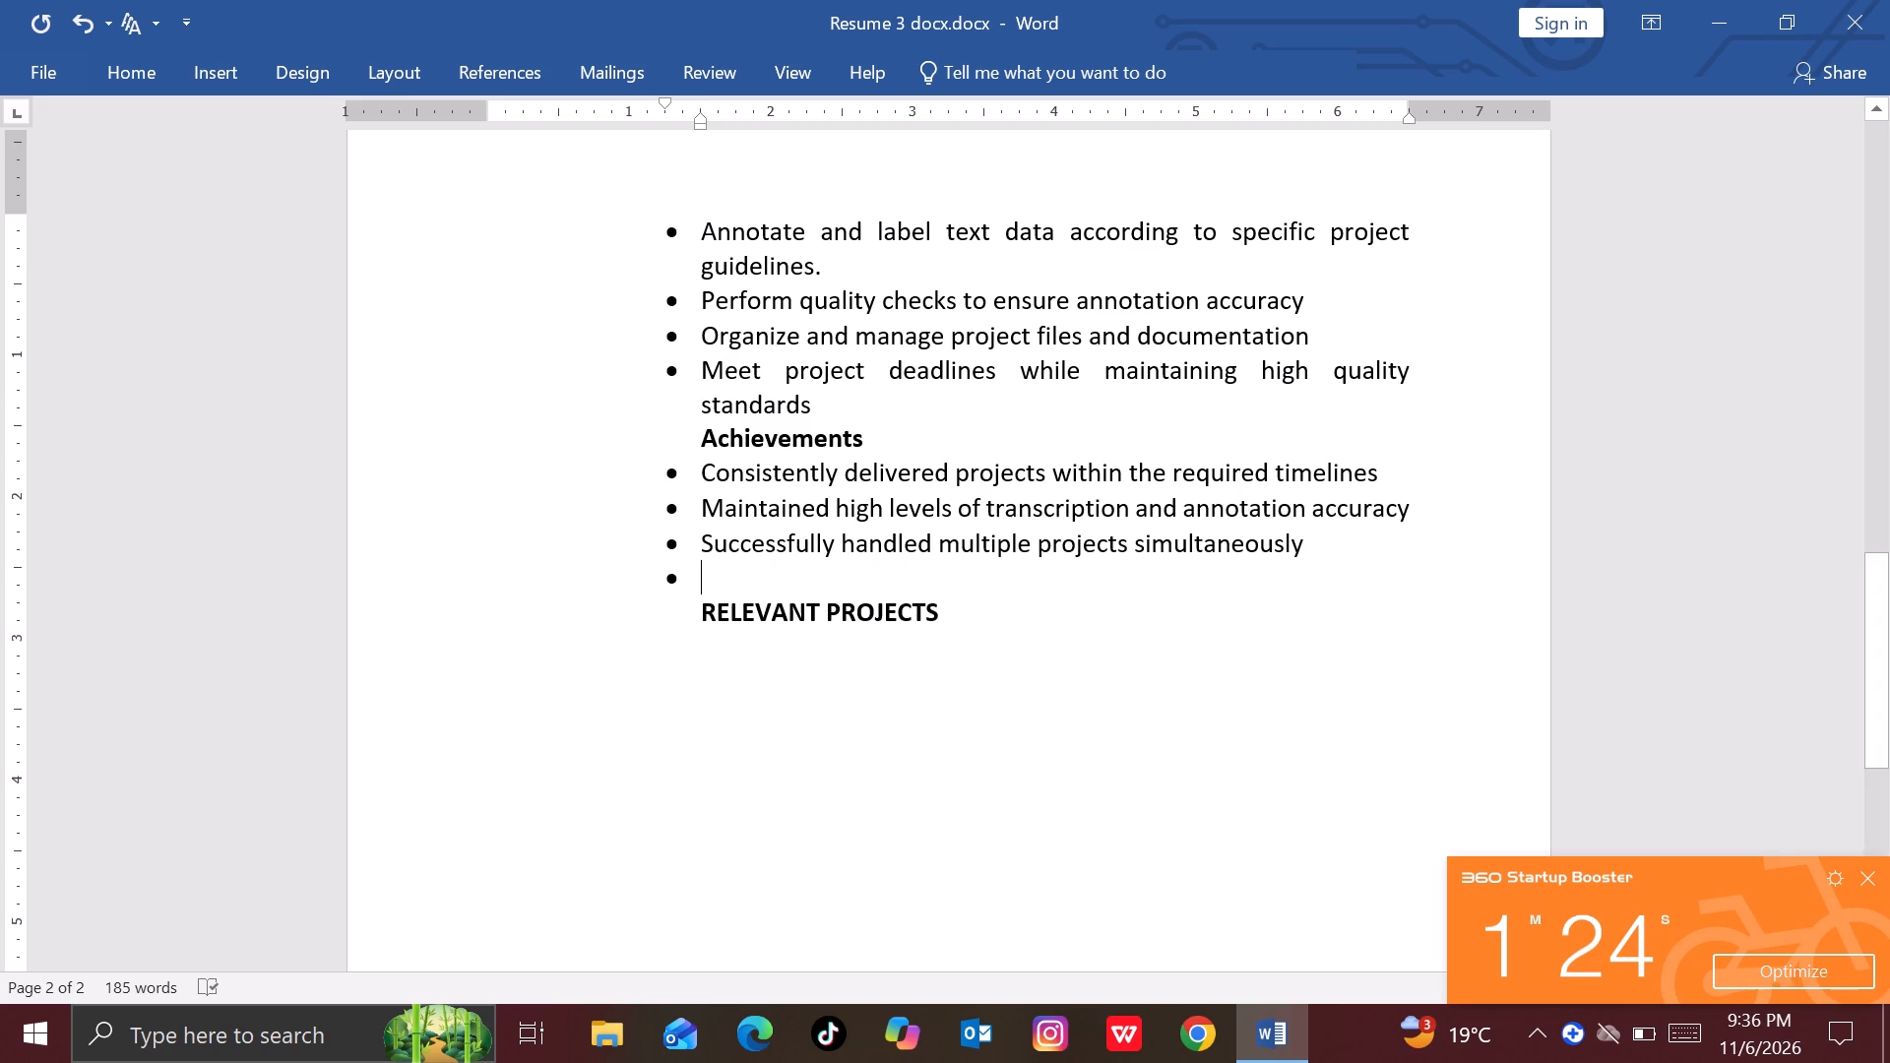
pyautogui.press('BackSpace')
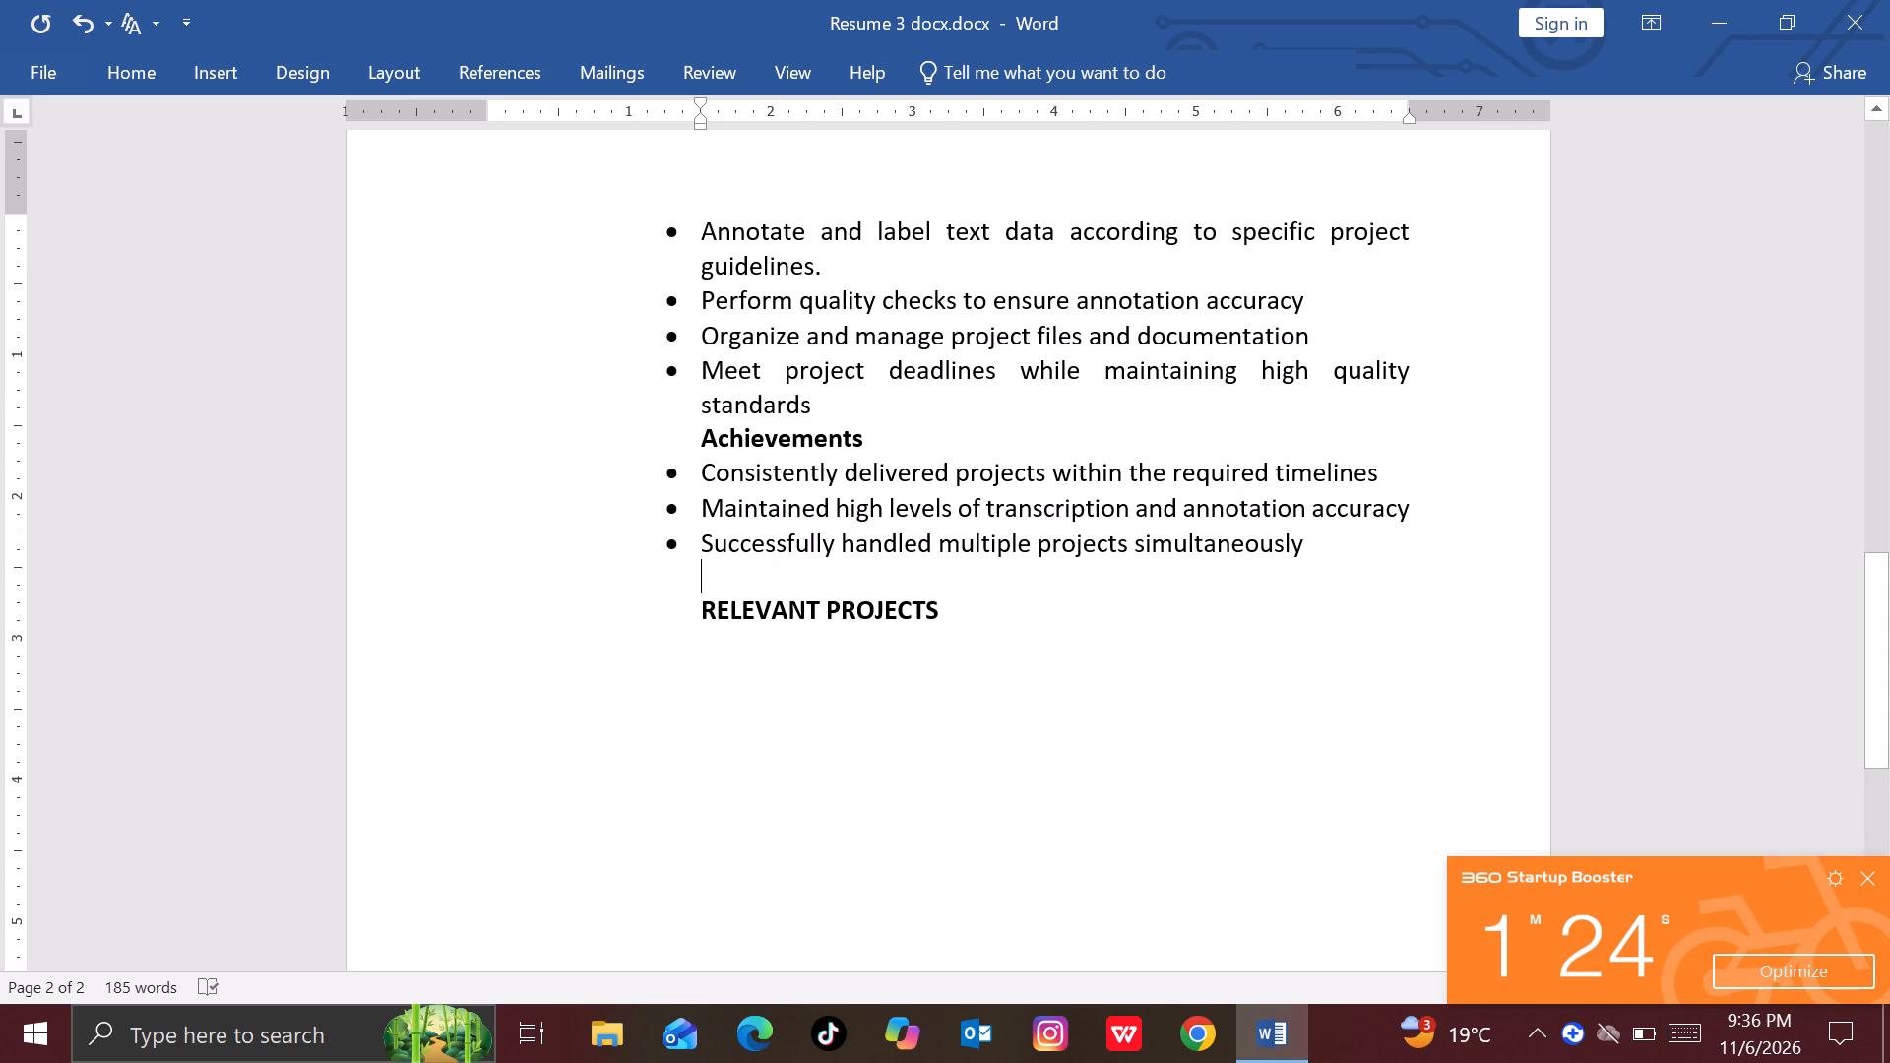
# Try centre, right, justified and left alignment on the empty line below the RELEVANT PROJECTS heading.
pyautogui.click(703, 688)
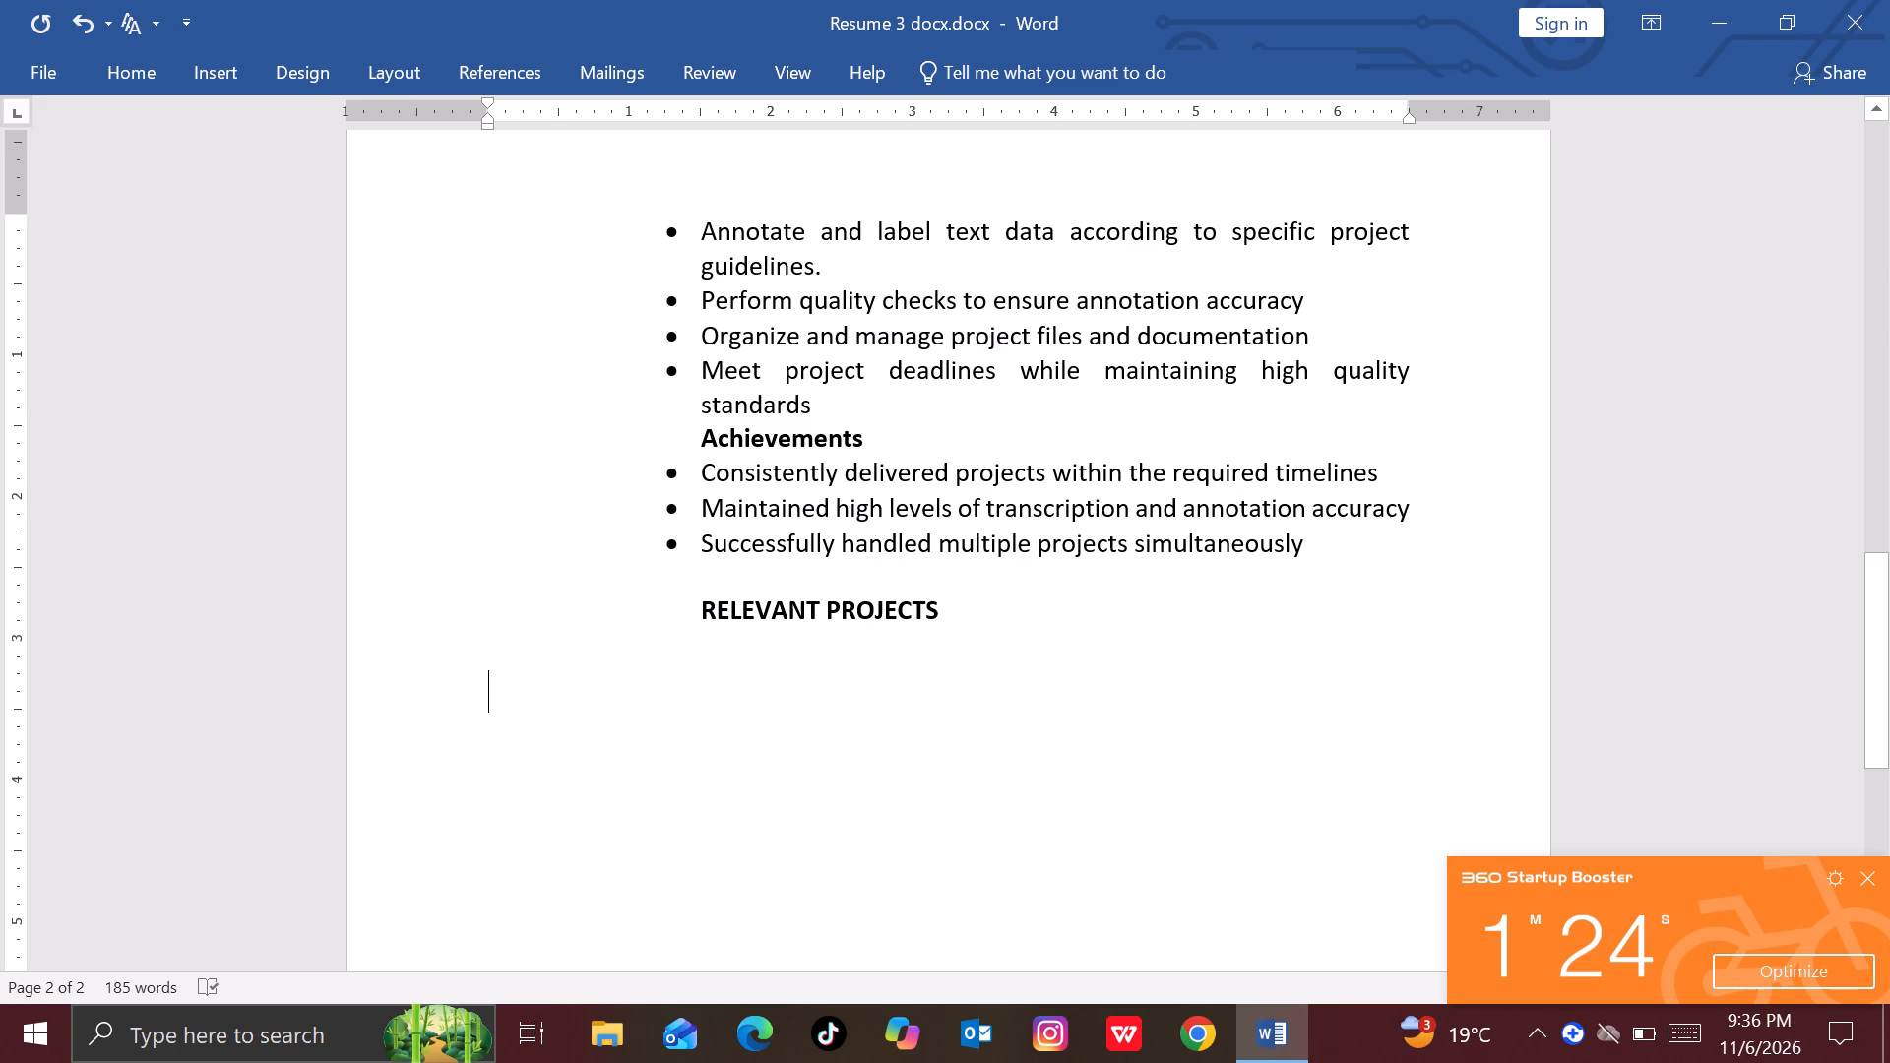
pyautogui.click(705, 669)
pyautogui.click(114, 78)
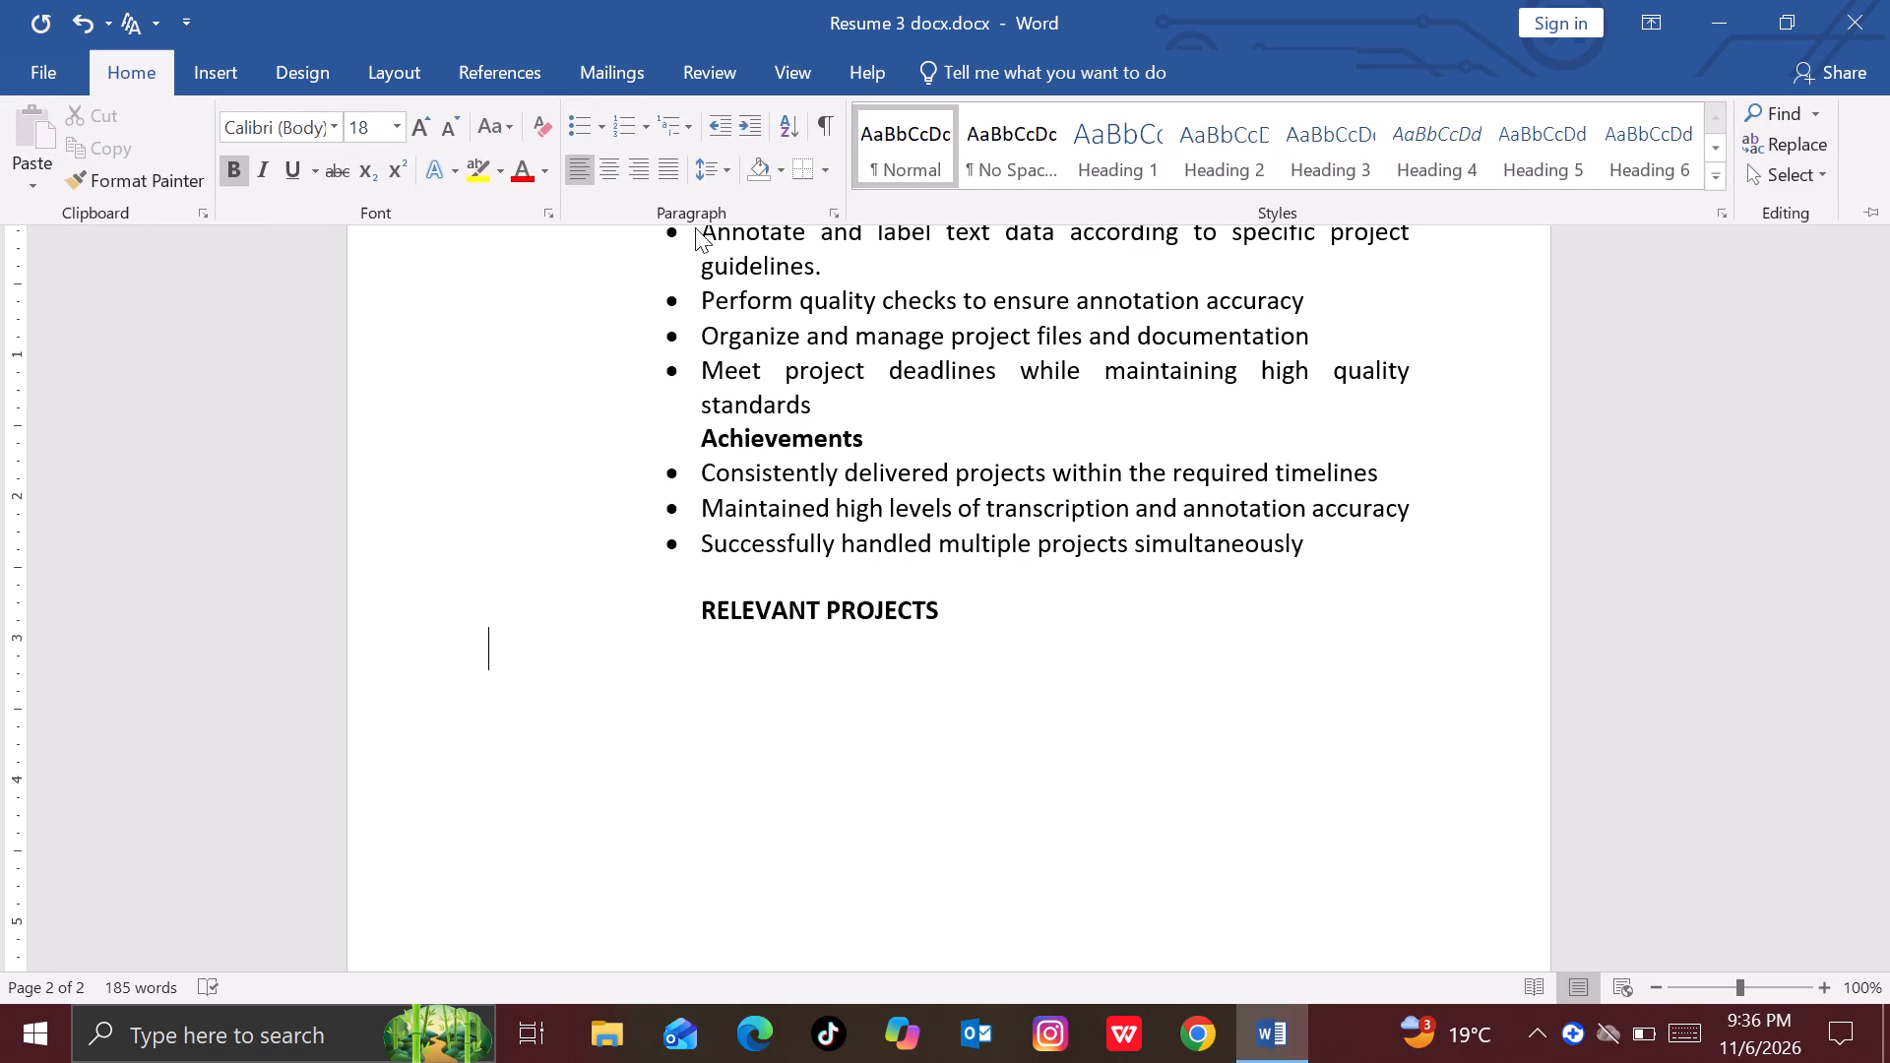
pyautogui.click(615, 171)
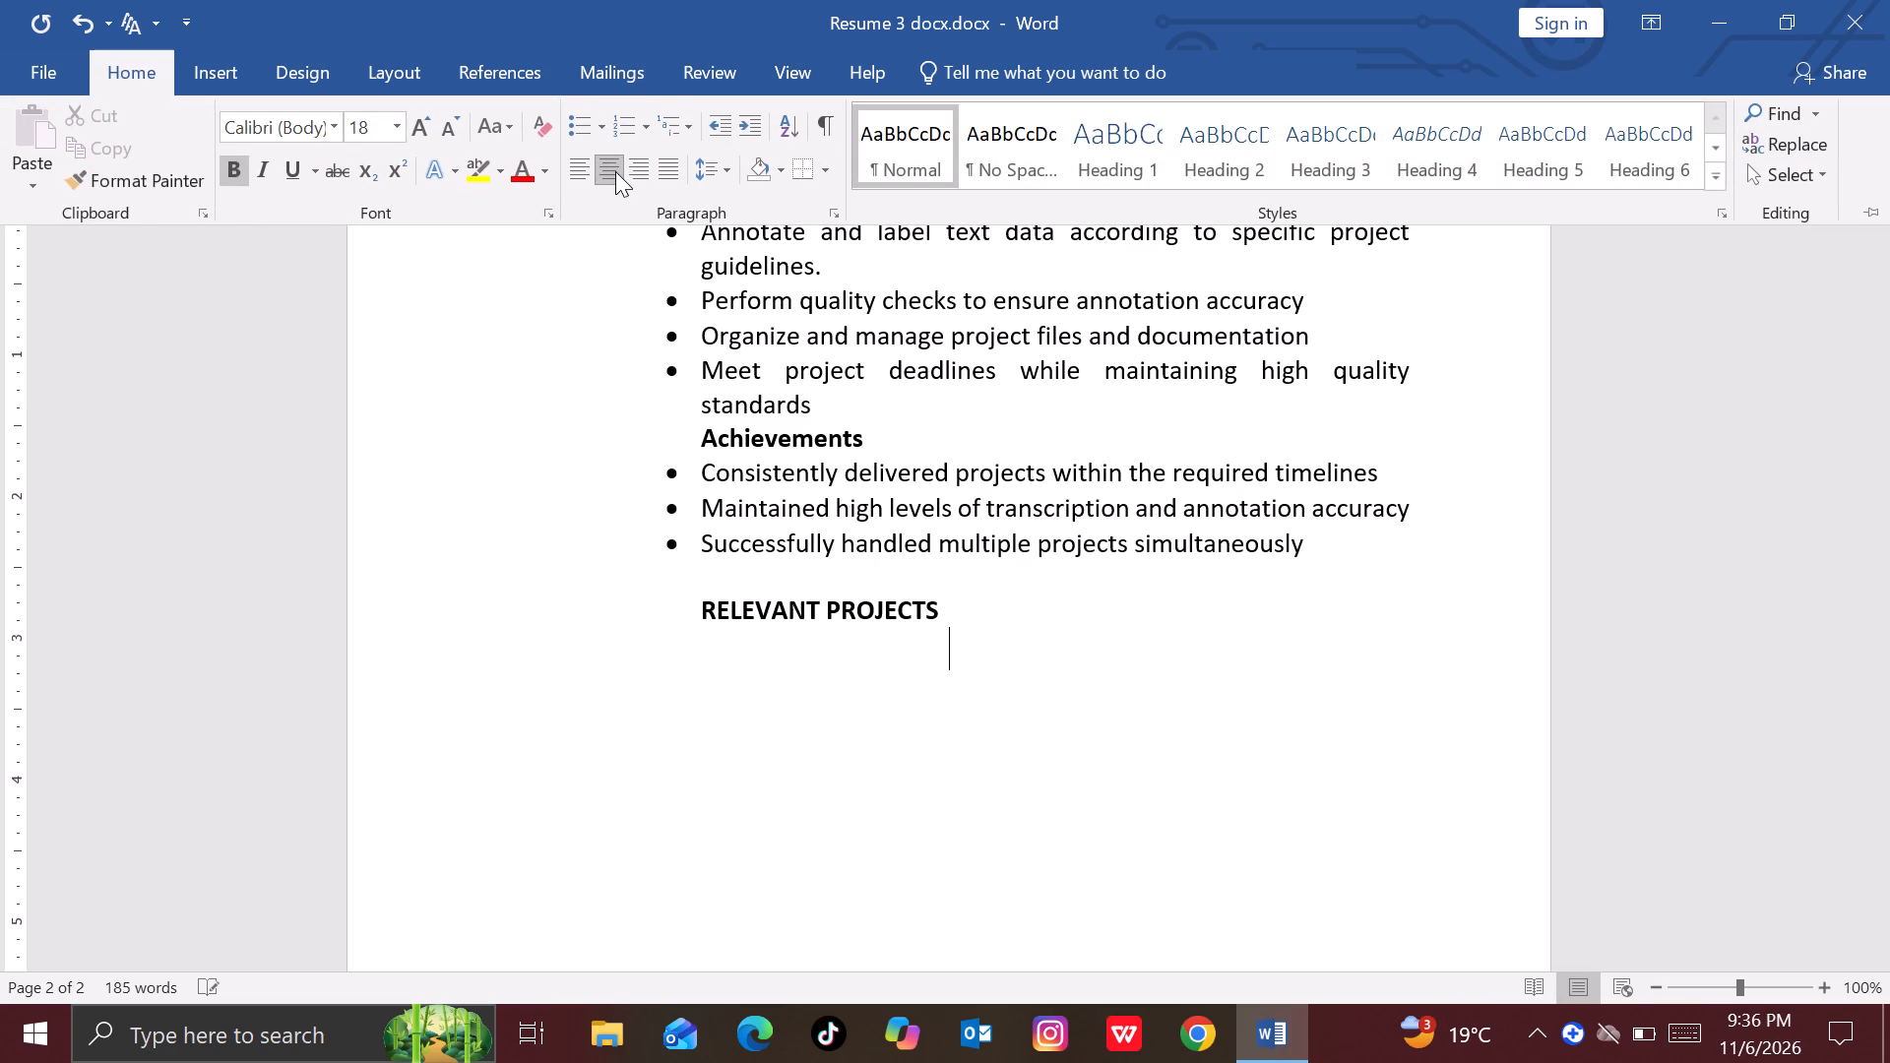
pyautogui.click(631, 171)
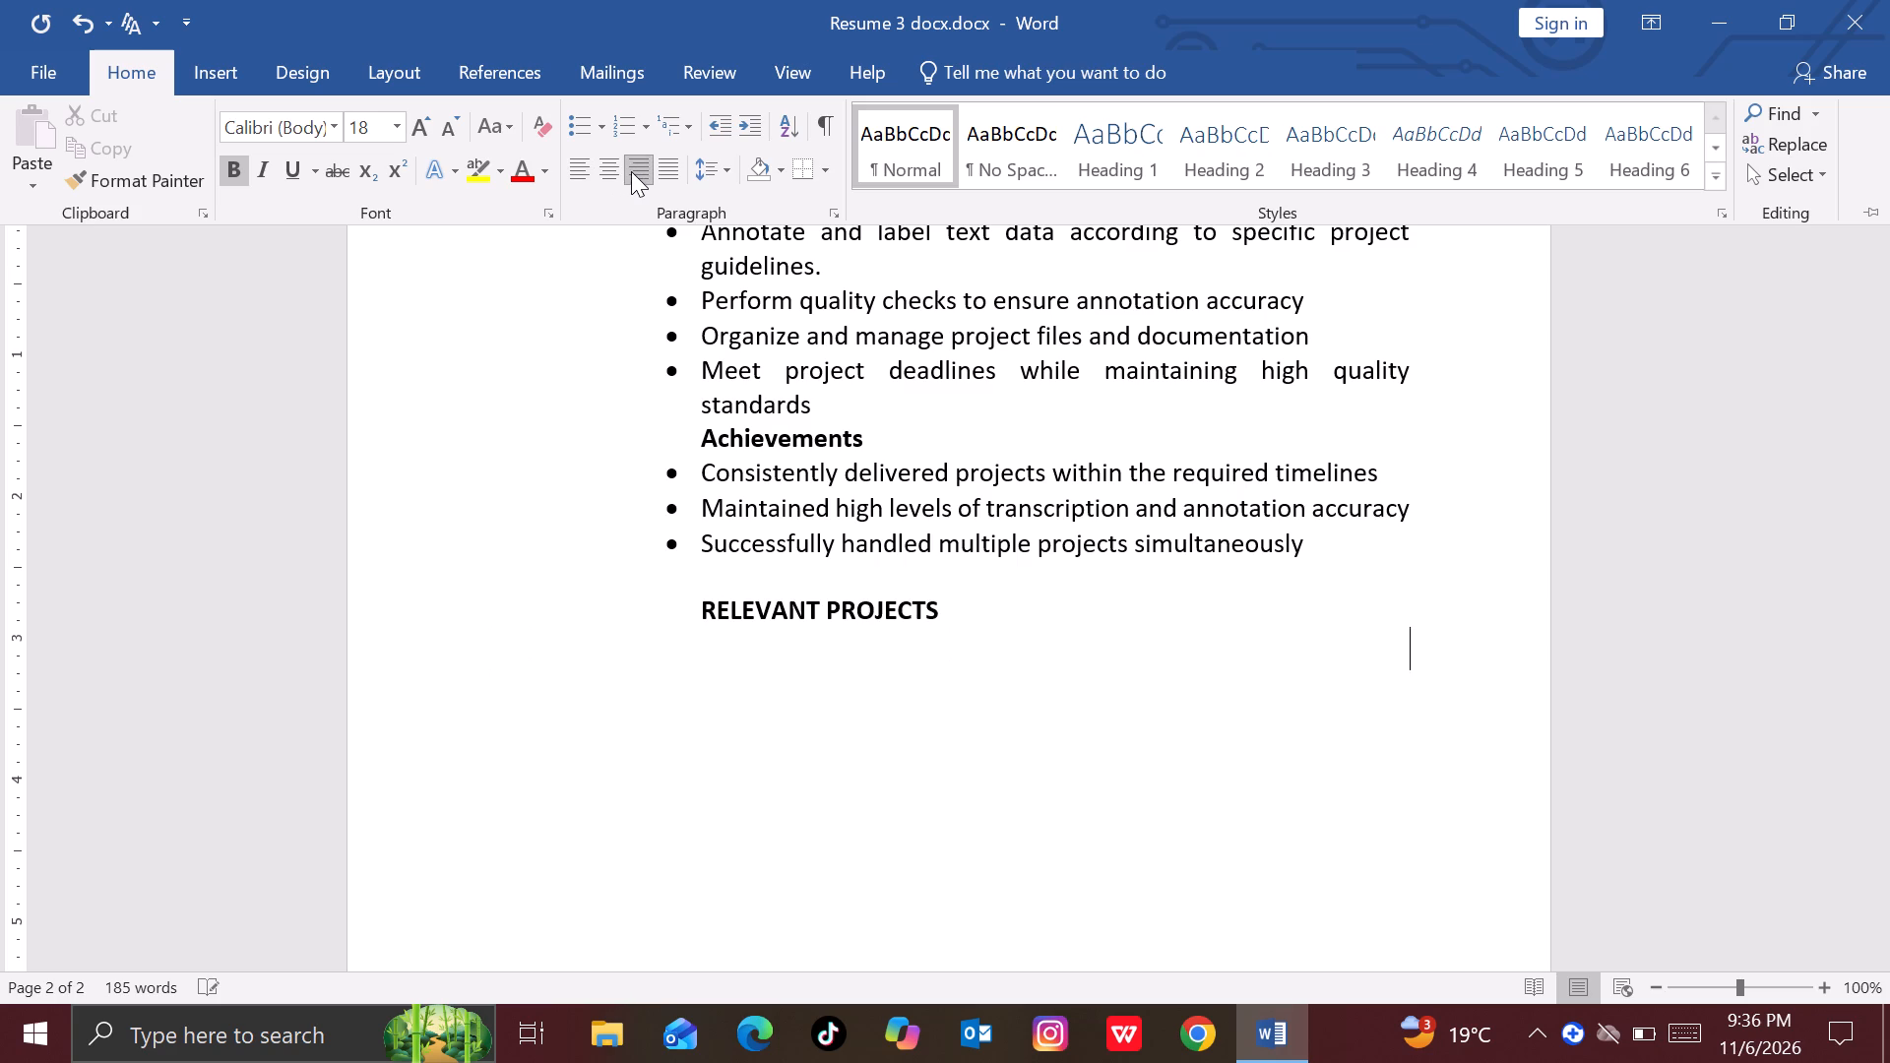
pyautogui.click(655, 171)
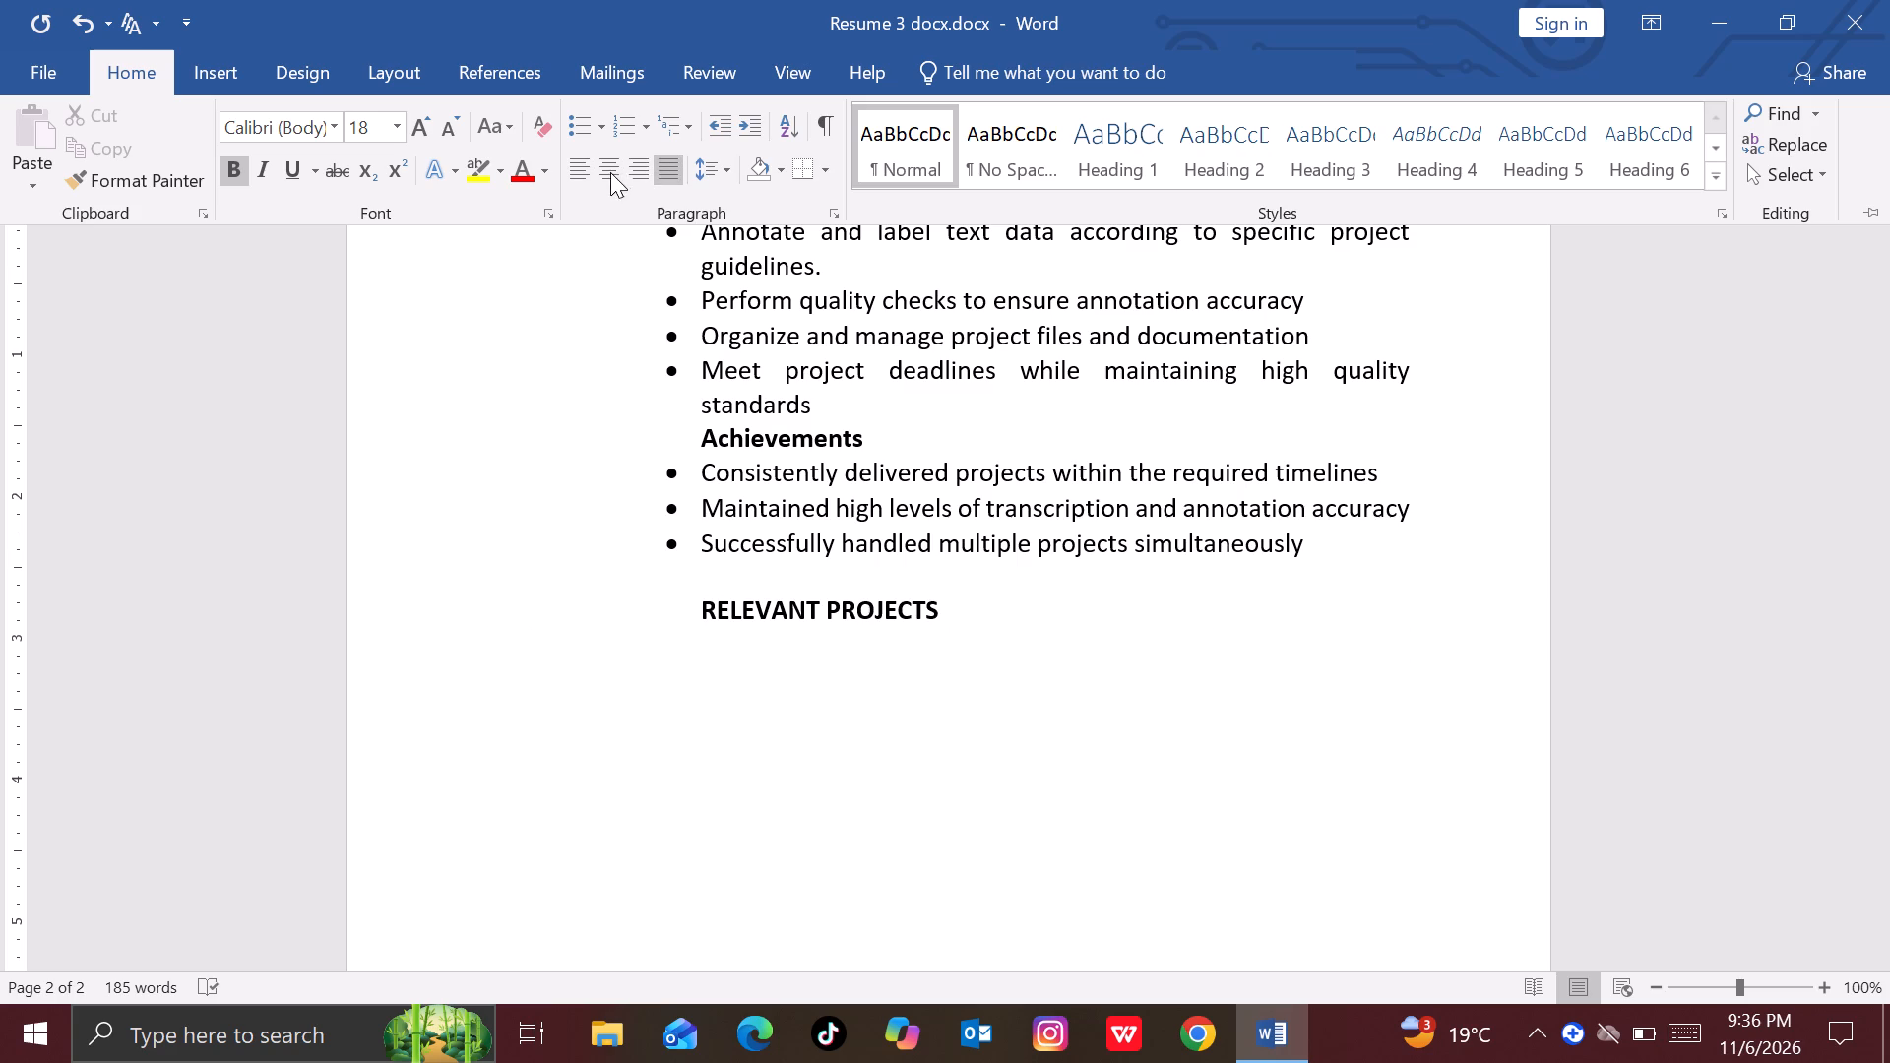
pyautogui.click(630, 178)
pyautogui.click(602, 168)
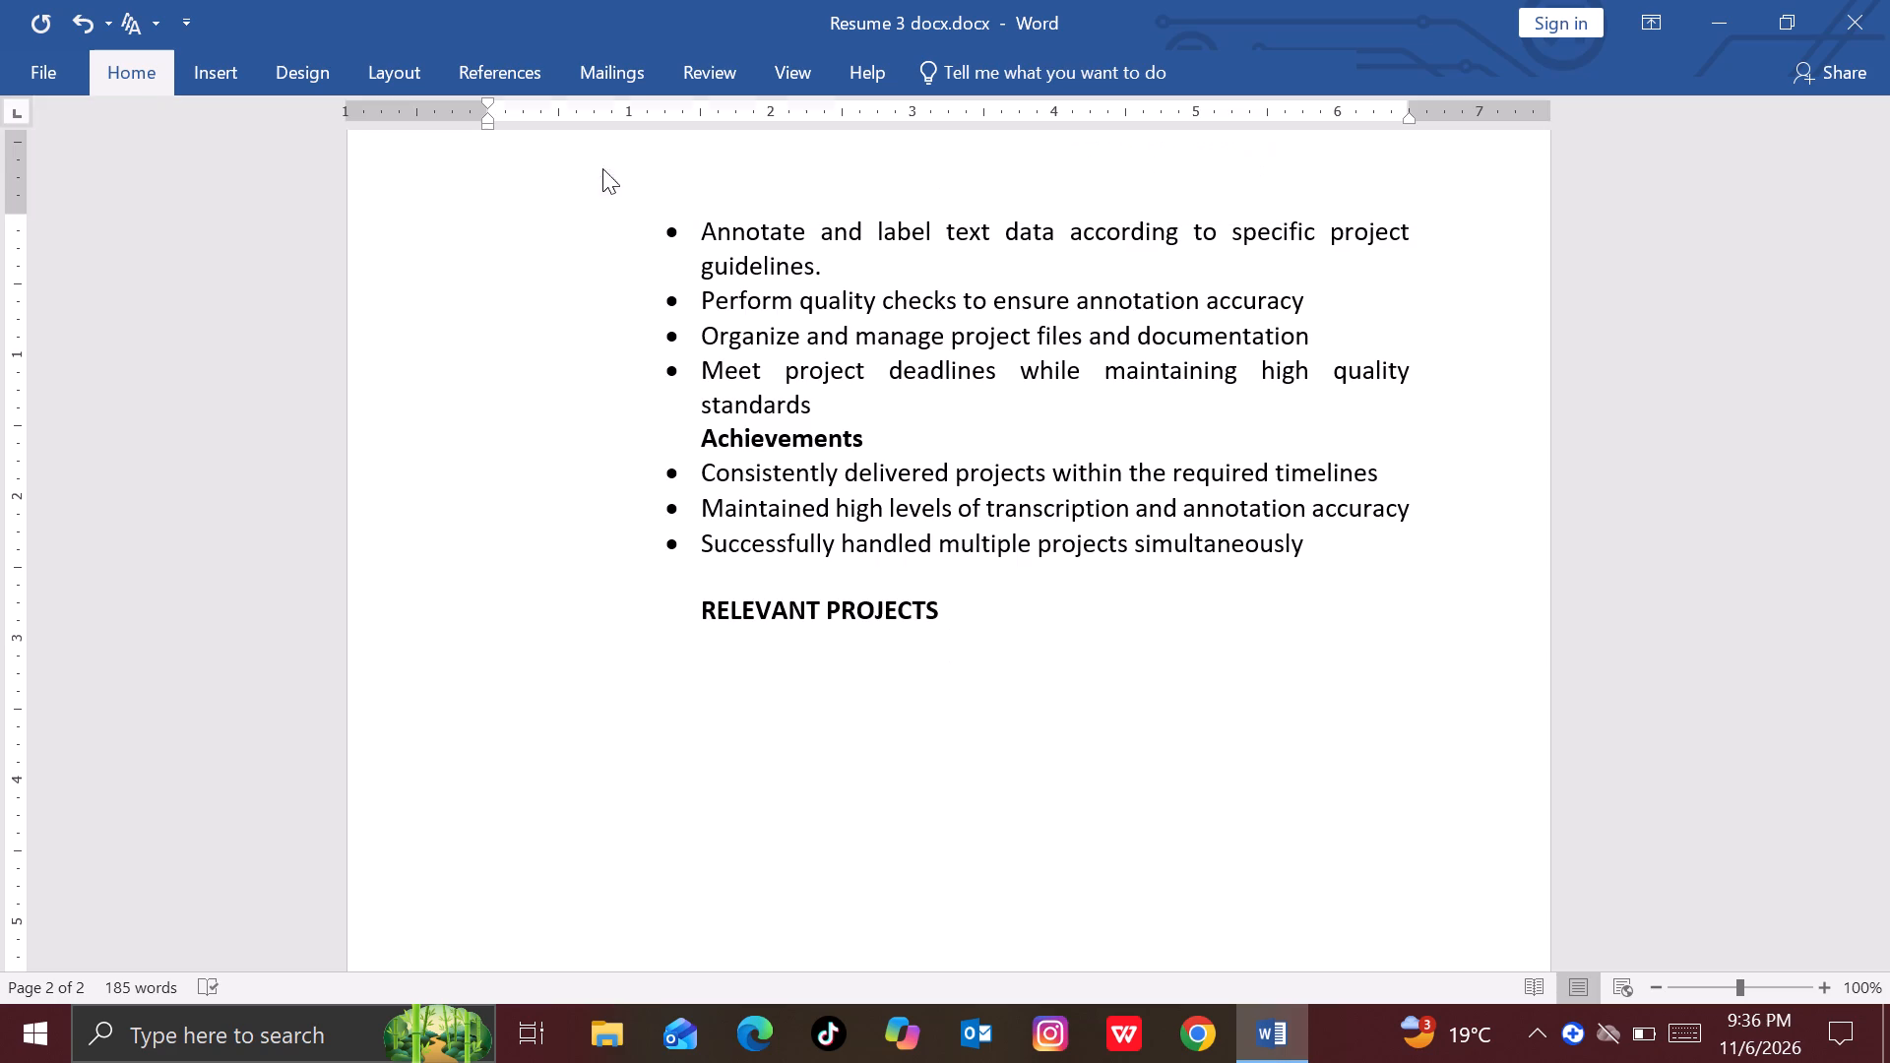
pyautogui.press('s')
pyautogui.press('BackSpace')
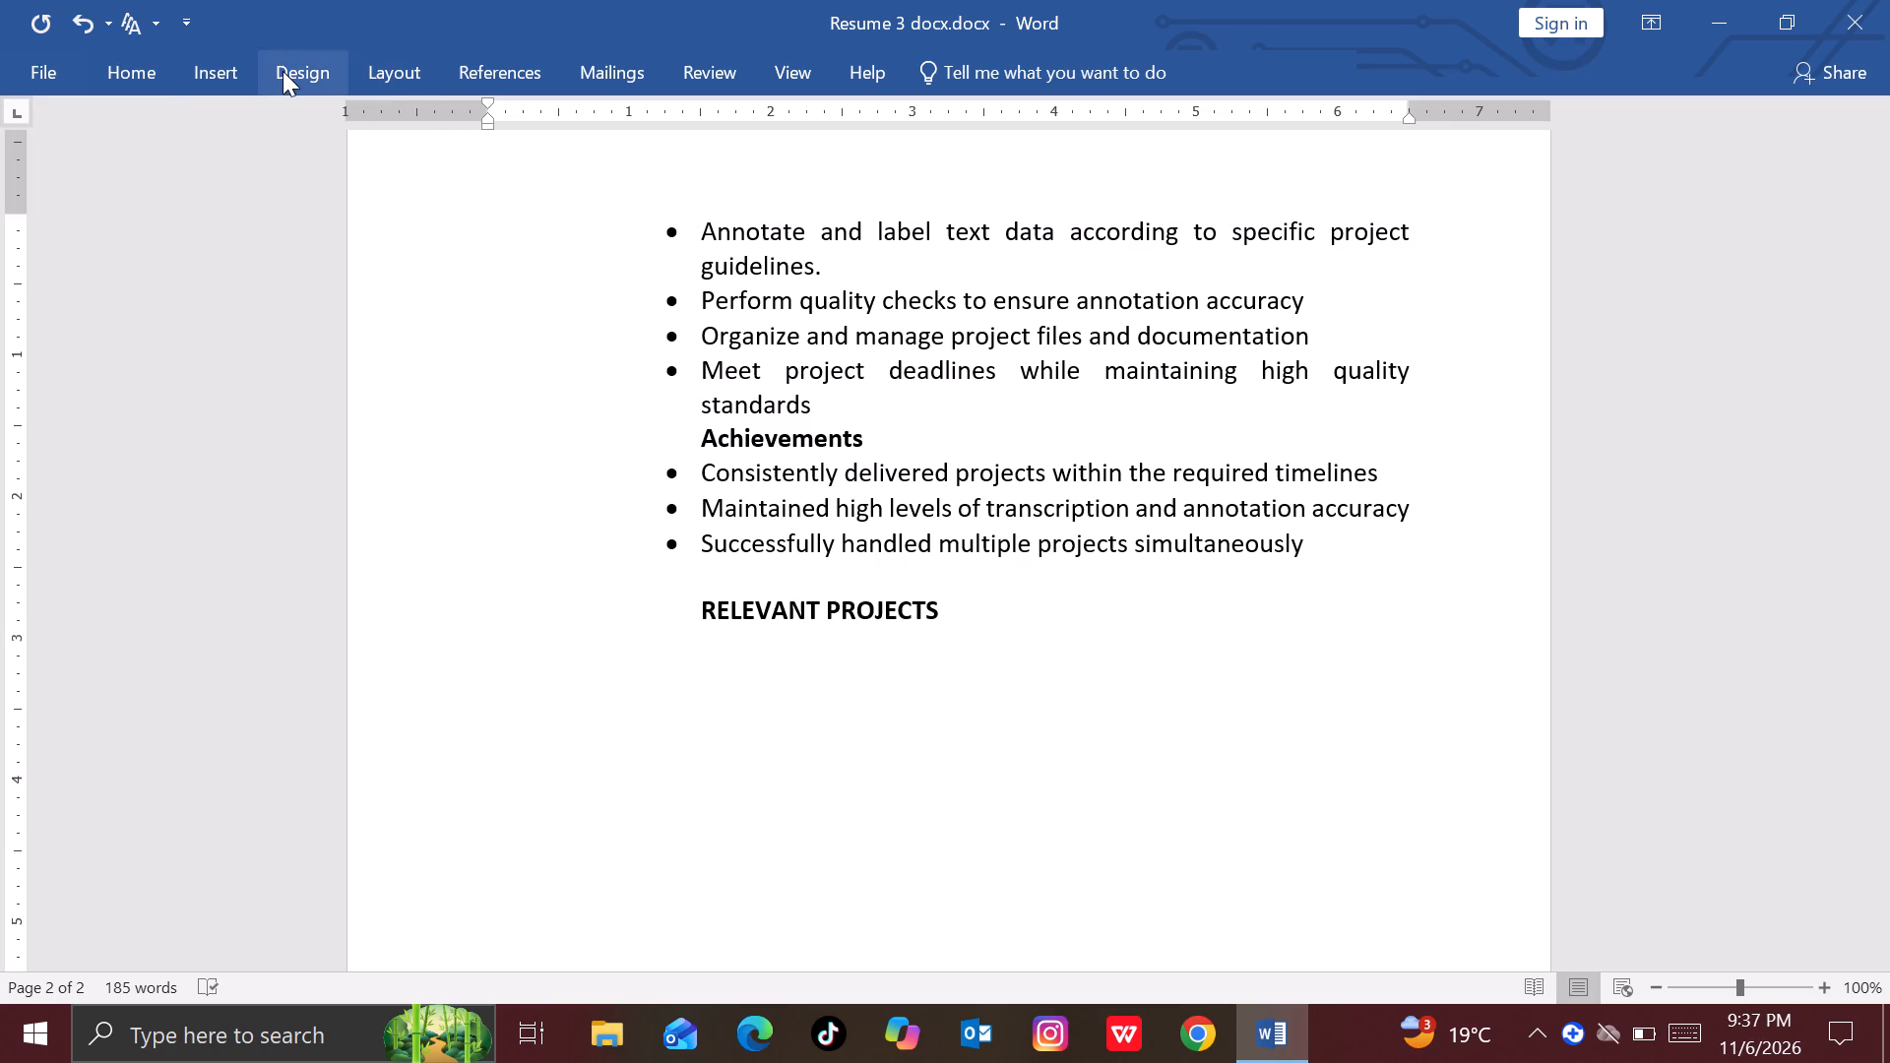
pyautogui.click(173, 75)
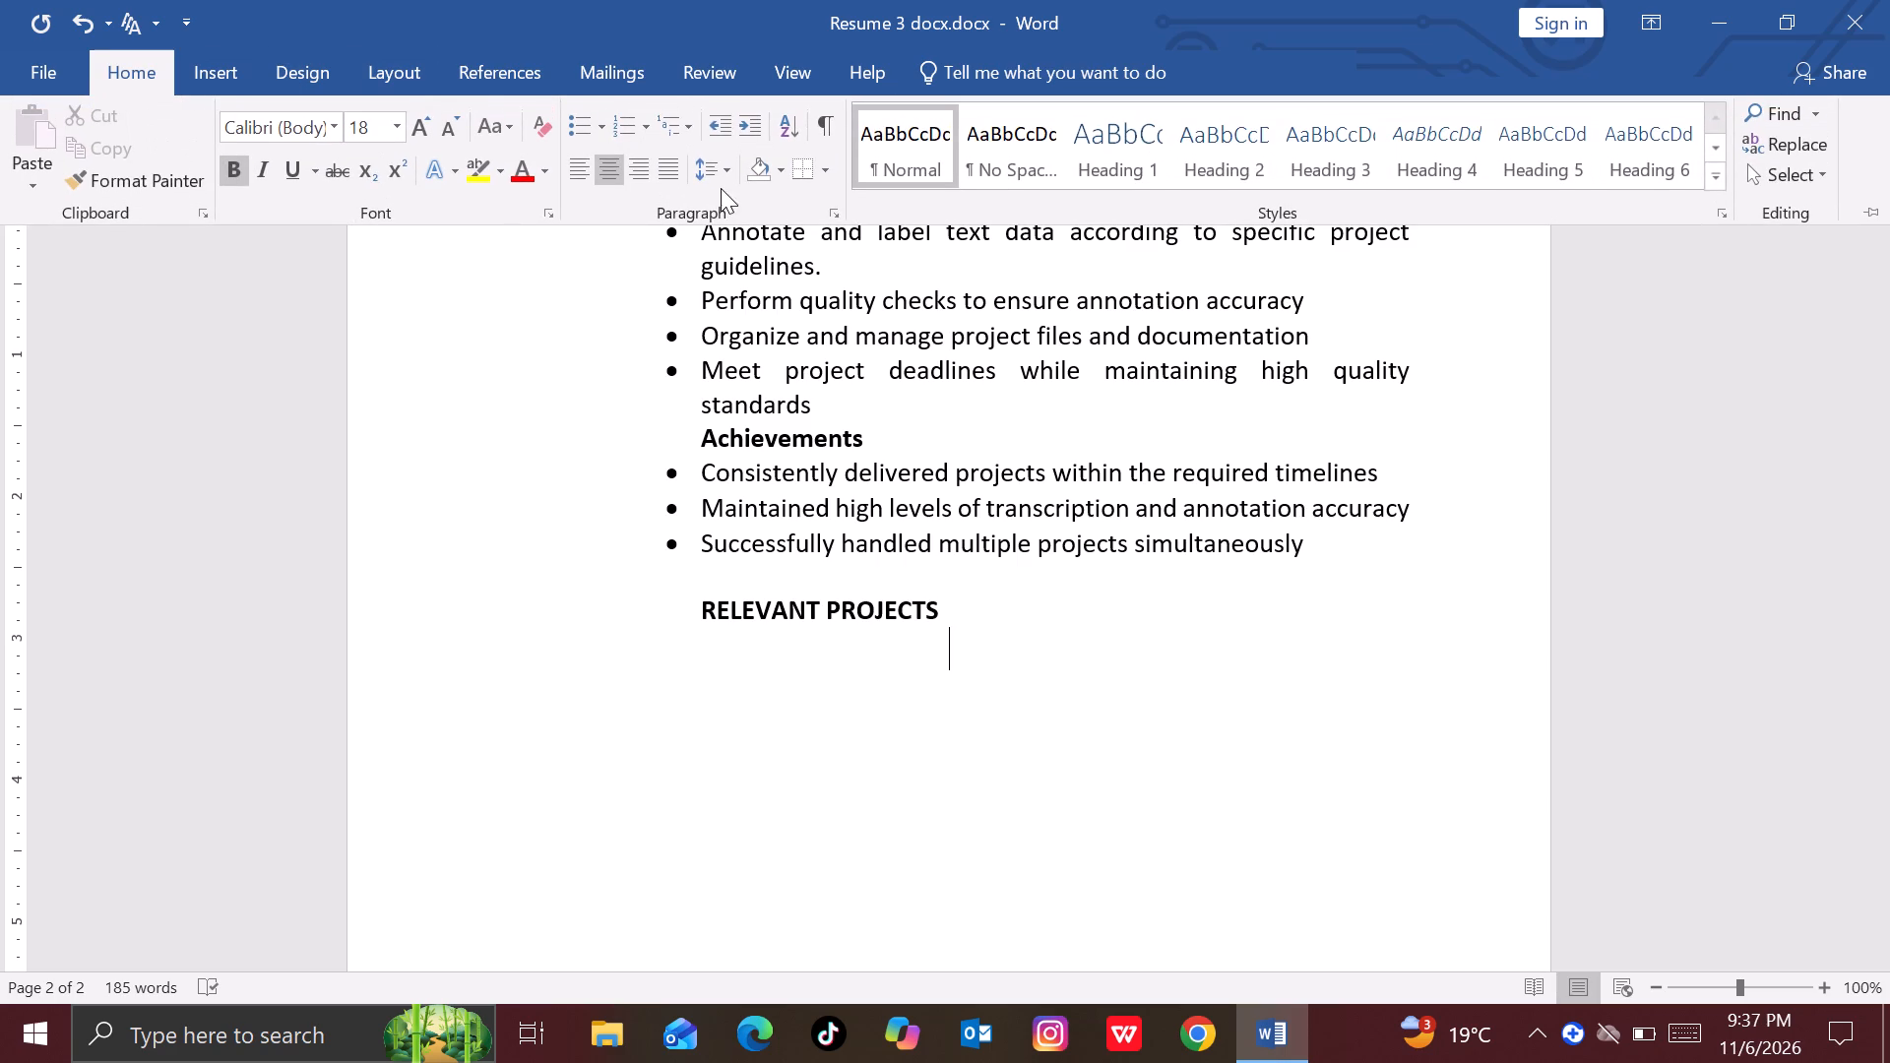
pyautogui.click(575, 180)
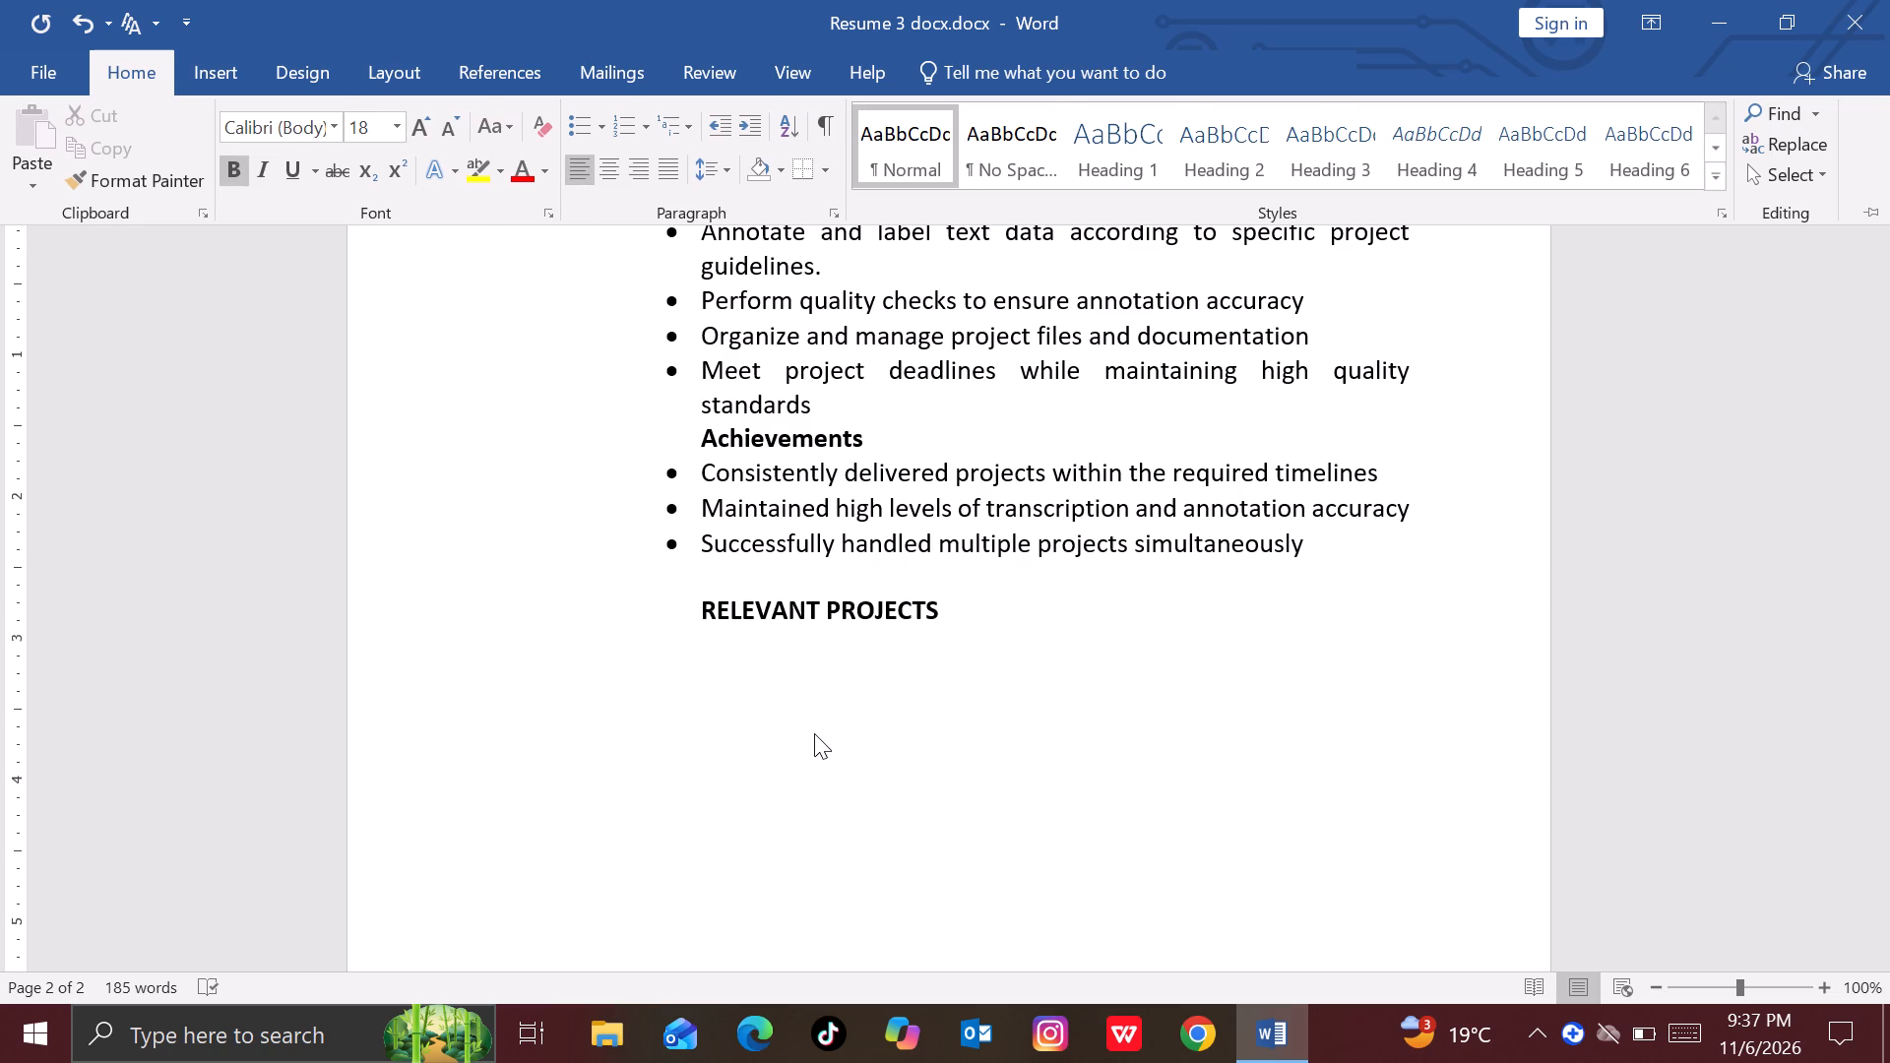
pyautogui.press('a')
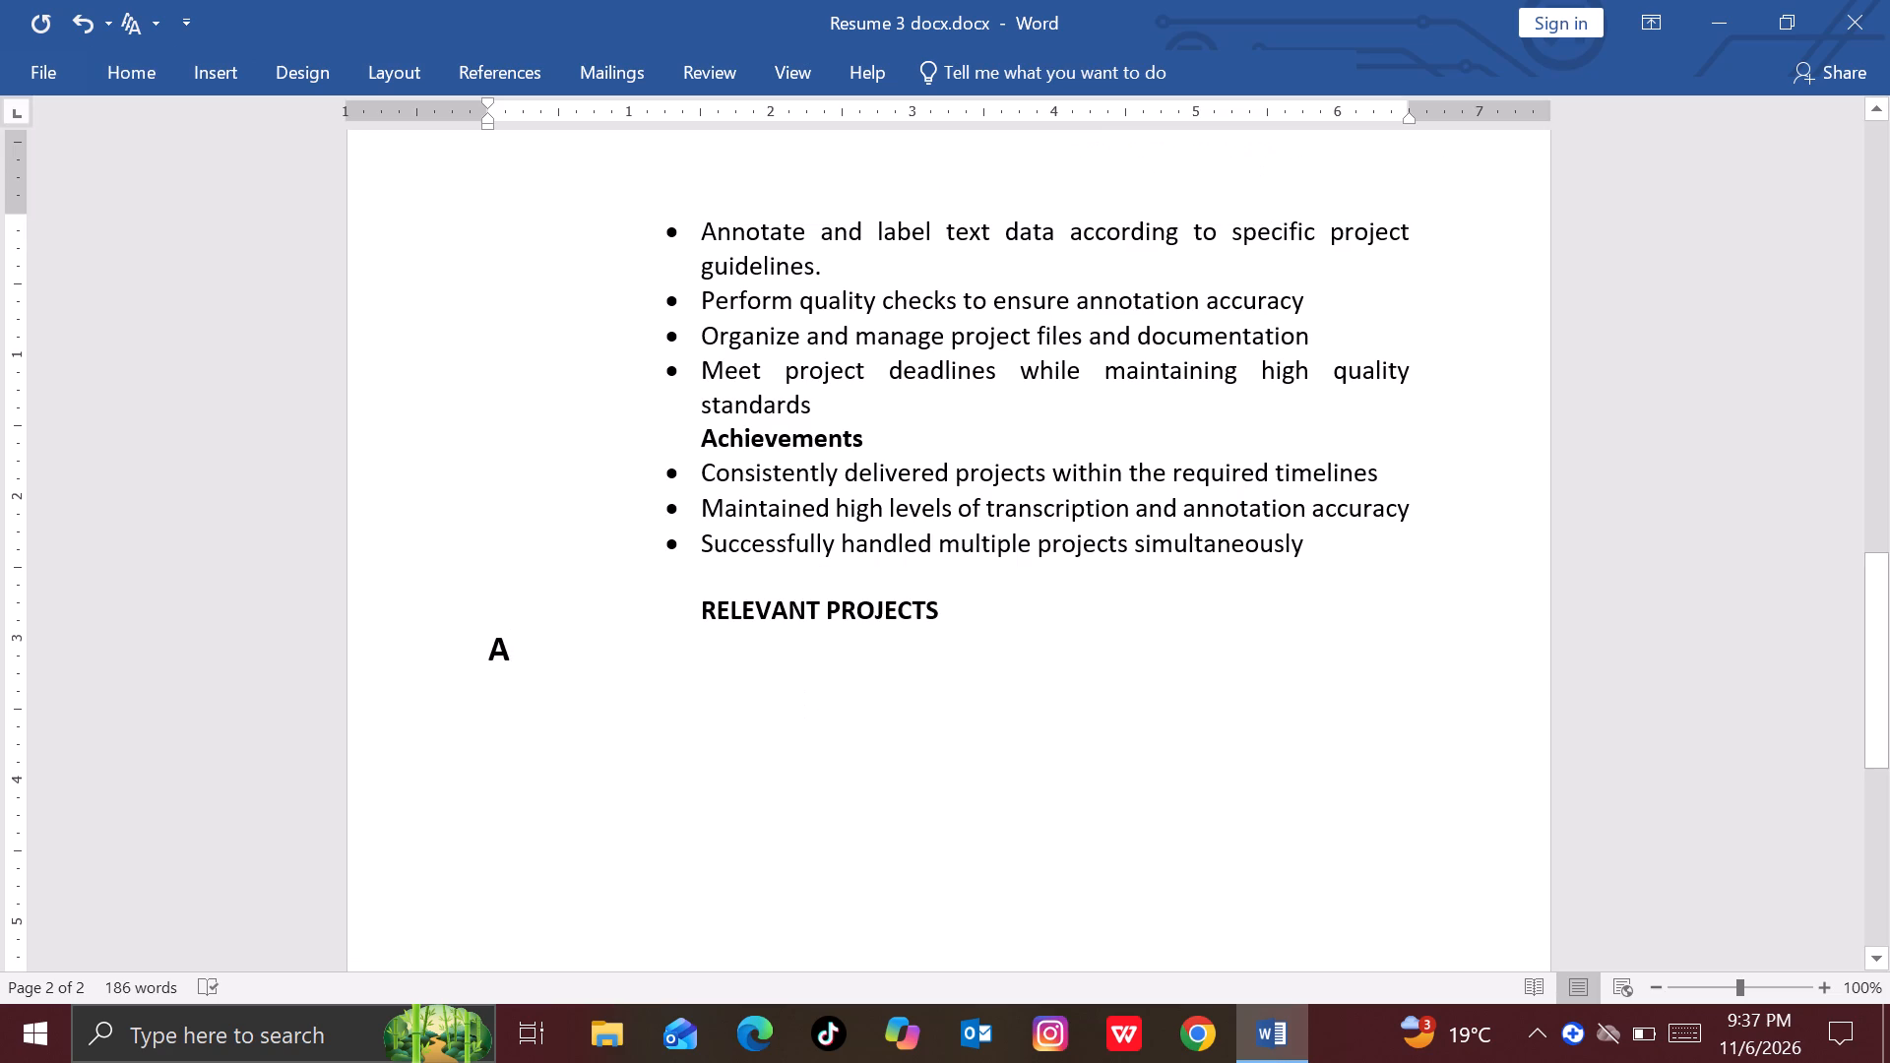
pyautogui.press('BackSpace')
# Set the font size of the empty line below the RELEVANT PROJECTS heading to 14.
pyautogui.click(157, 78)
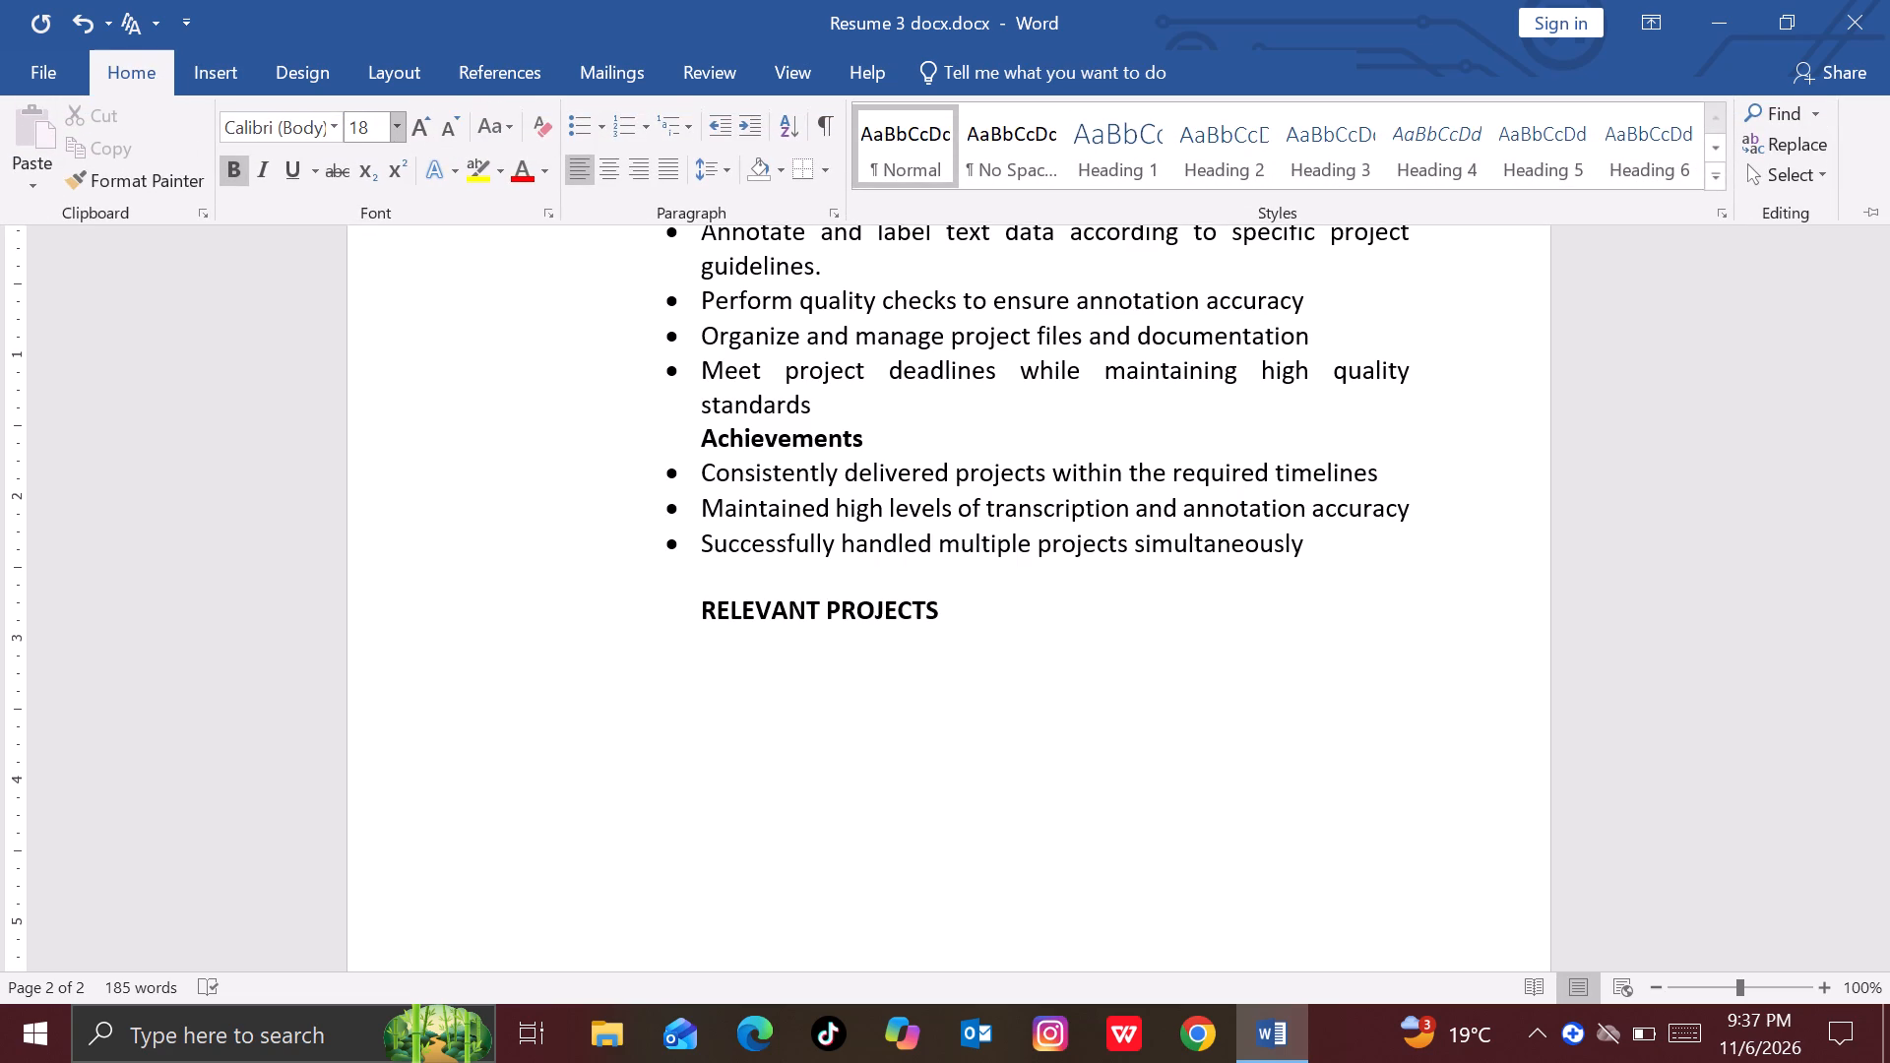
pyautogui.click(395, 141)
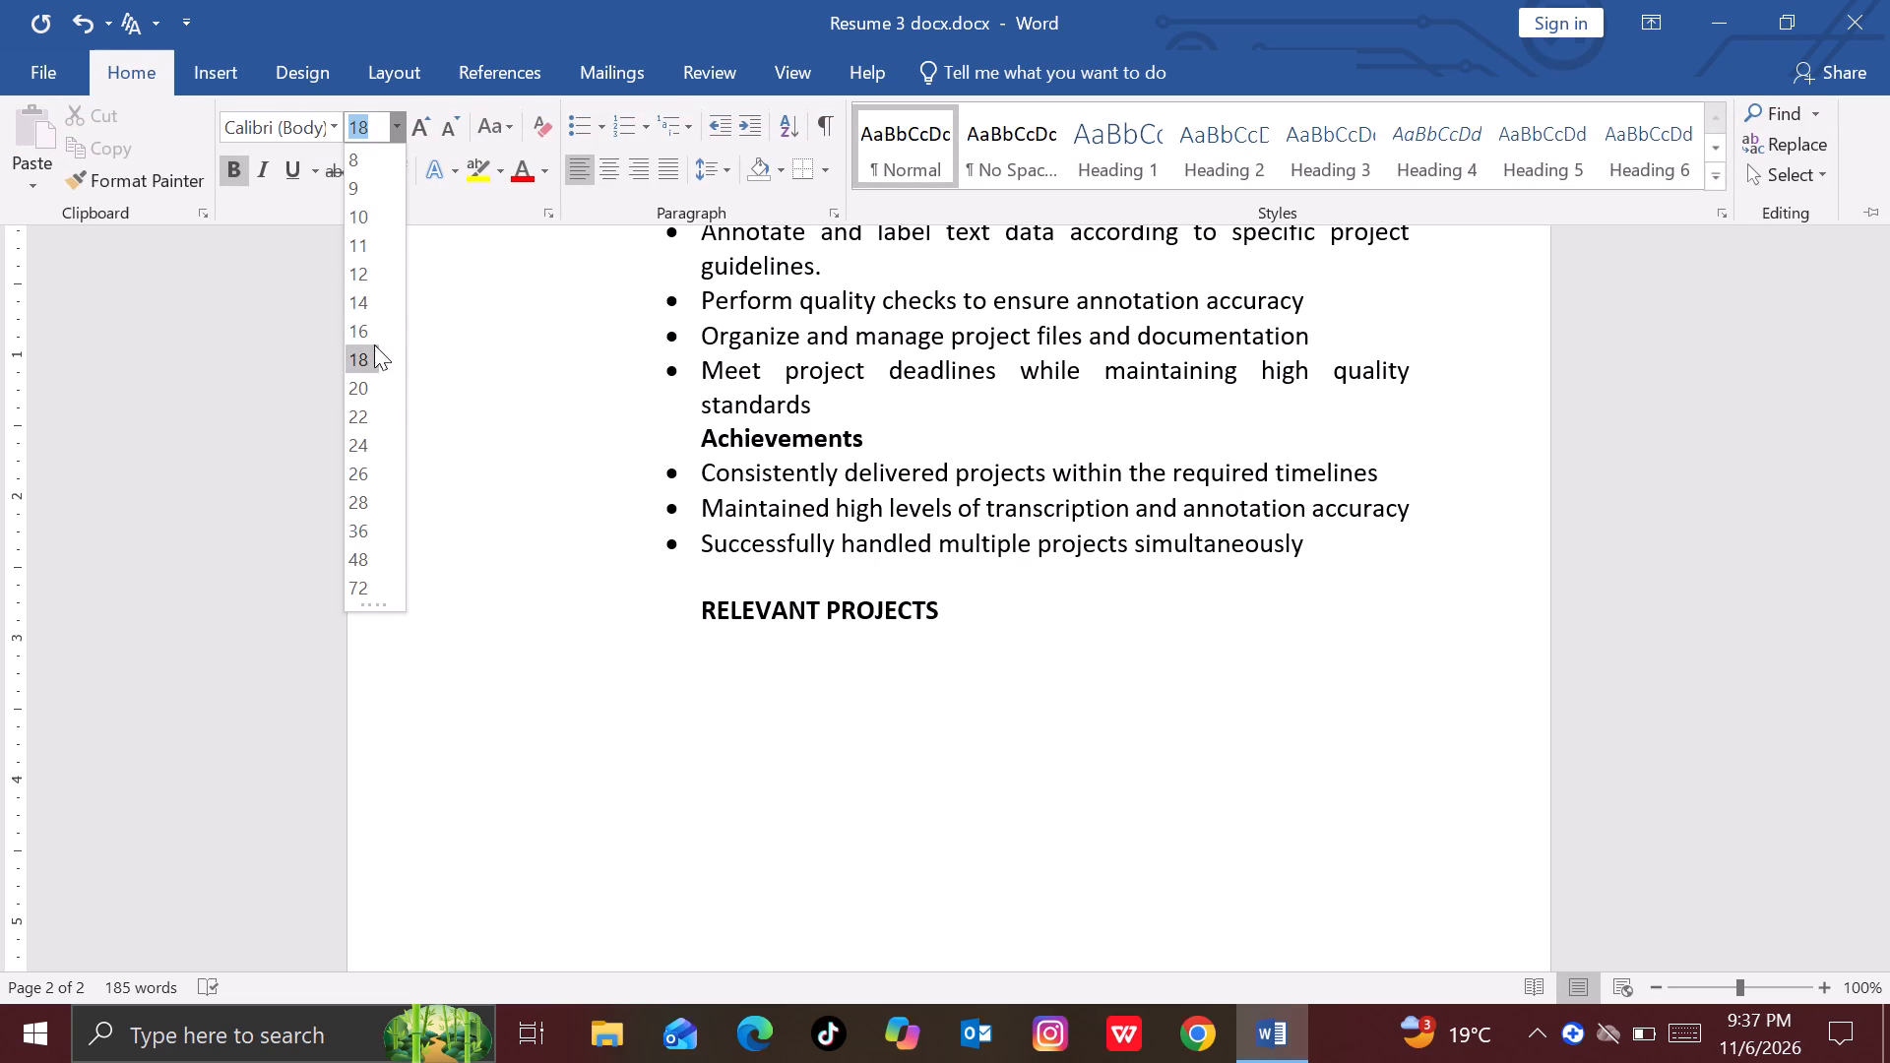
pyautogui.click(374, 311)
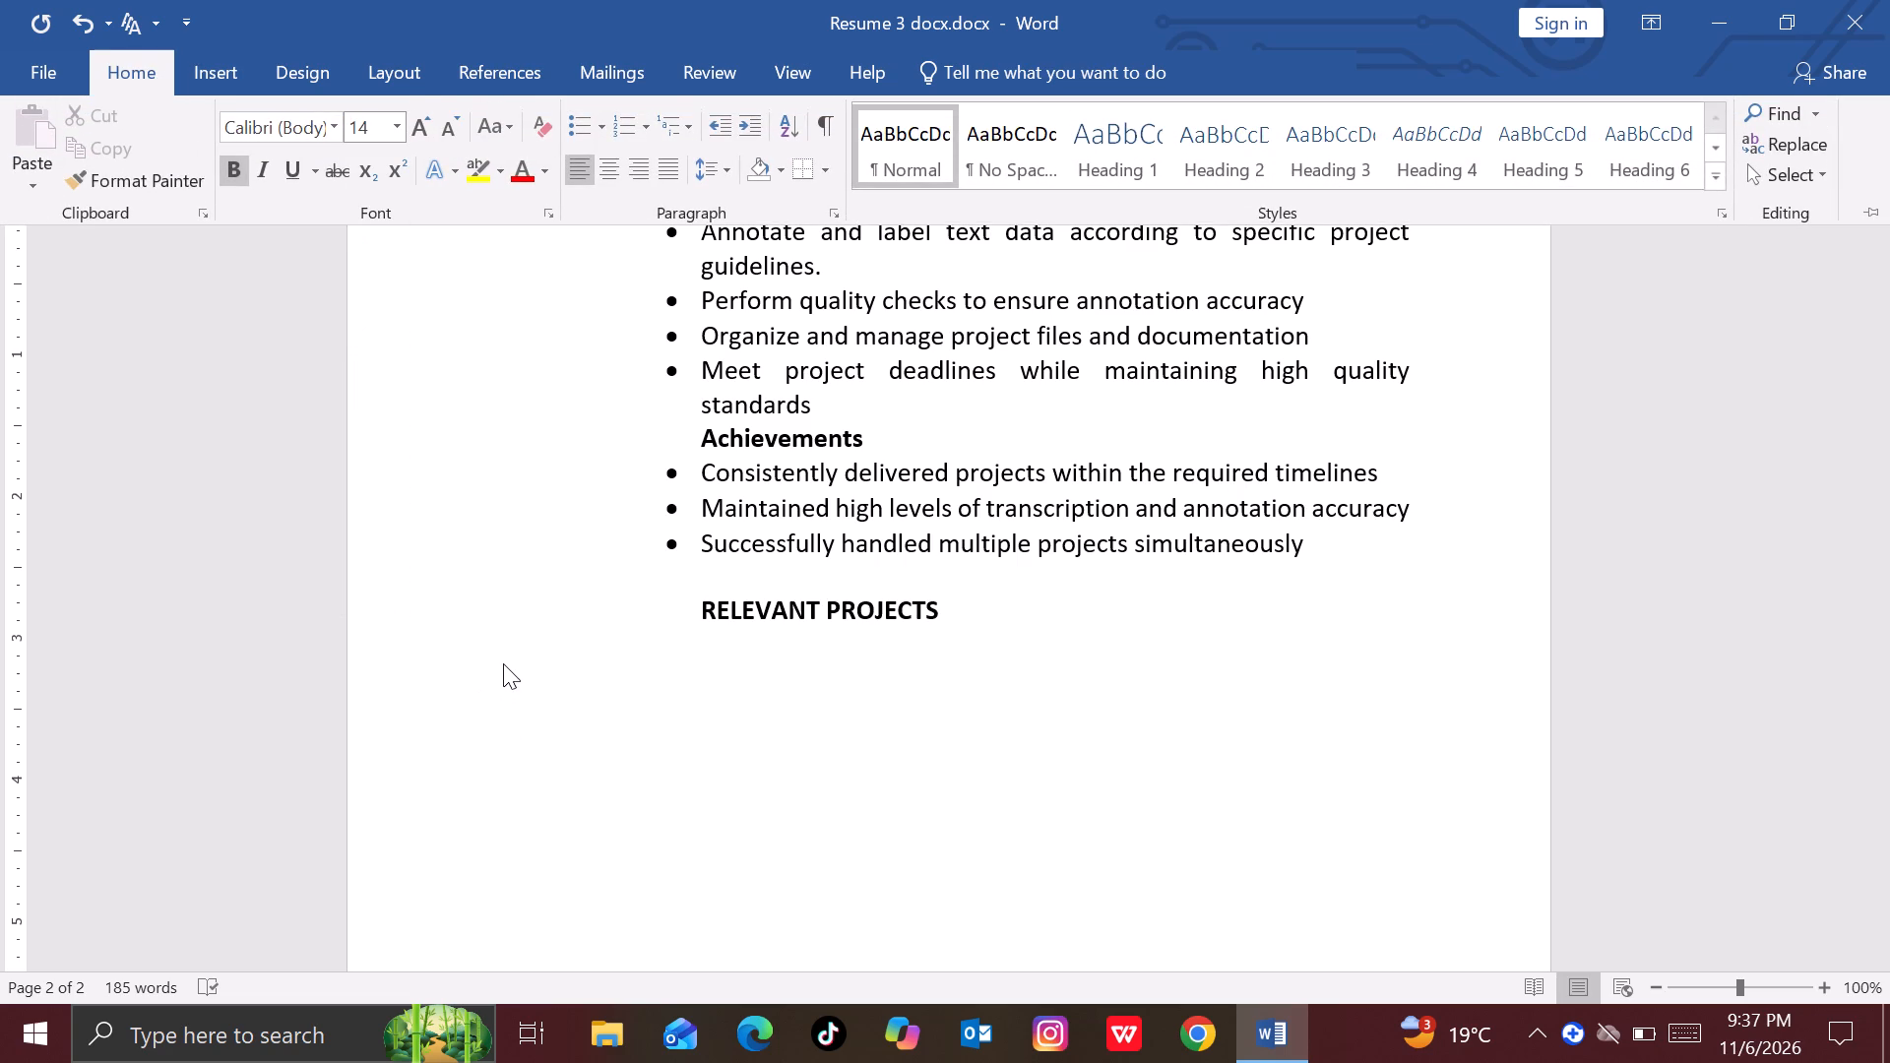
pyautogui.press('a')
pyautogui.click(950, 610)
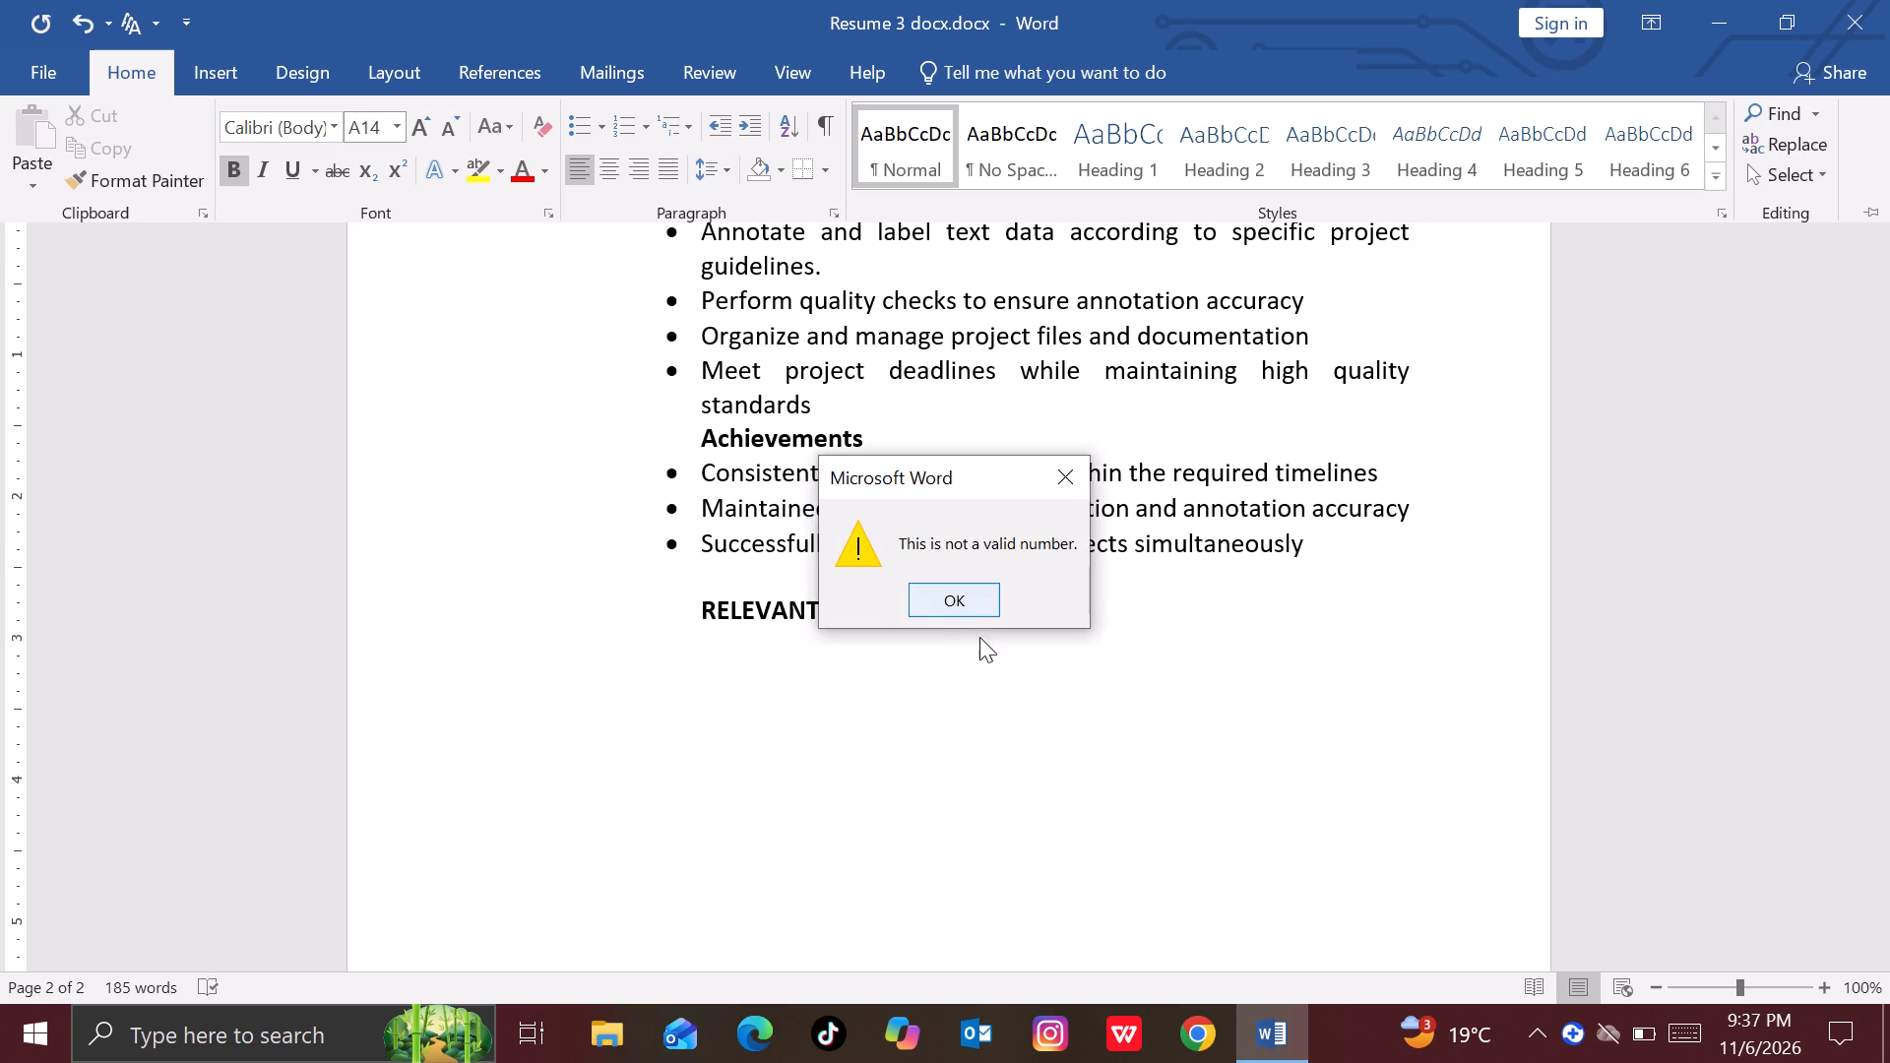
pyautogui.click(975, 605)
# Add the bold subheading "Audio Transcription Projects" on the line directly below the RELEVANT PROJECTS heading.
pyautogui.click(979, 624)
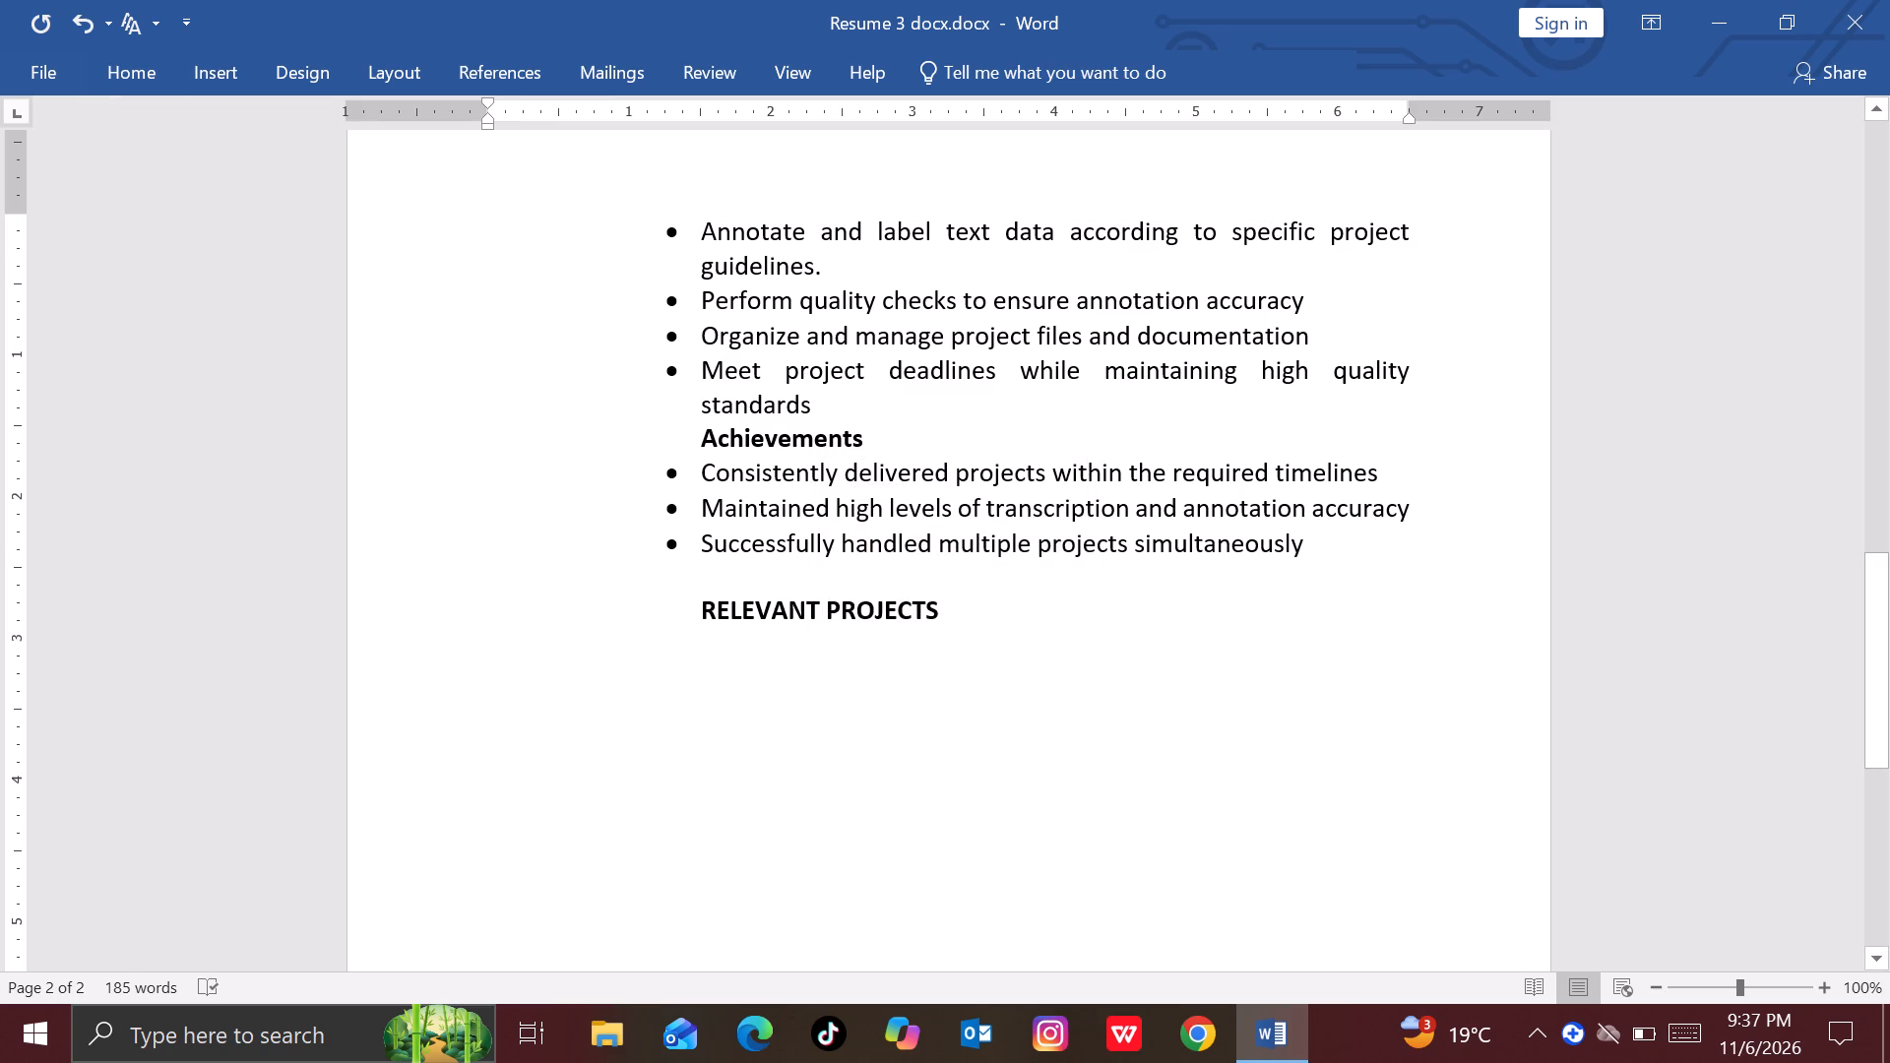
pyautogui.press('Return')
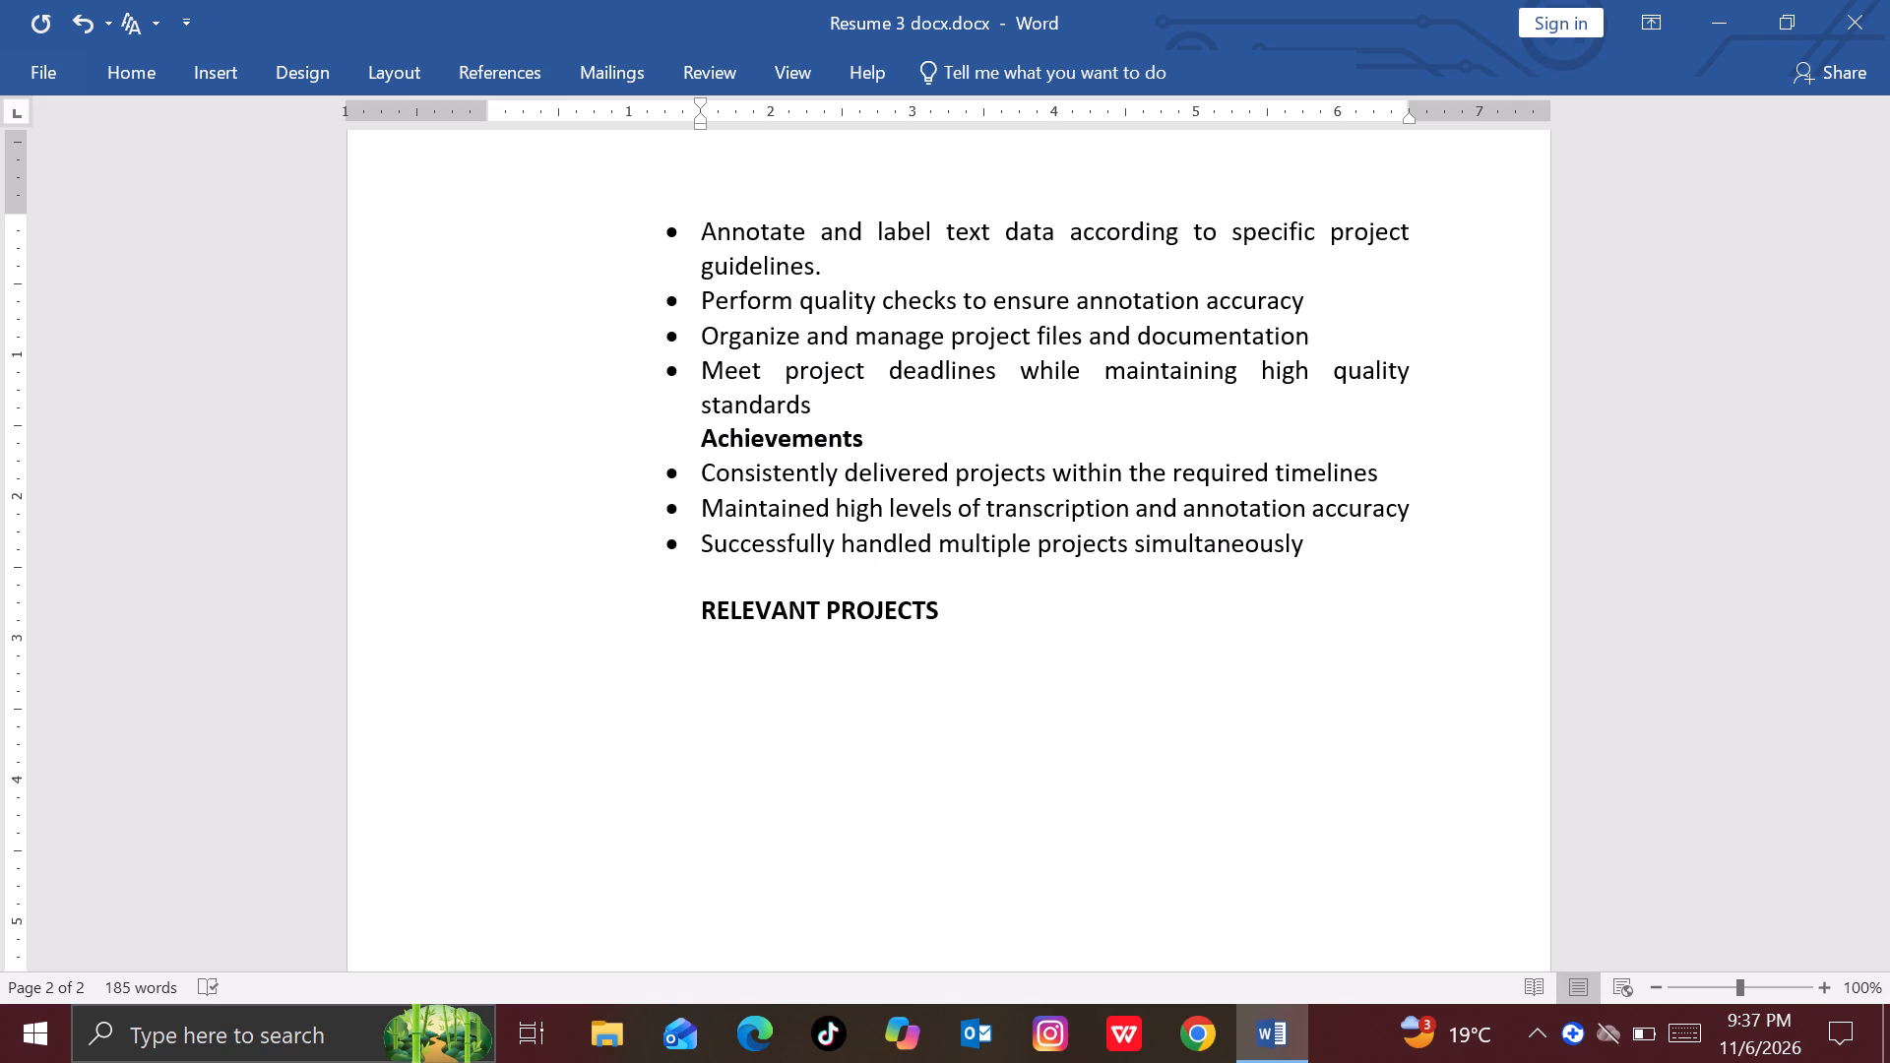
pyautogui.press('a')
pyautogui.hscroll(-1, 900, 599)
pyautogui.press('u')
pyautogui.write('di')
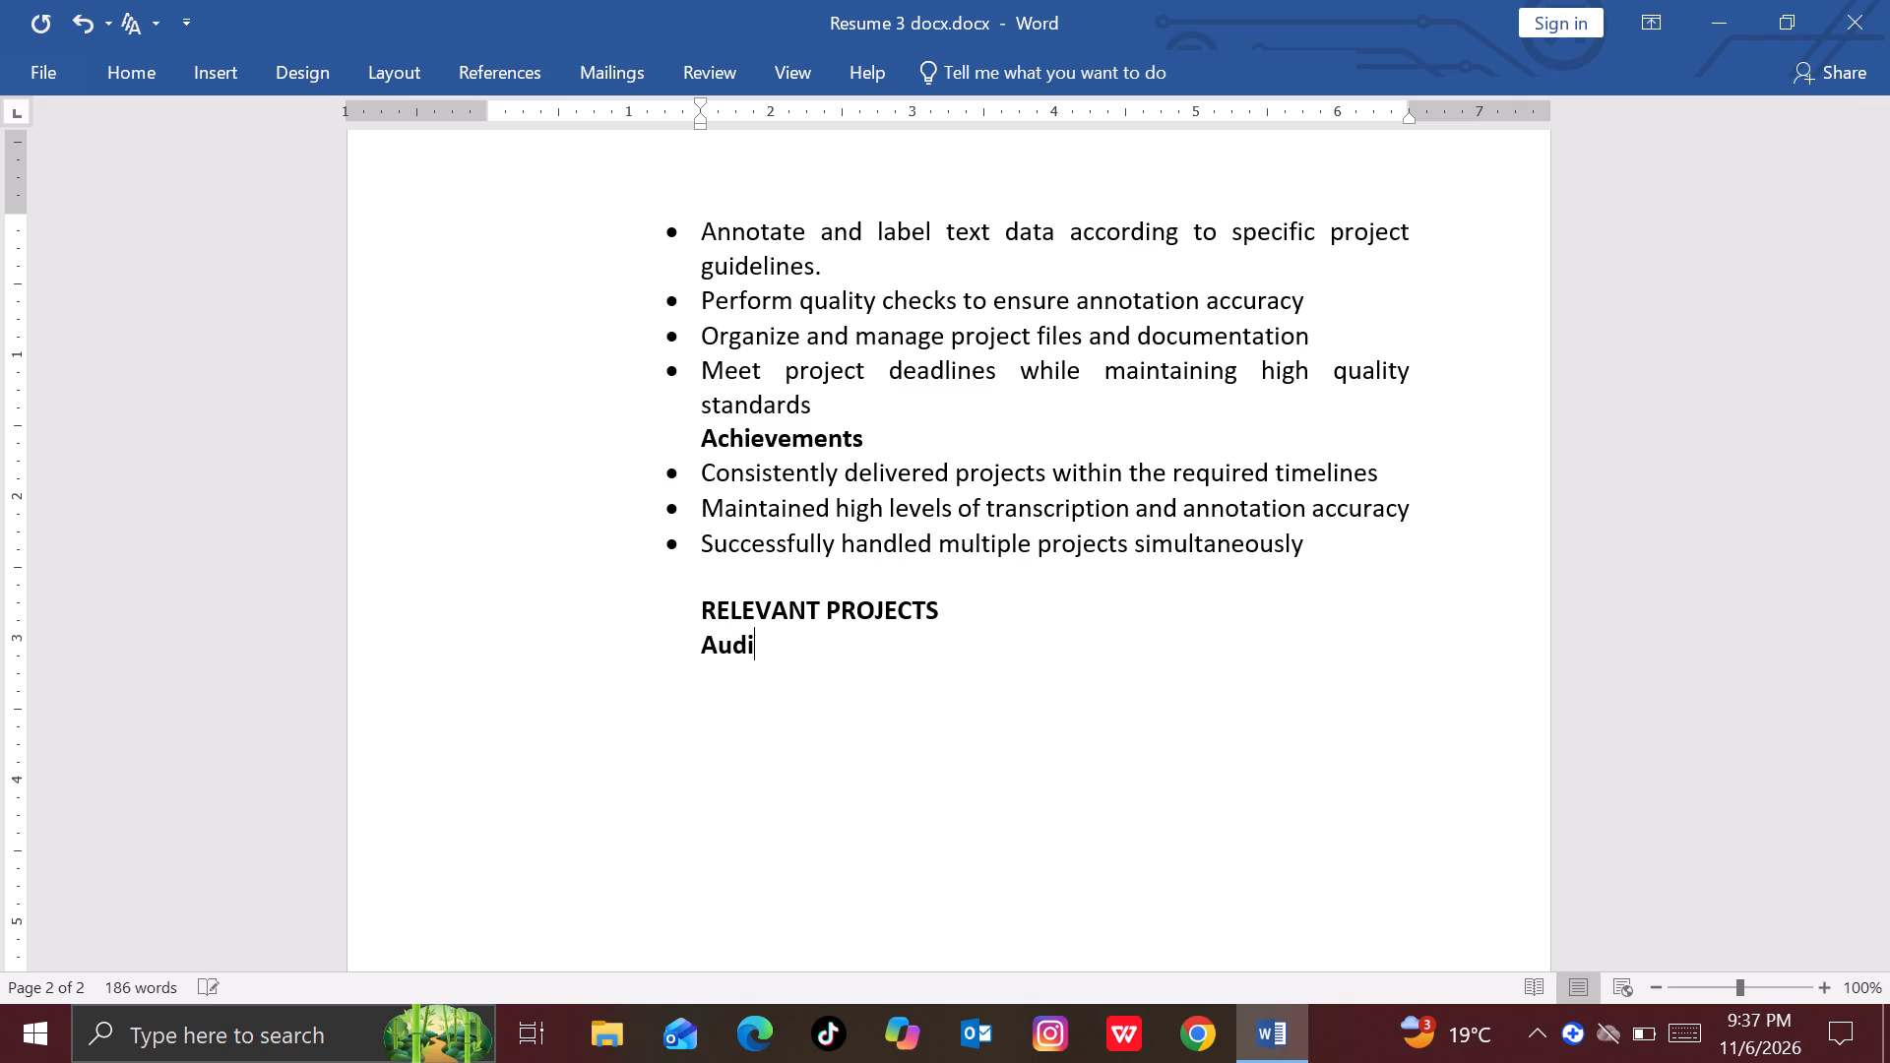
pyautogui.press('o')
pyautogui.press('space')
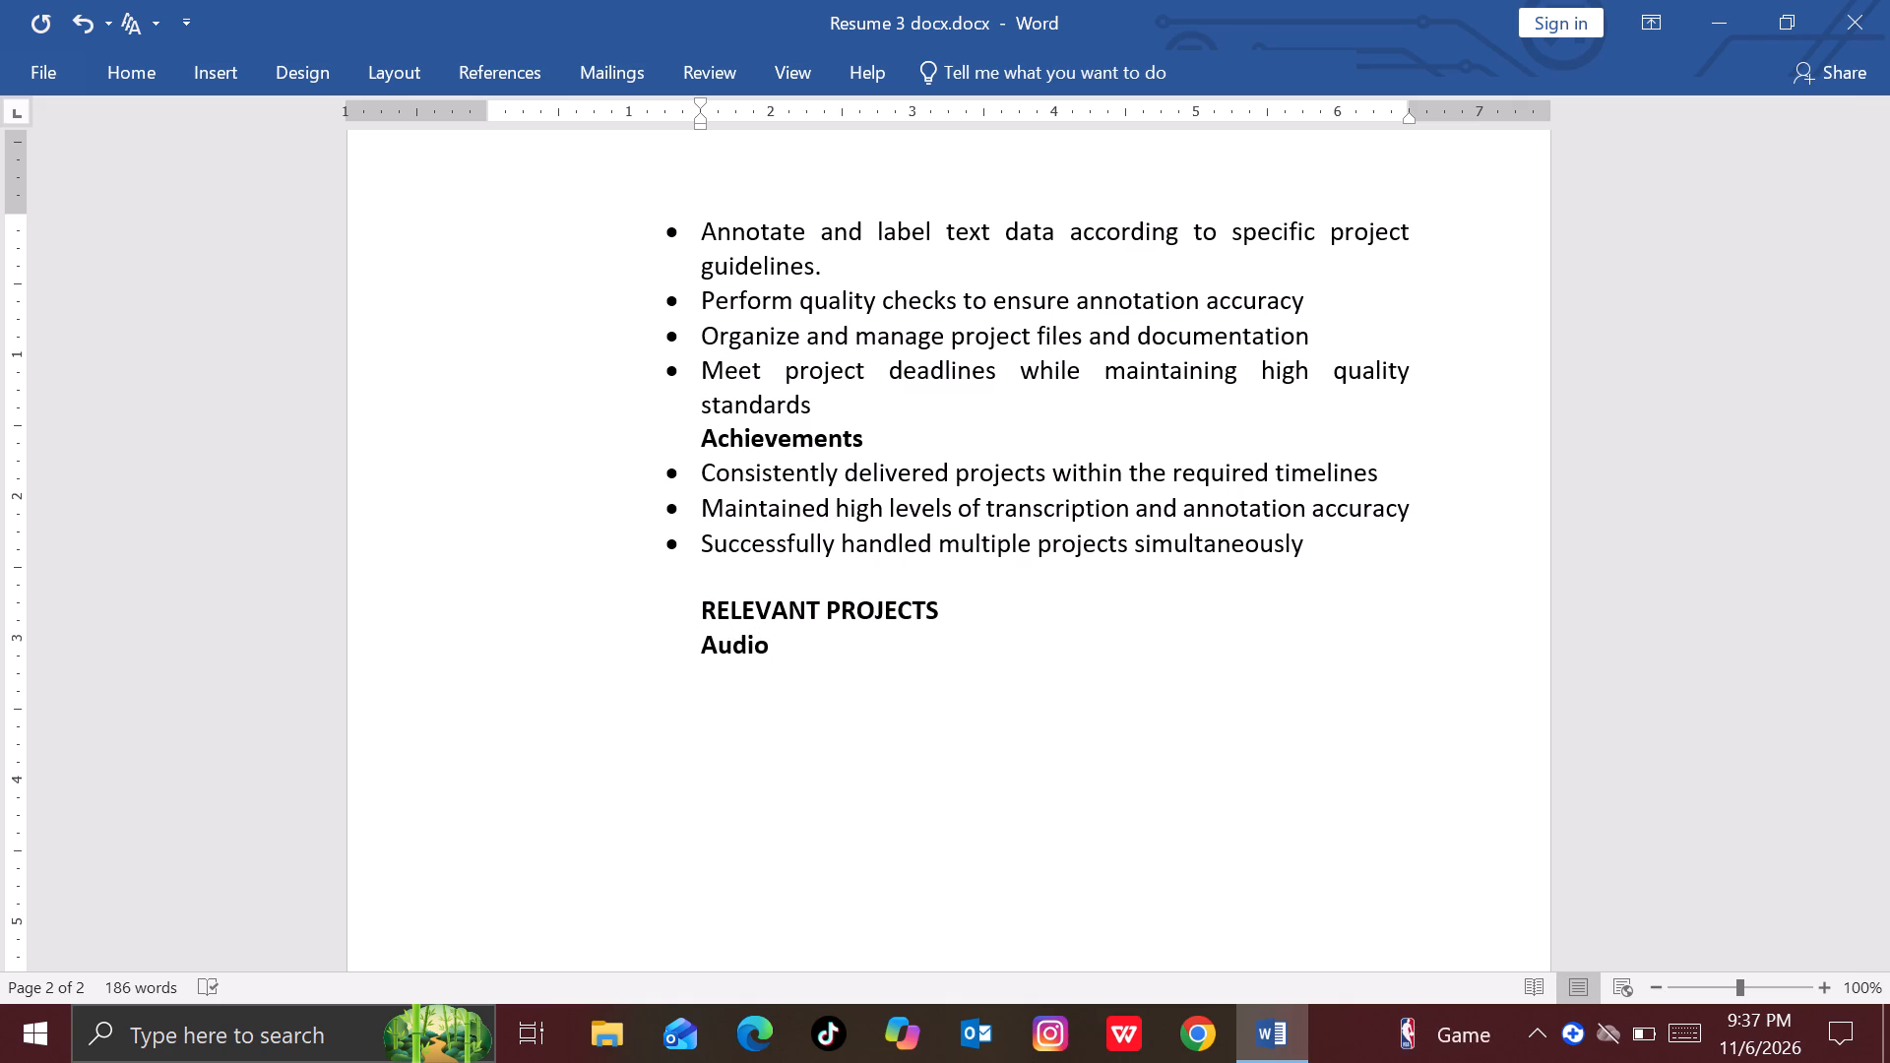
pyautogui.write('TRA')
pyautogui.press('BackSpace')
pyautogui.press('BackSpace')
pyautogui.write('ransc')
pyautogui.write('ri')
pyautogui.write('pt')
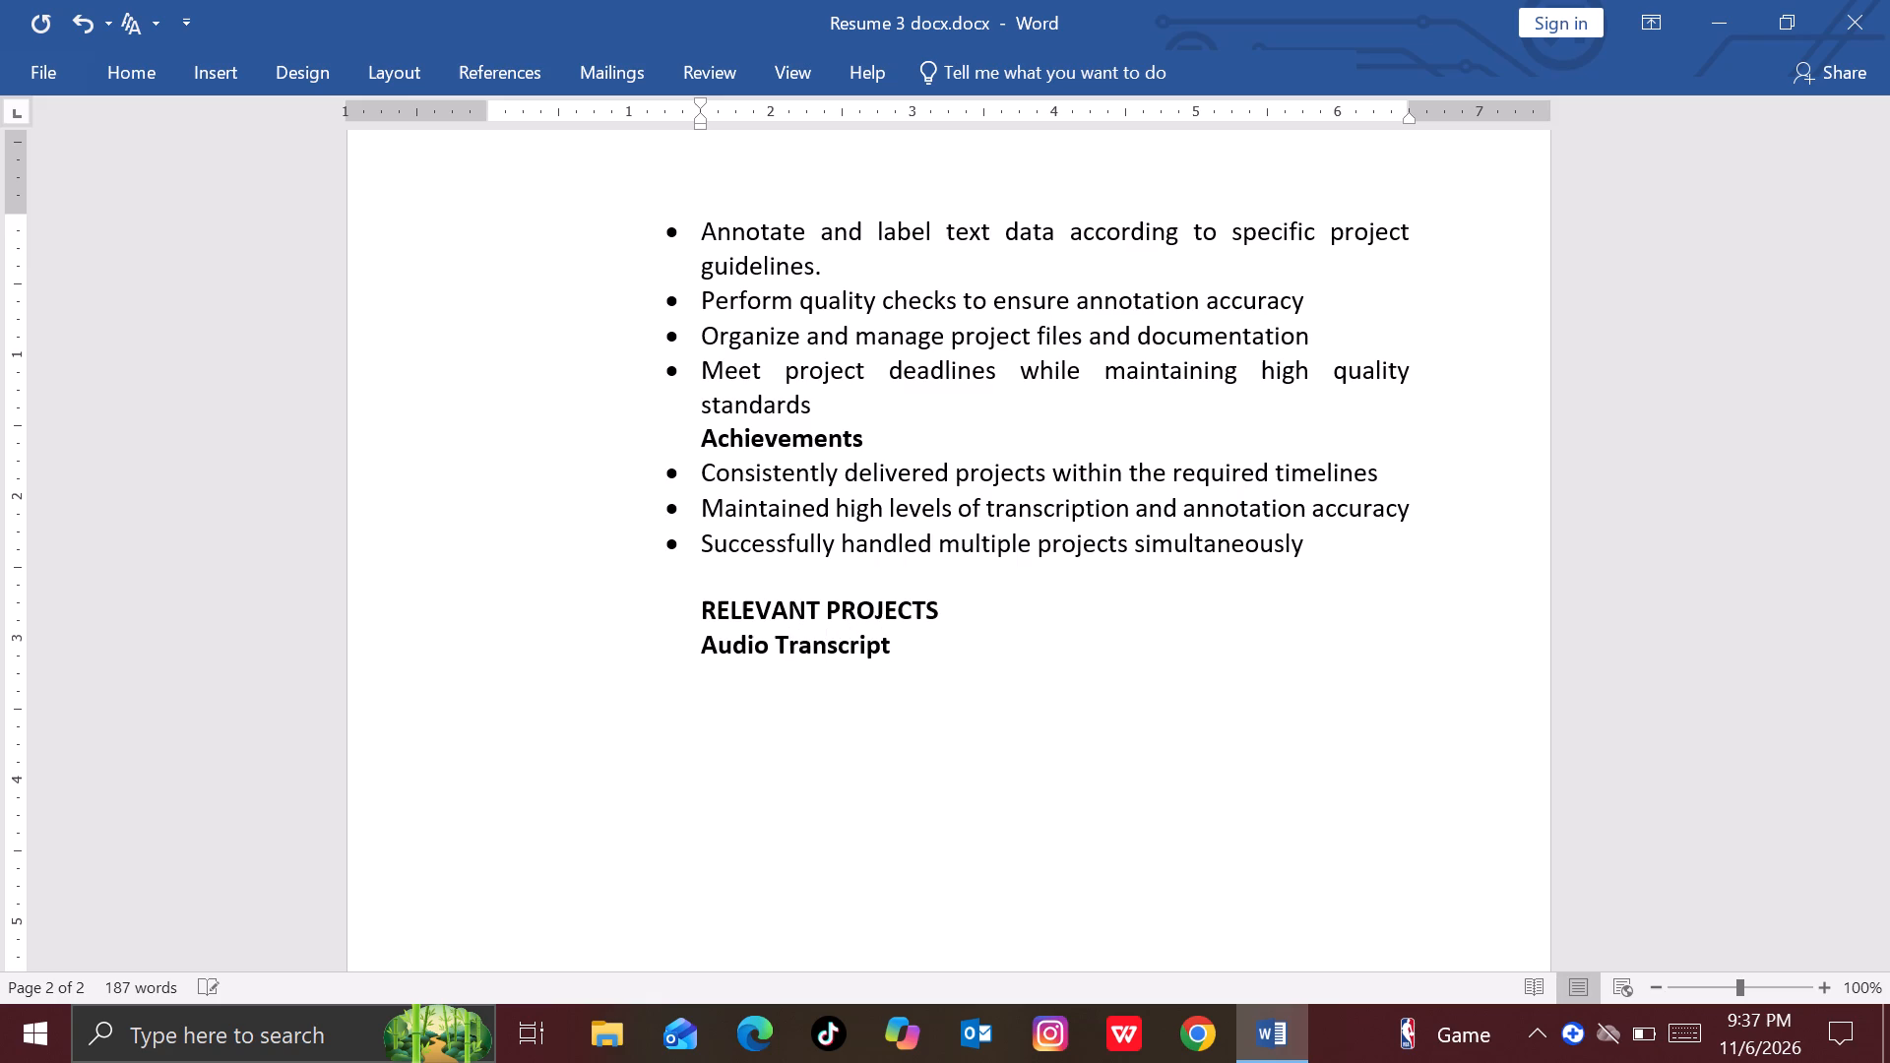
pyautogui.write('ion')
pyautogui.press('space')
pyautogui.write('ro')
pyautogui.write('je')
pyautogui.write('ct')
pyautogui.press('s')
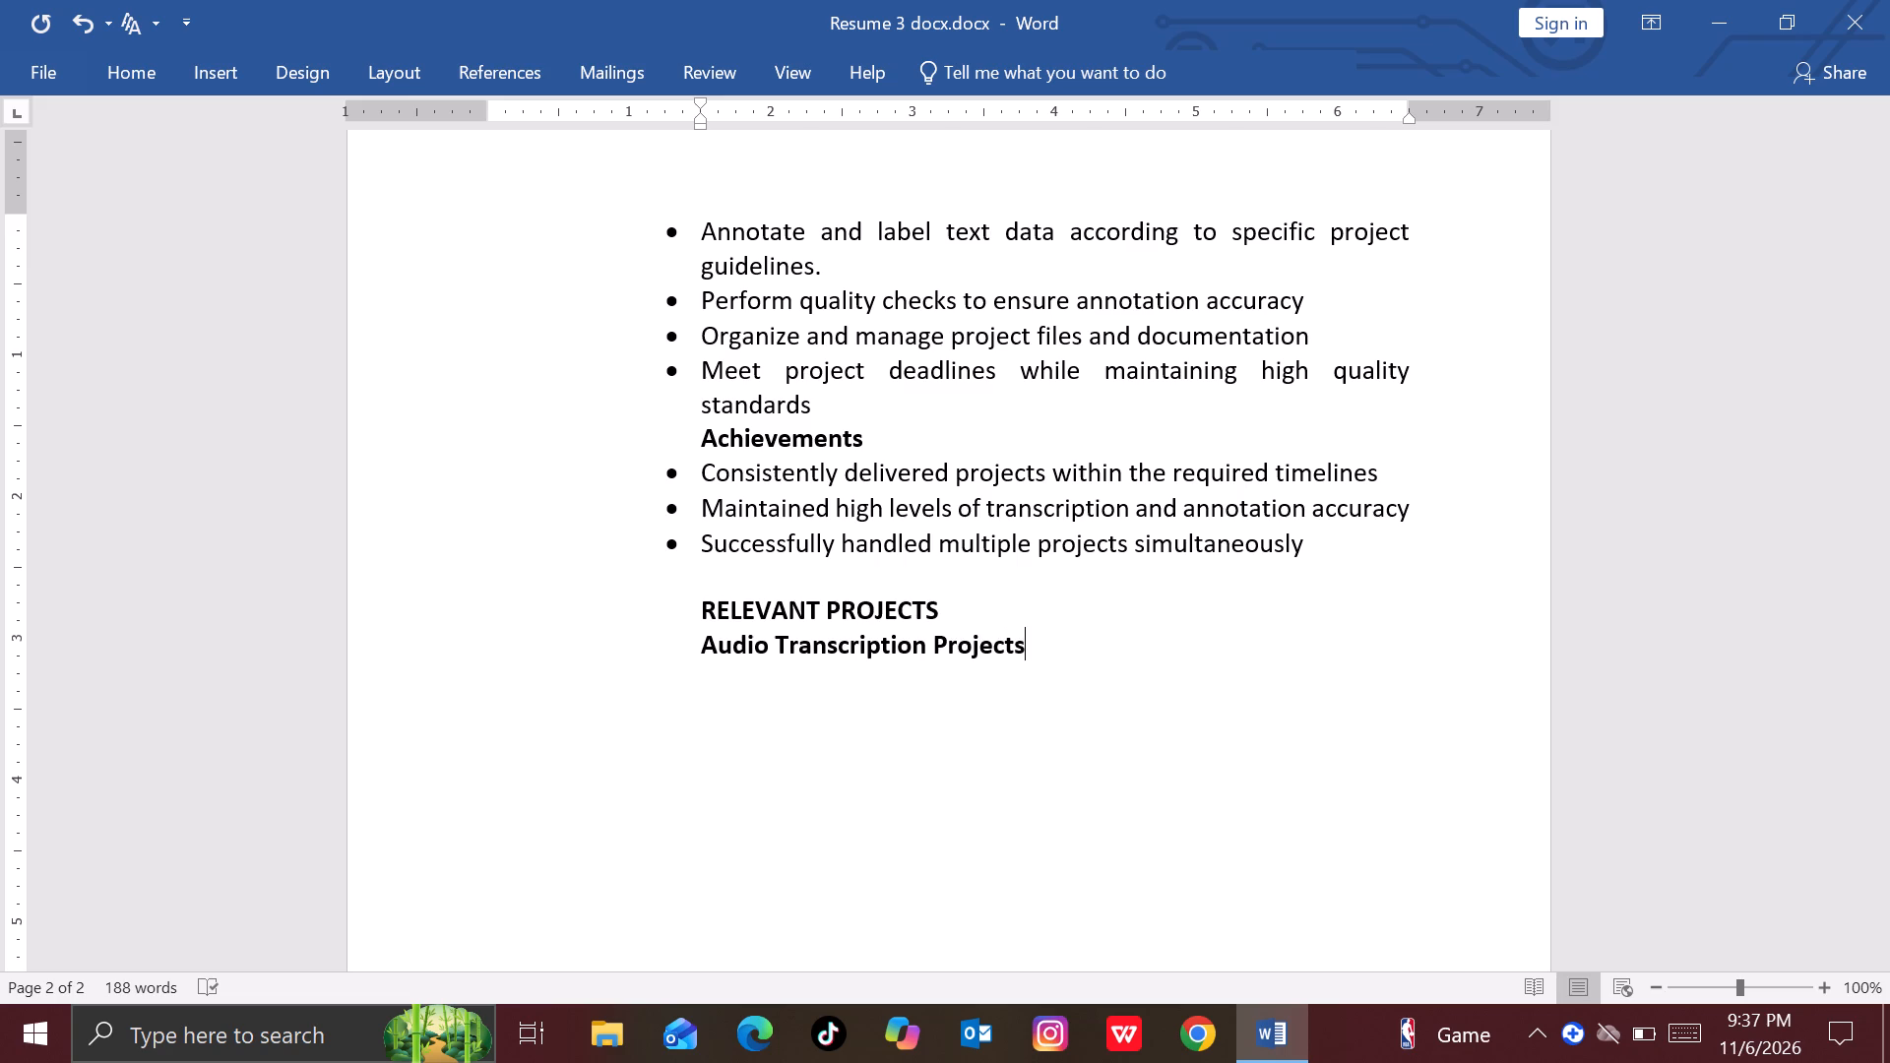
# Add a non-bold bullet below the Audio Transcription Projects subheading reading "Transcribed interviews, discussions and recorded conversations".
pyautogui.press('Return')
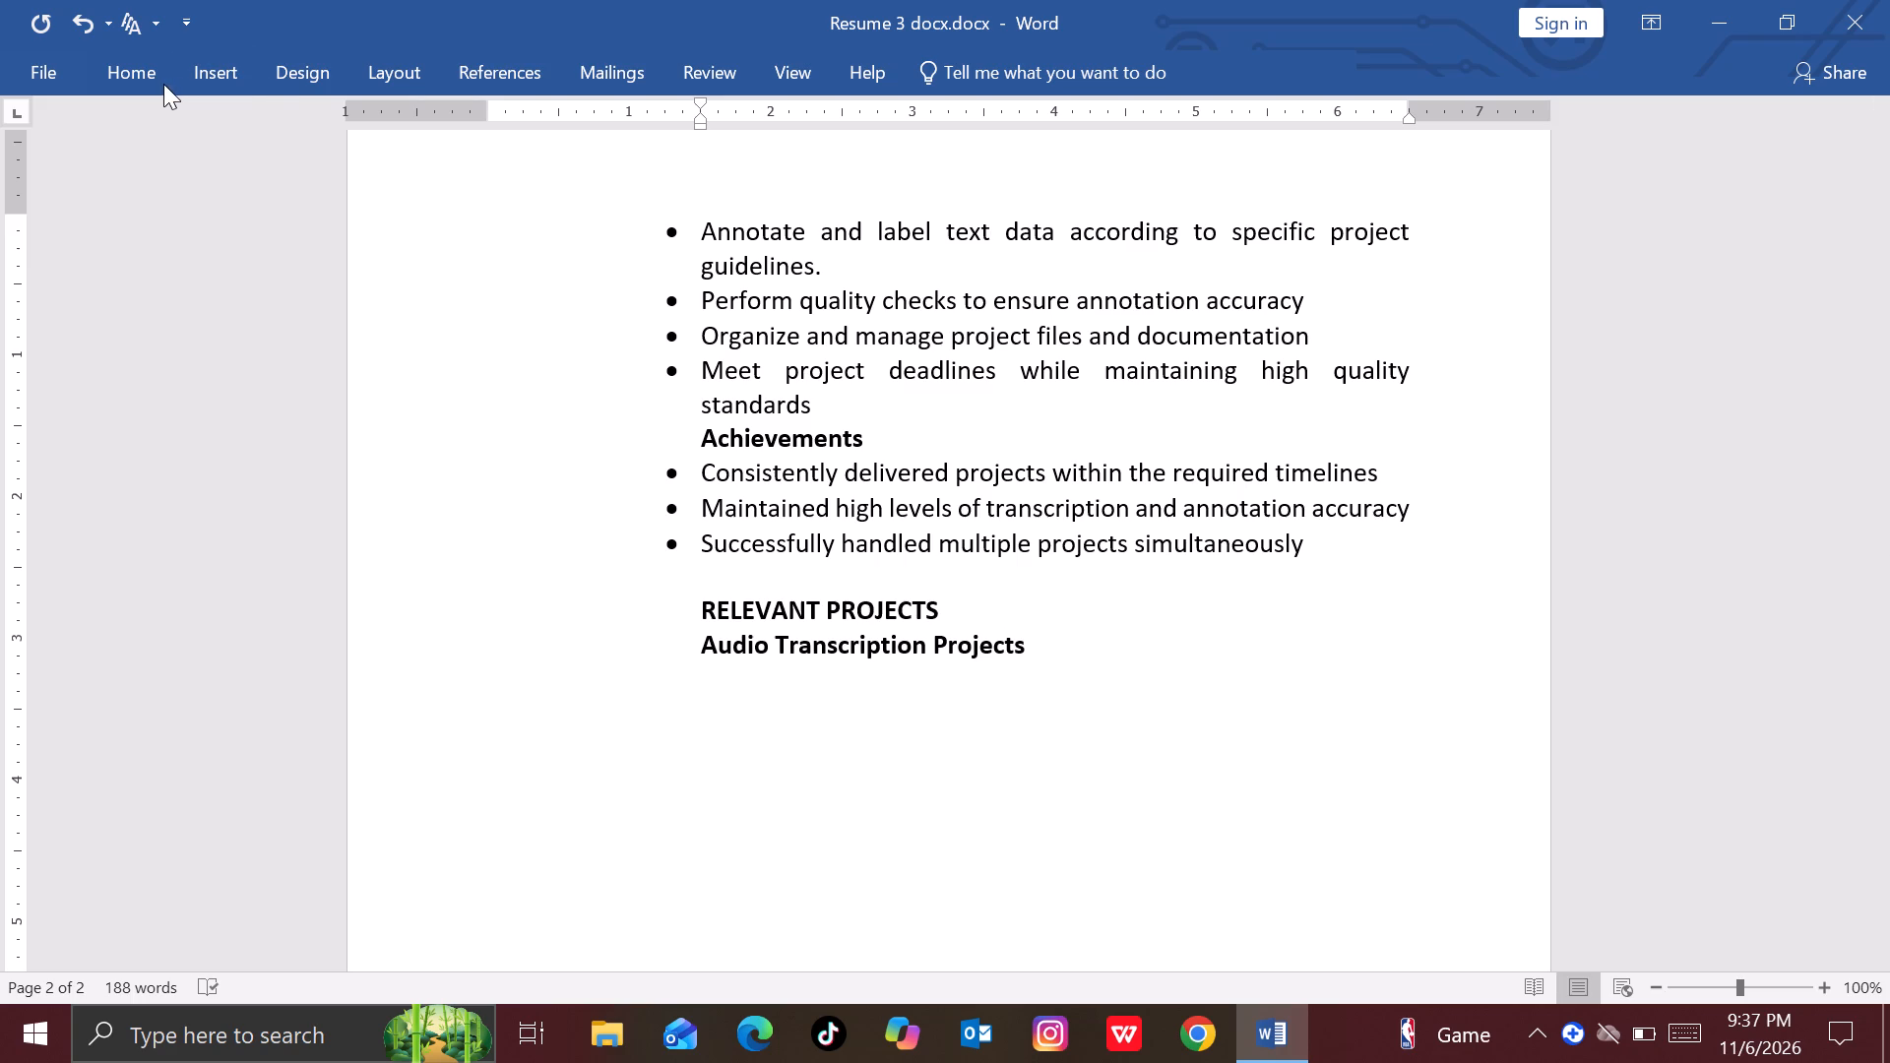
pyautogui.click(149, 80)
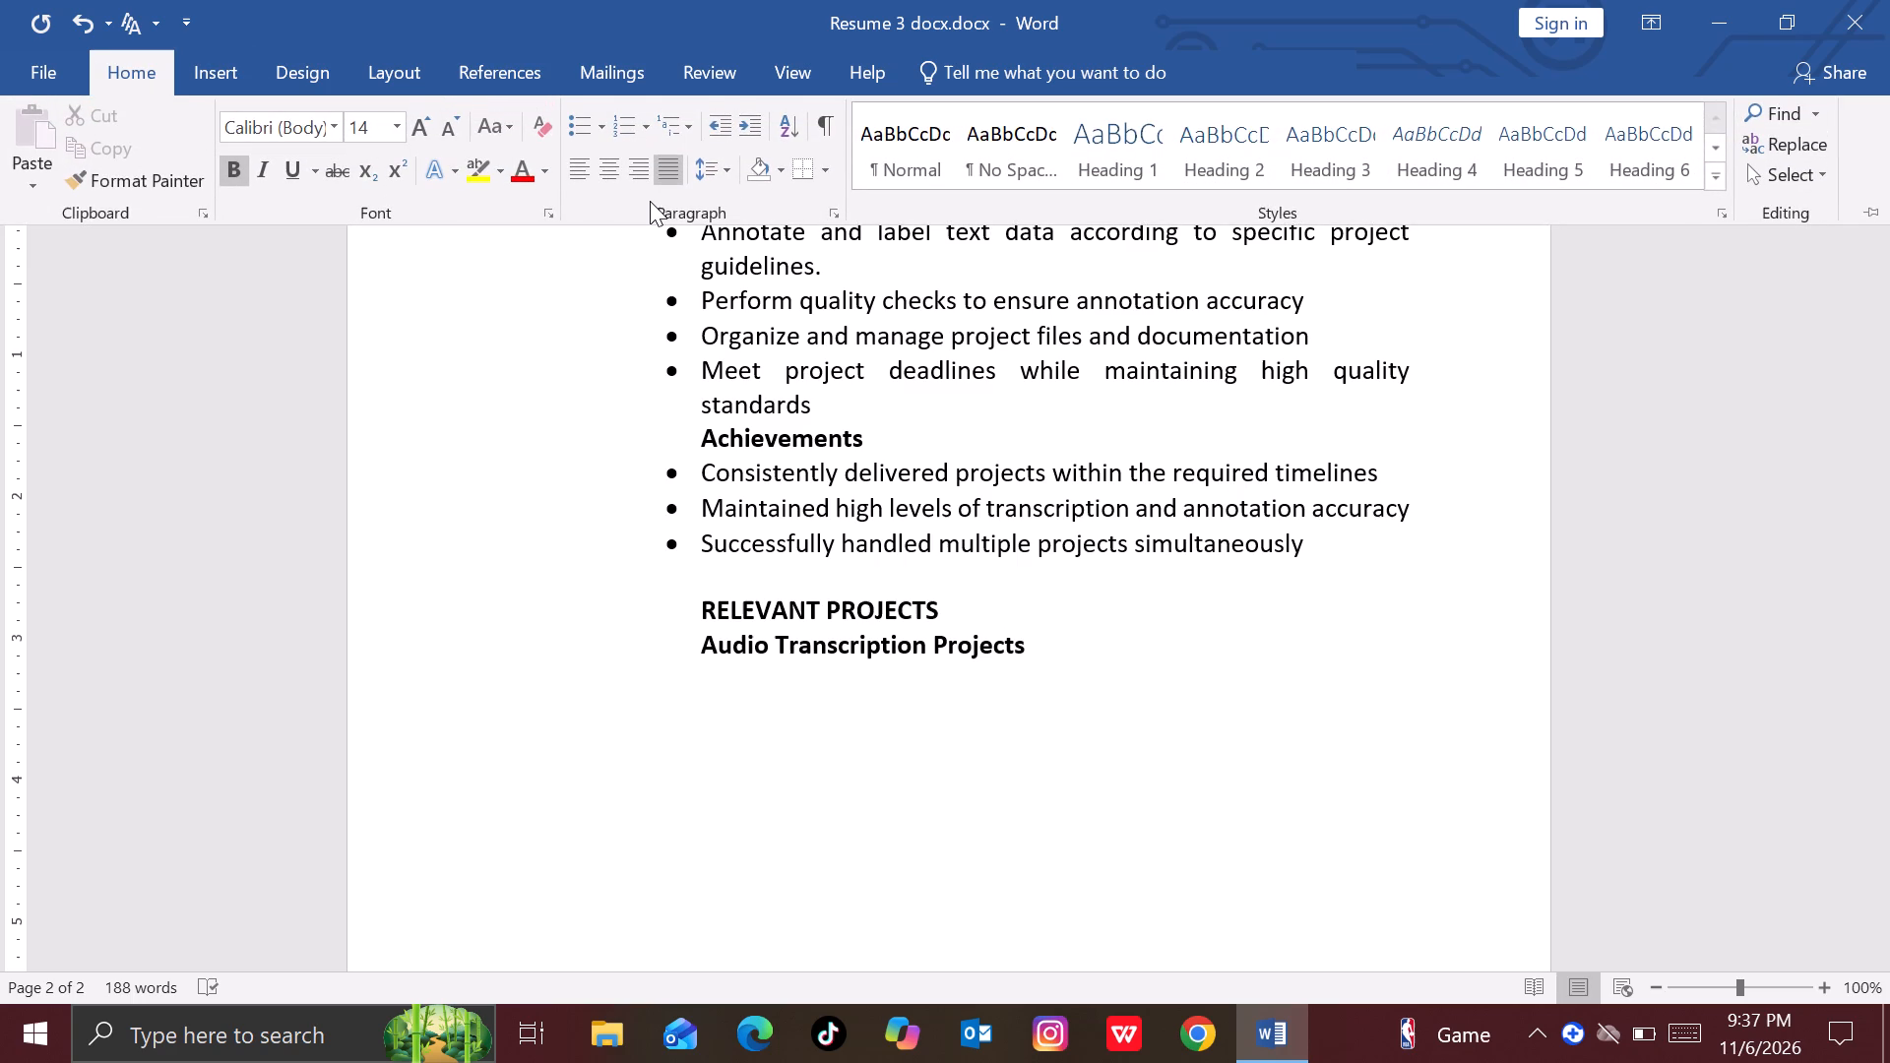
pyautogui.click(573, 126)
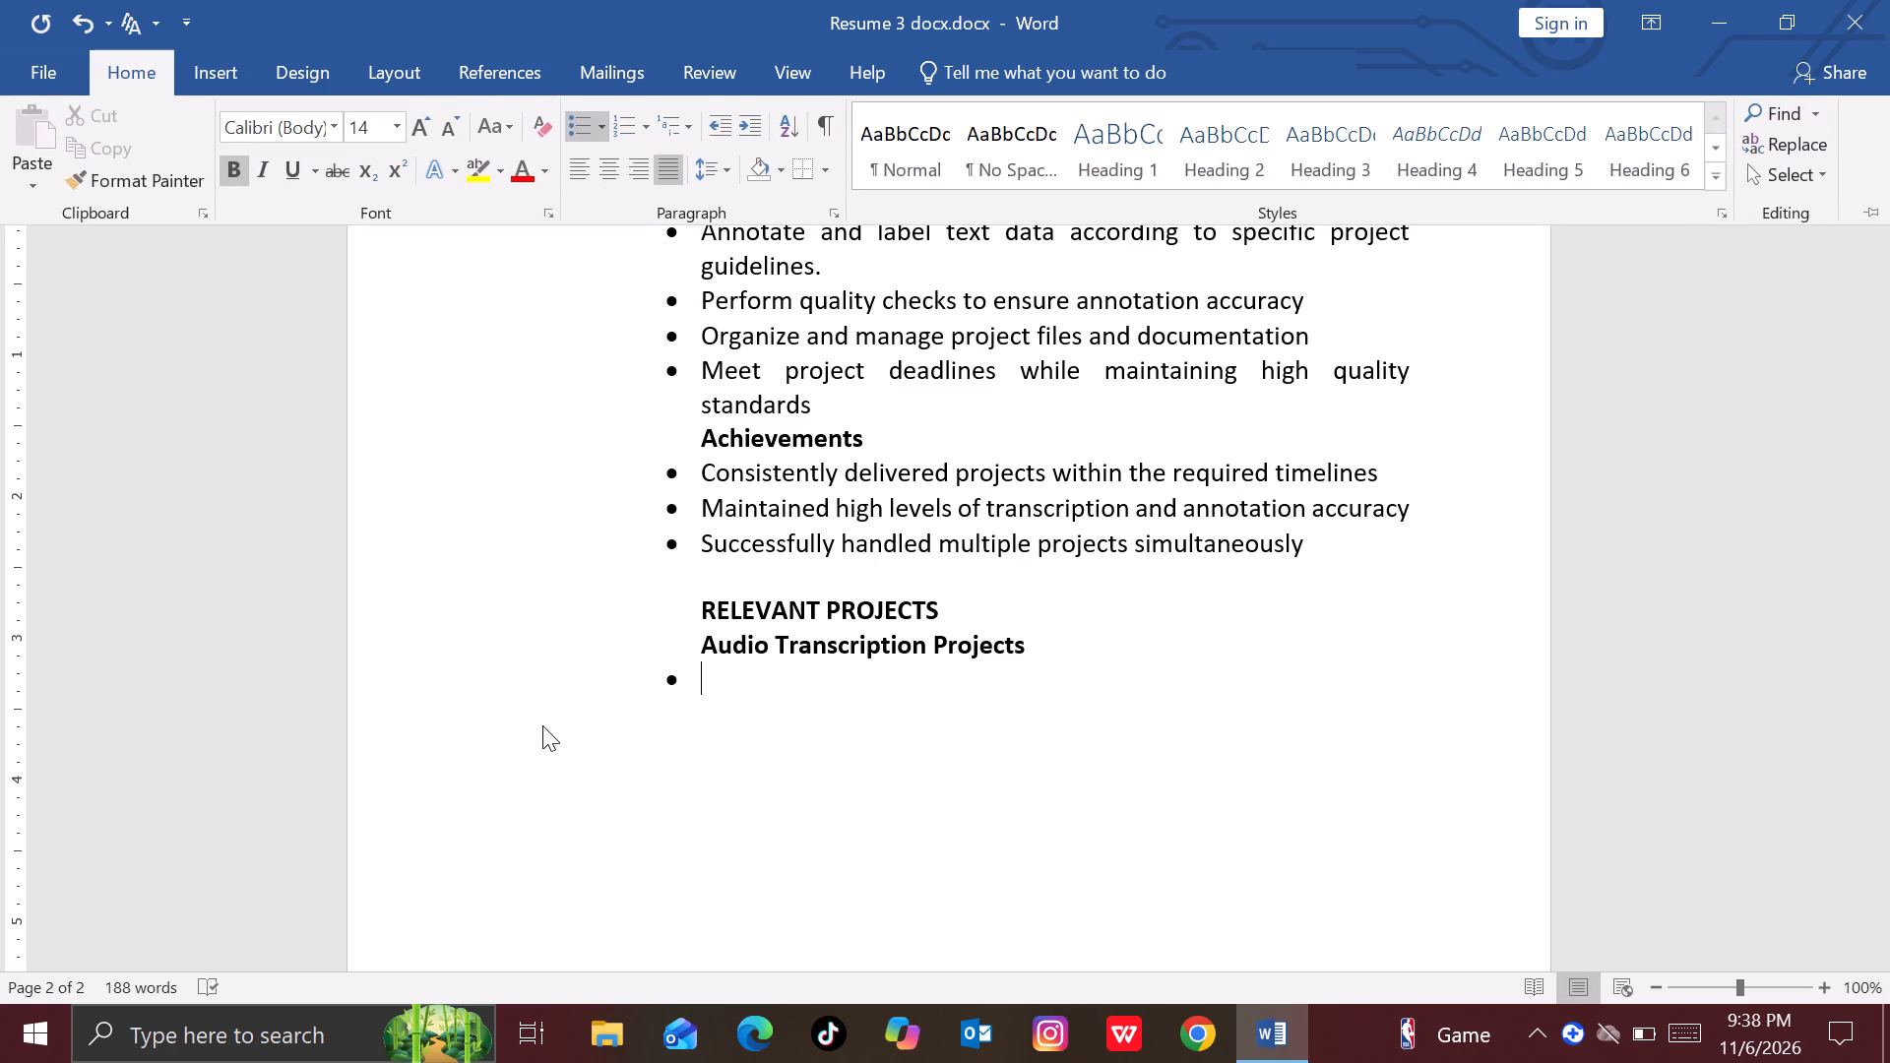
pyautogui.click(237, 177)
pyautogui.click(717, 686)
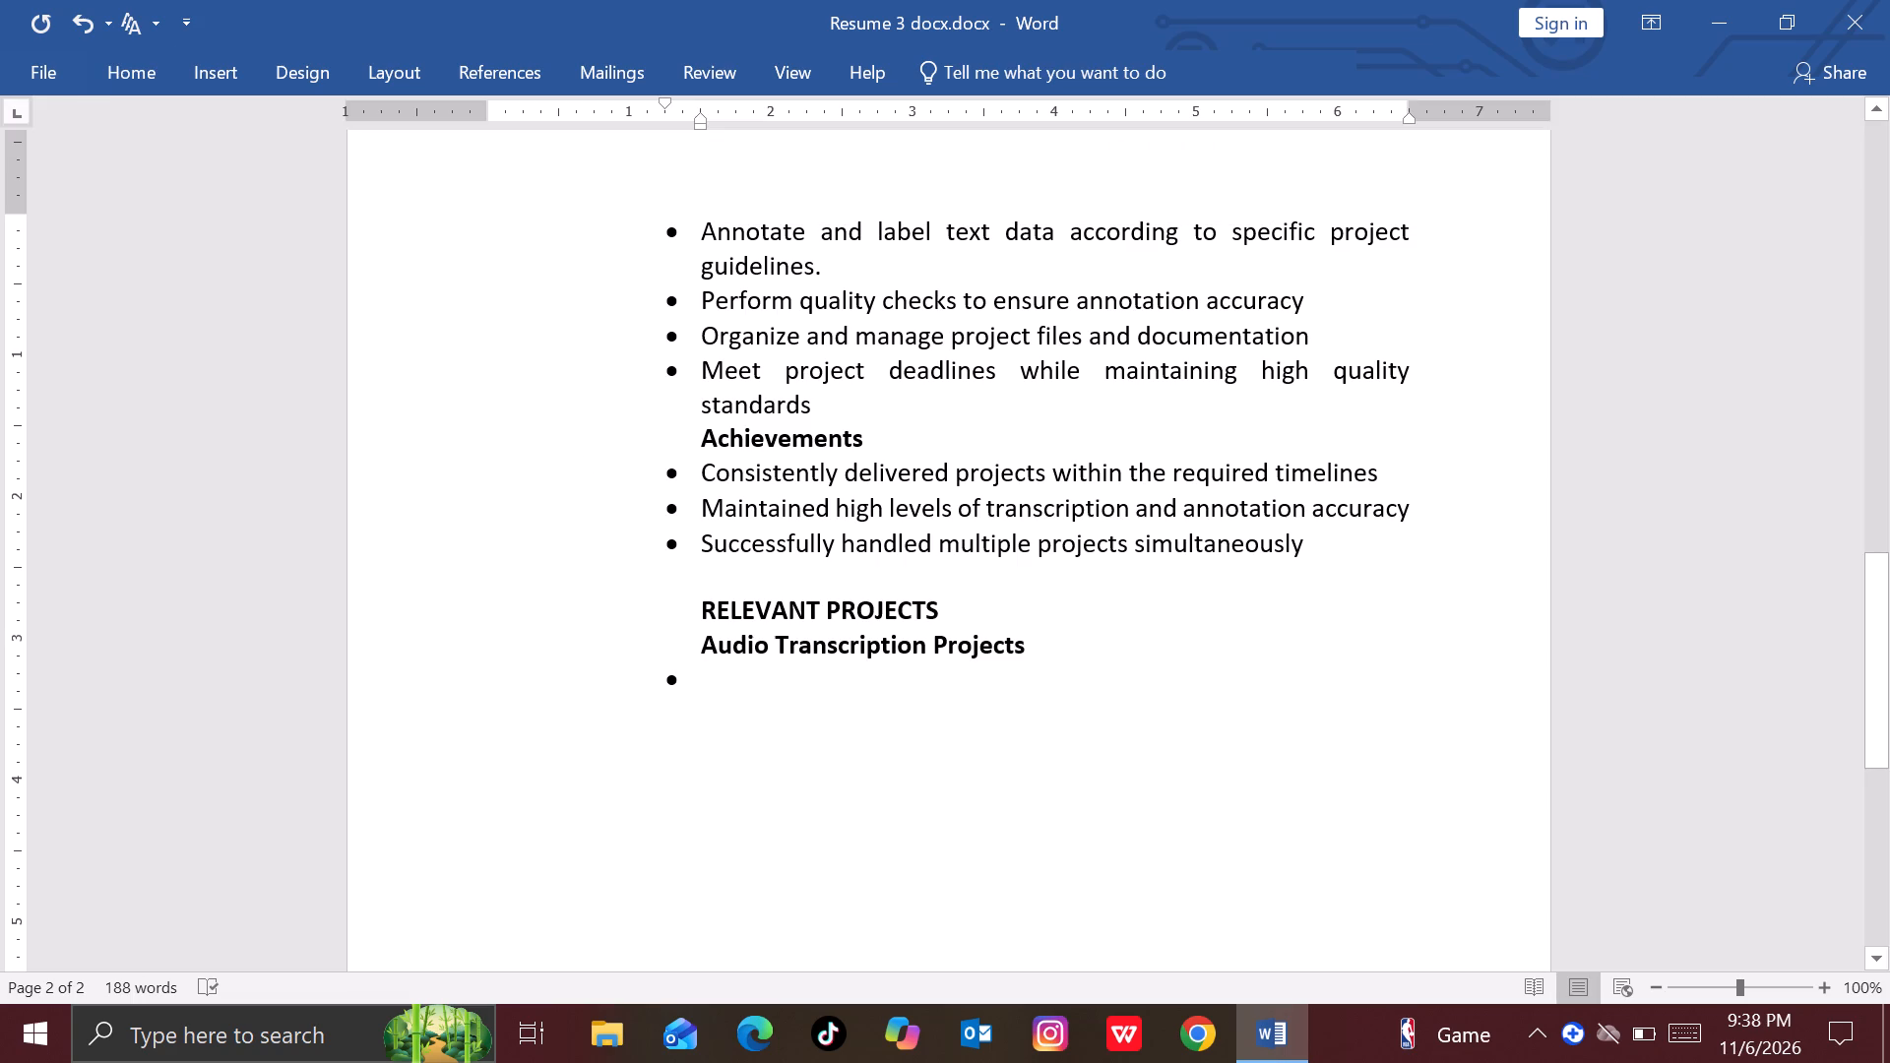
pyautogui.write('rans')
pyautogui.write('cribe')
pyautogui.write('d i')
pyautogui.write('nter')
pyautogui.write('views')
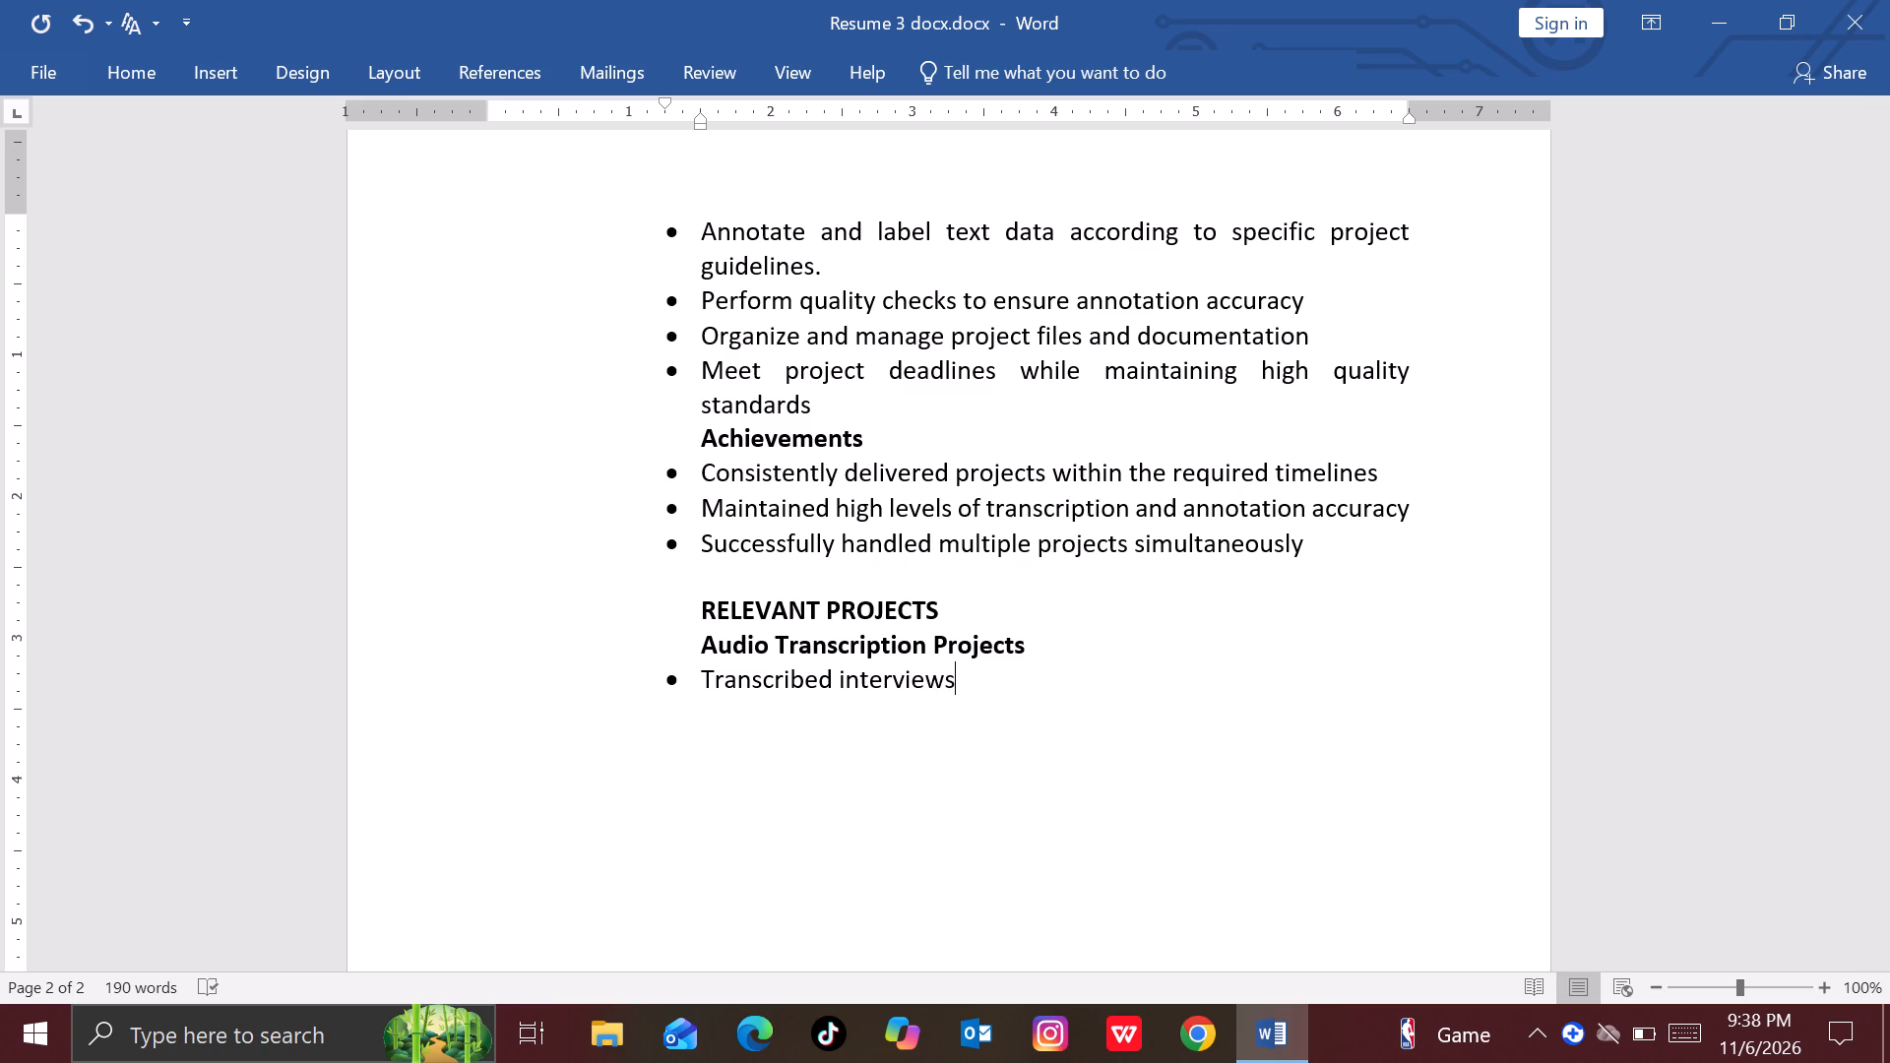
pyautogui.write(', discussio')
pyautogui.write('ns')
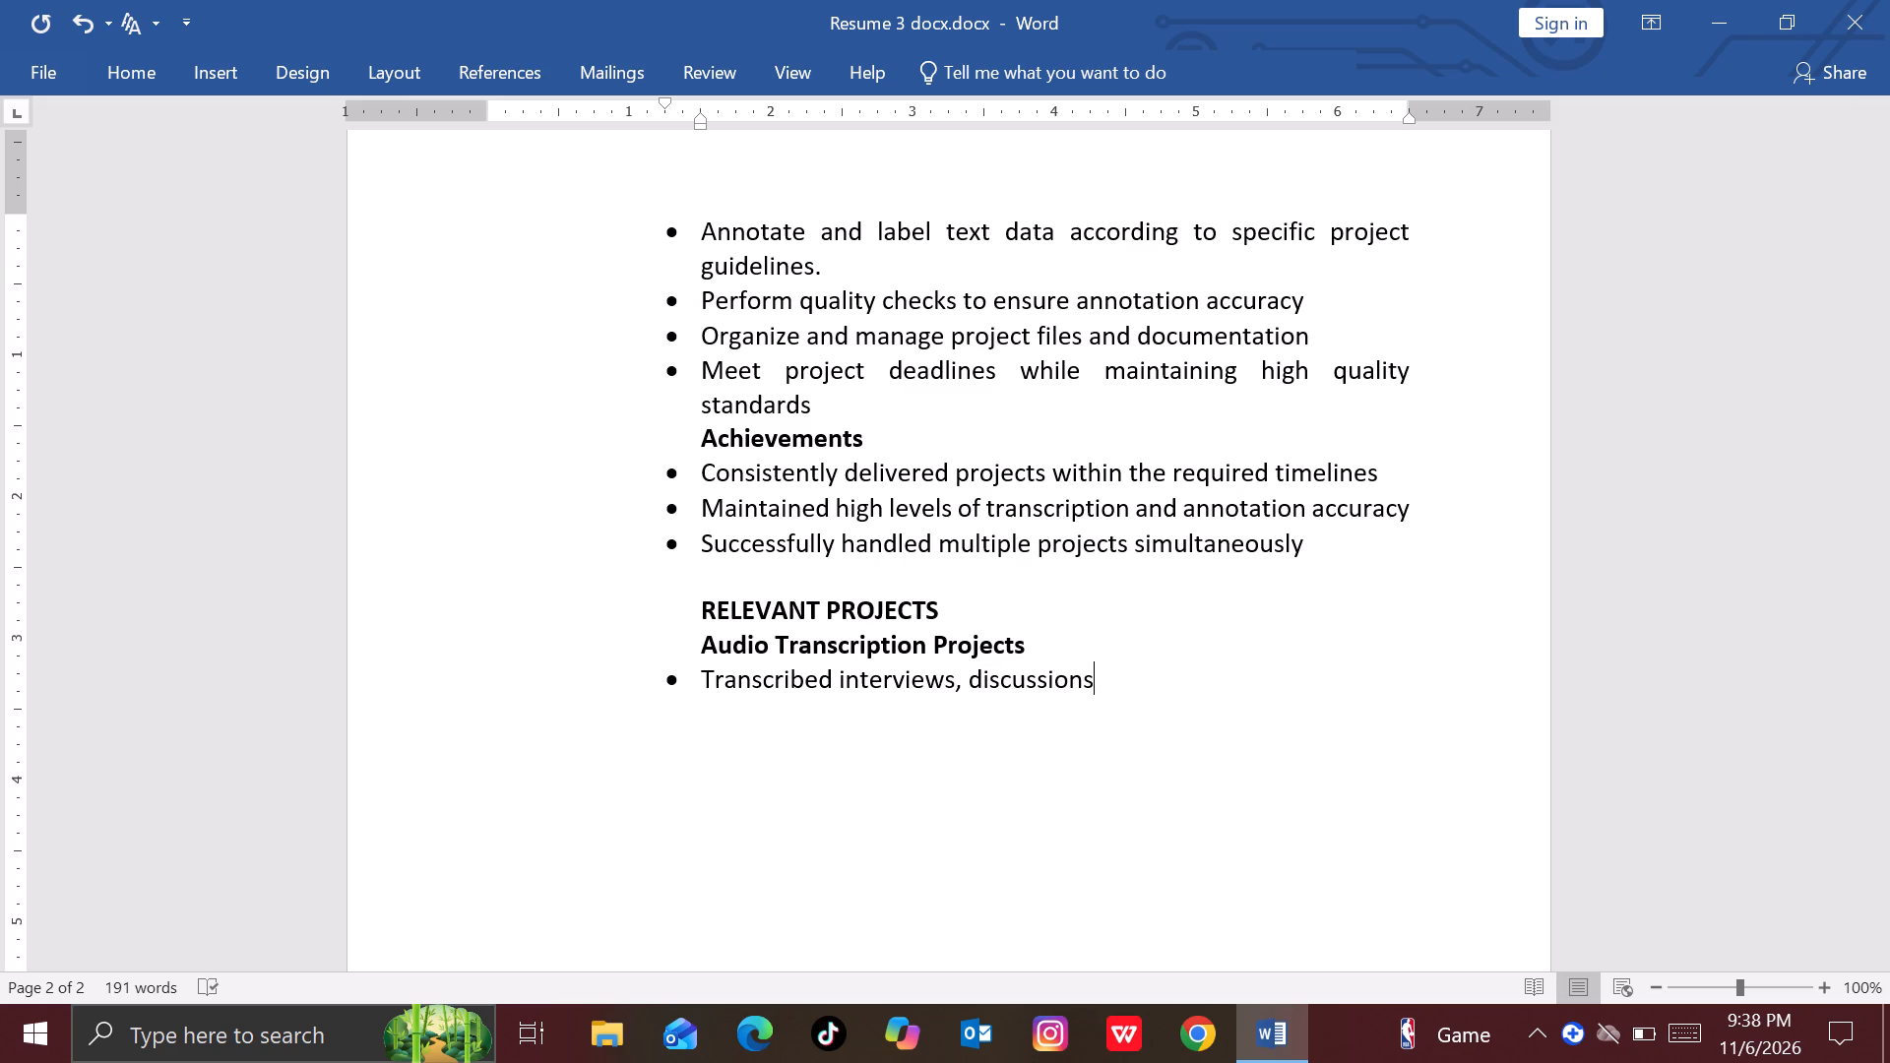
pyautogui.press('space')
pyautogui.write('as')
pyautogui.press('BackSpace')
pyautogui.write('nd recorded')
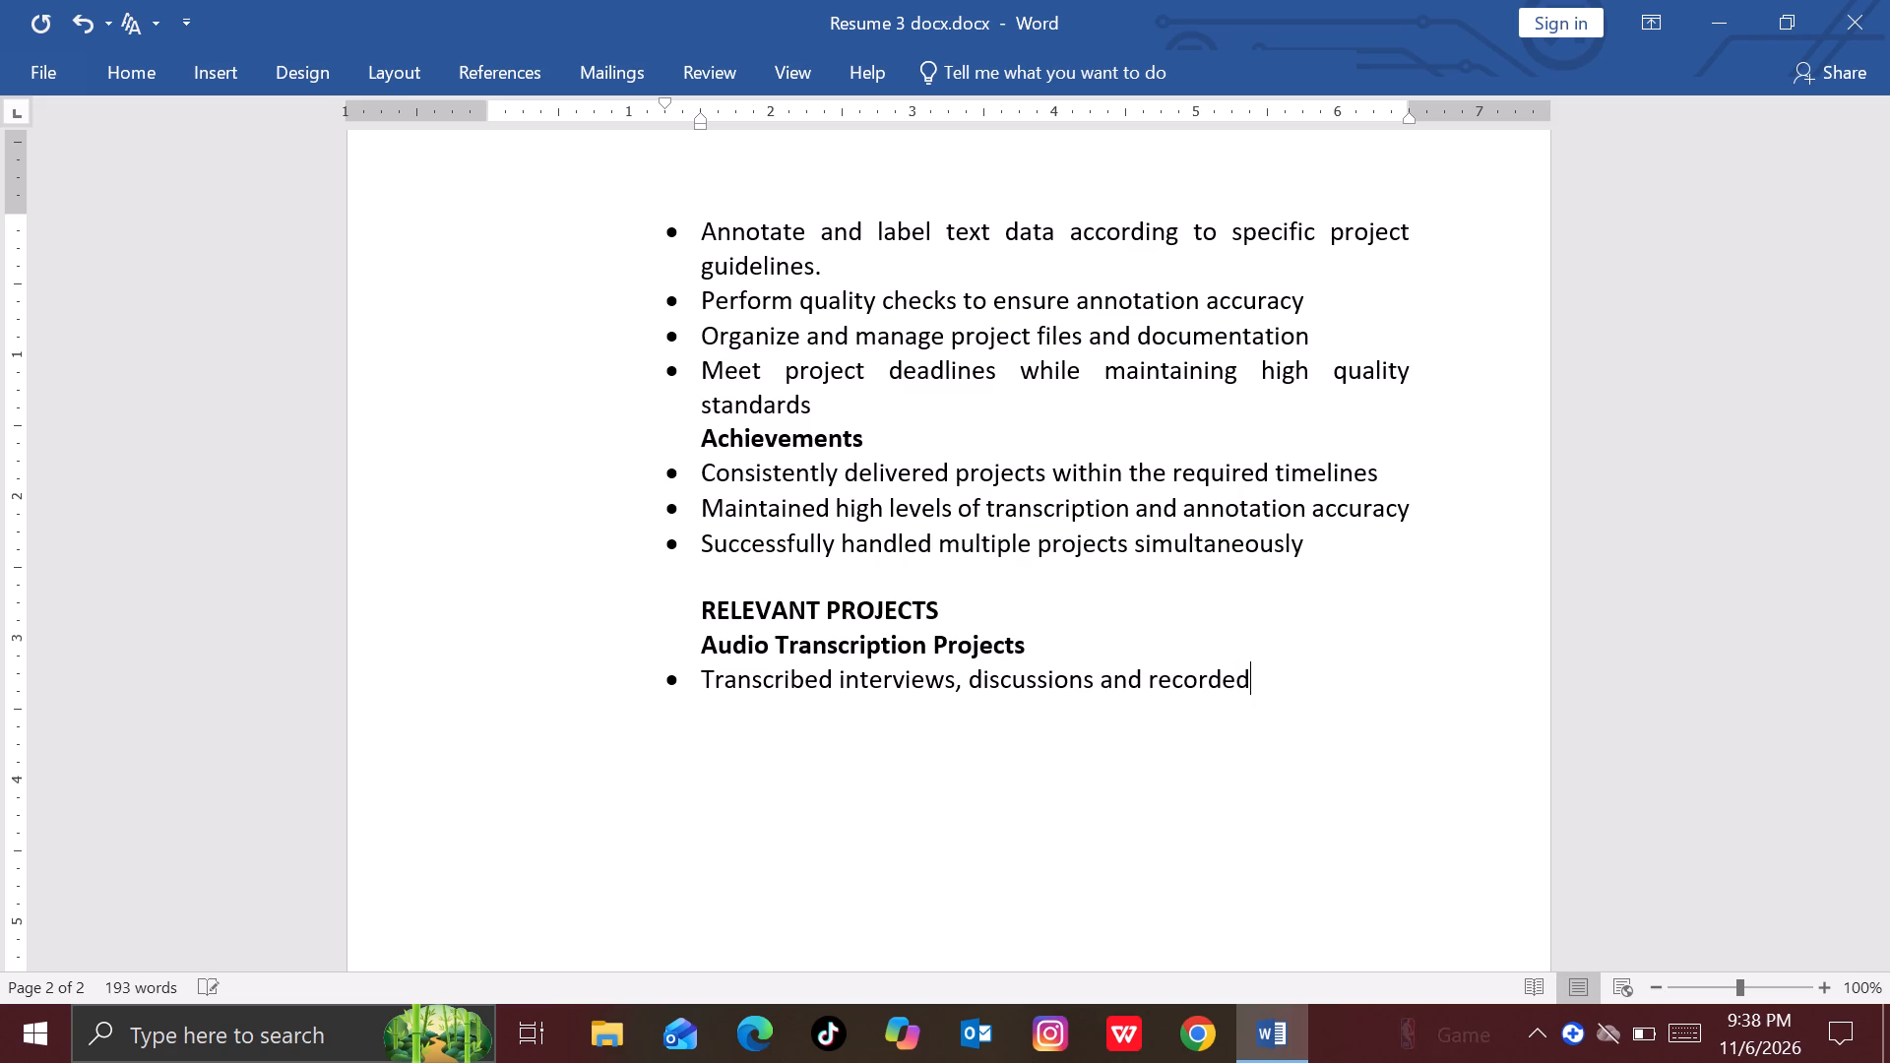
pyautogui.press('space')
pyautogui.write('c')
pyautogui.write('onversatio')
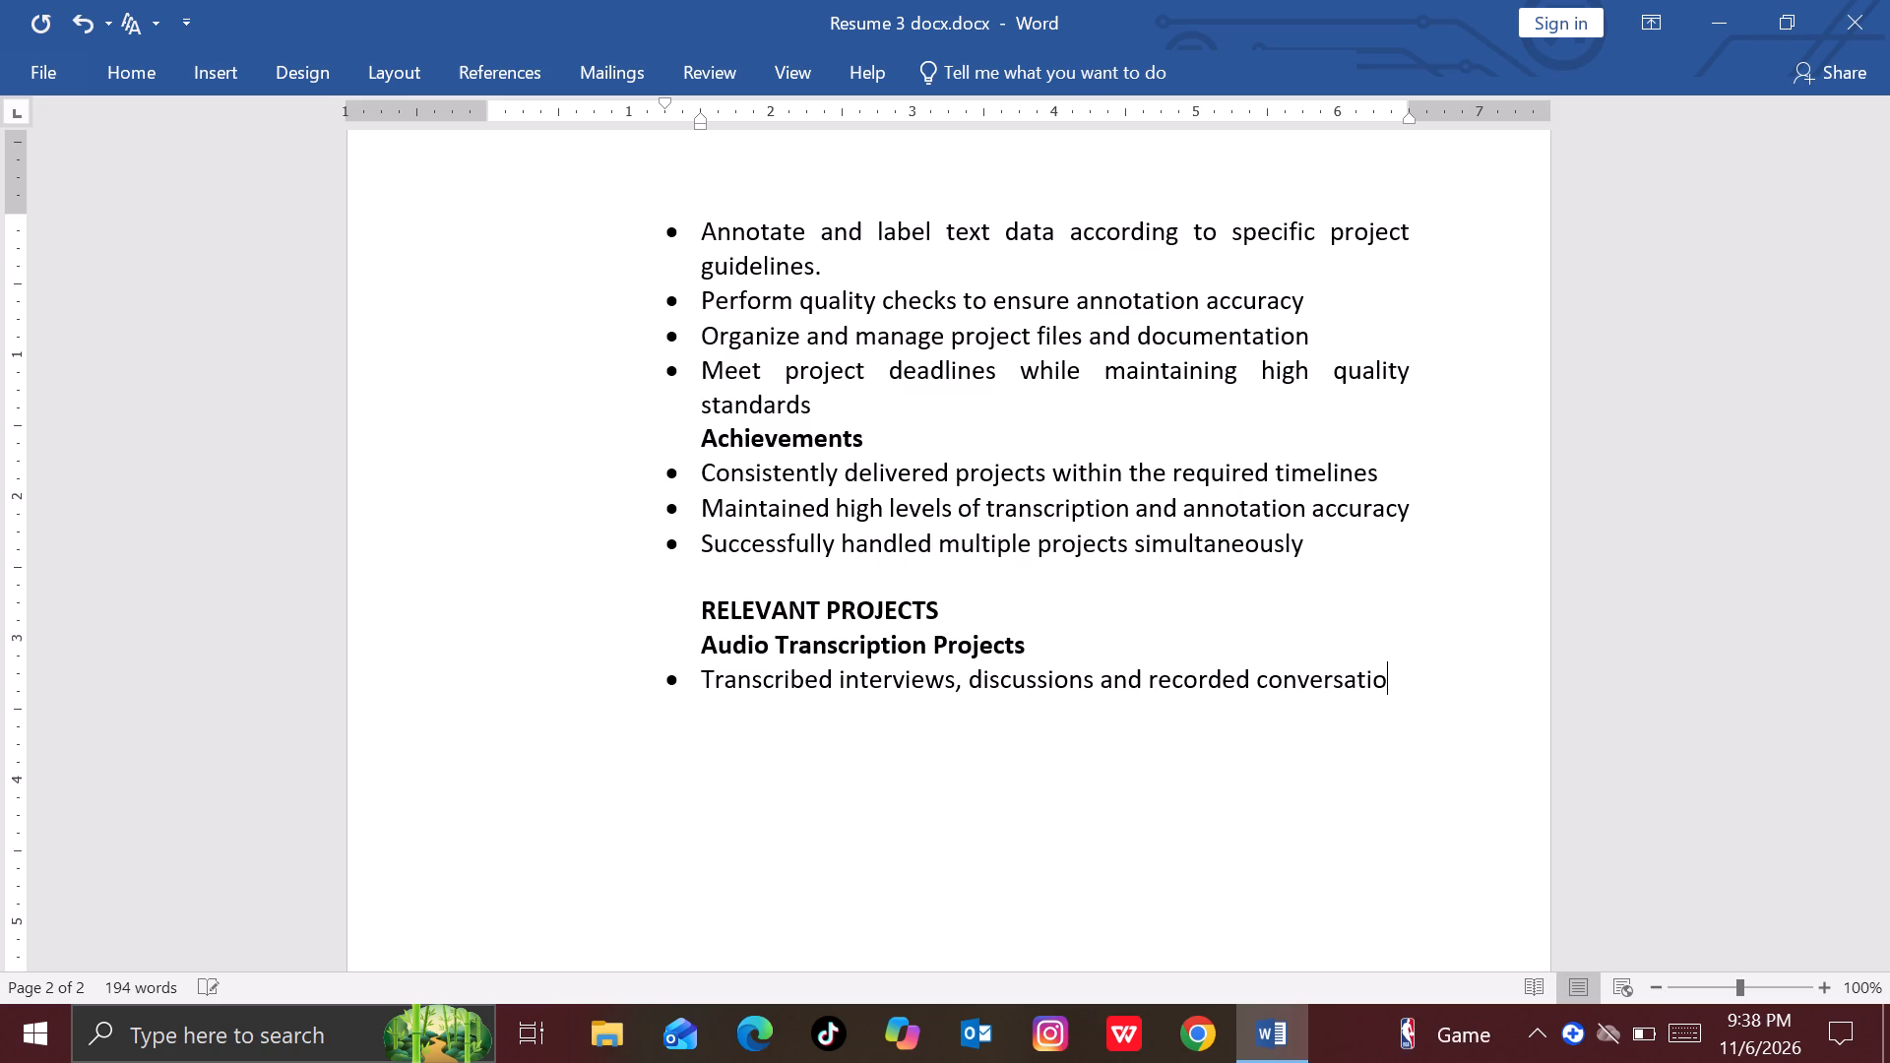
pyautogui.write('ns')
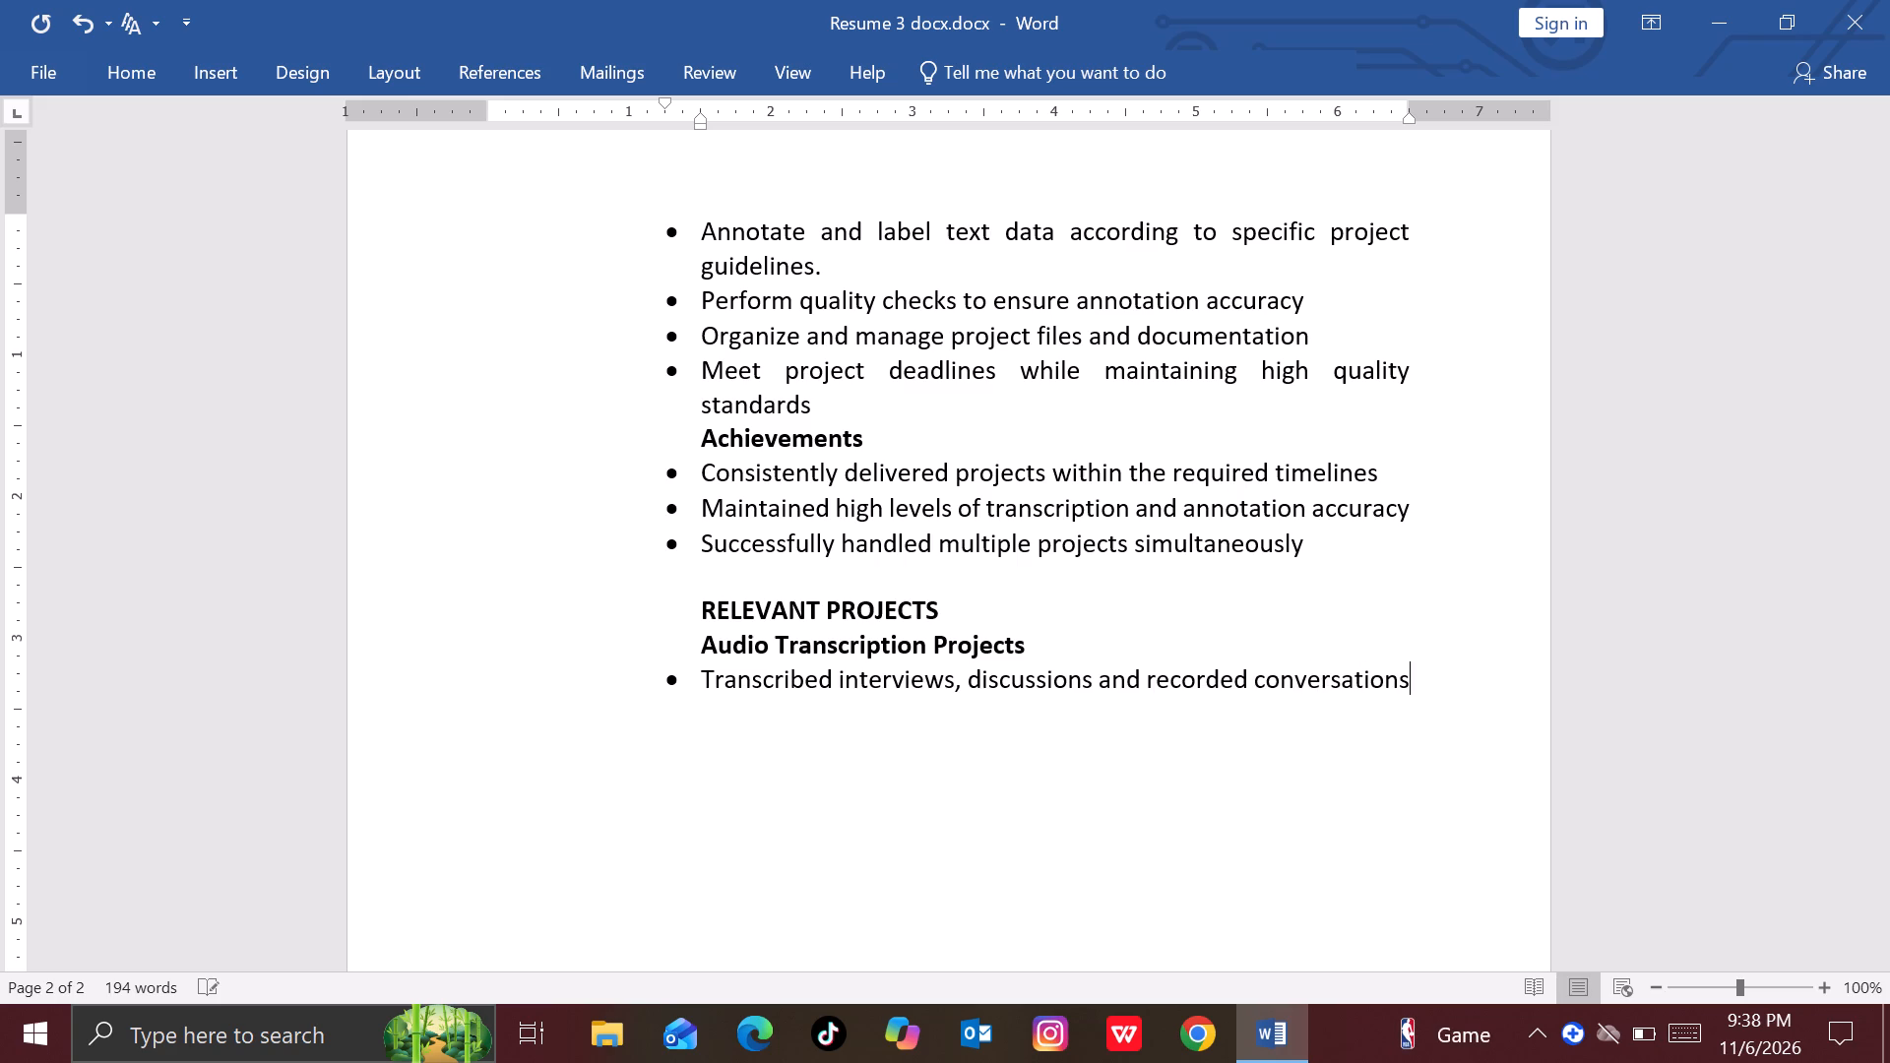
# Add a second non-bold bullet under Audio Transcription Projects reading "Edited transcripts to improve readability and accuracy".
pyautogui.press('Return')
pyautogui.click(134, 75)
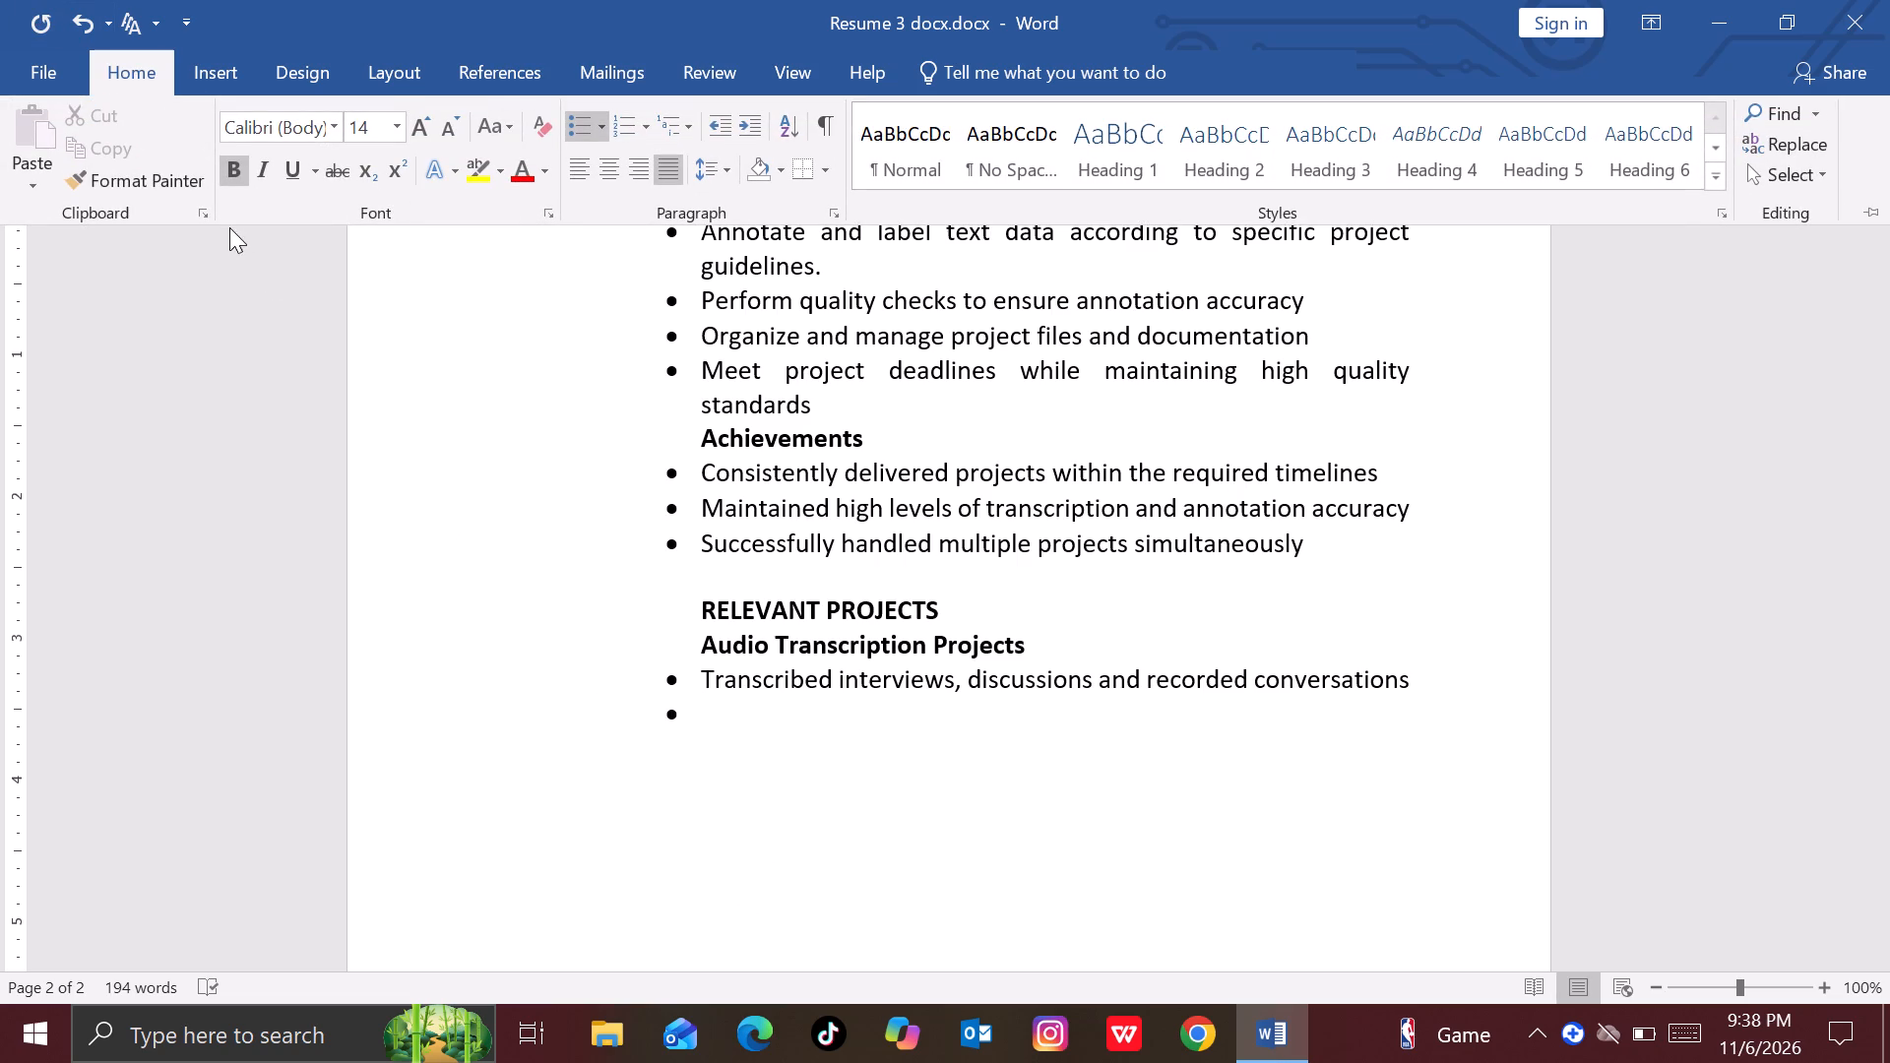
pyautogui.click(227, 175)
pyautogui.click(700, 699)
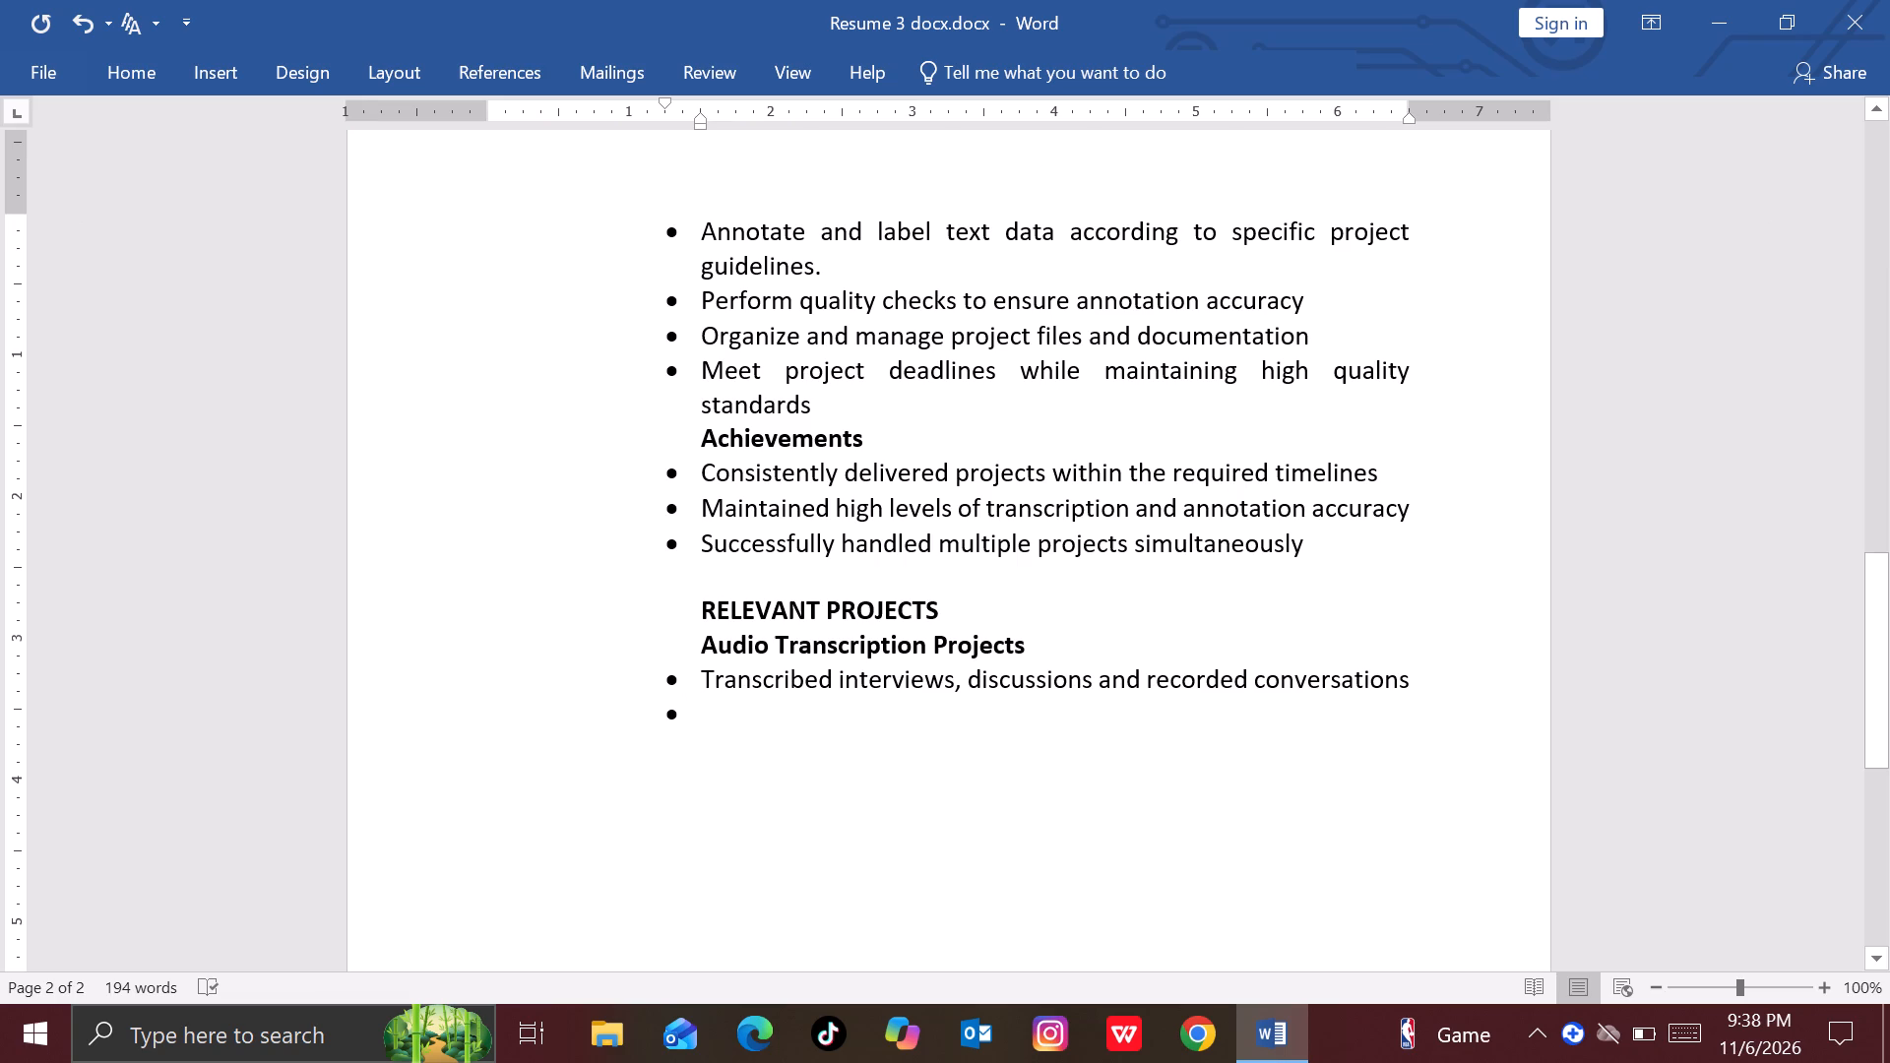
pyautogui.press('e')
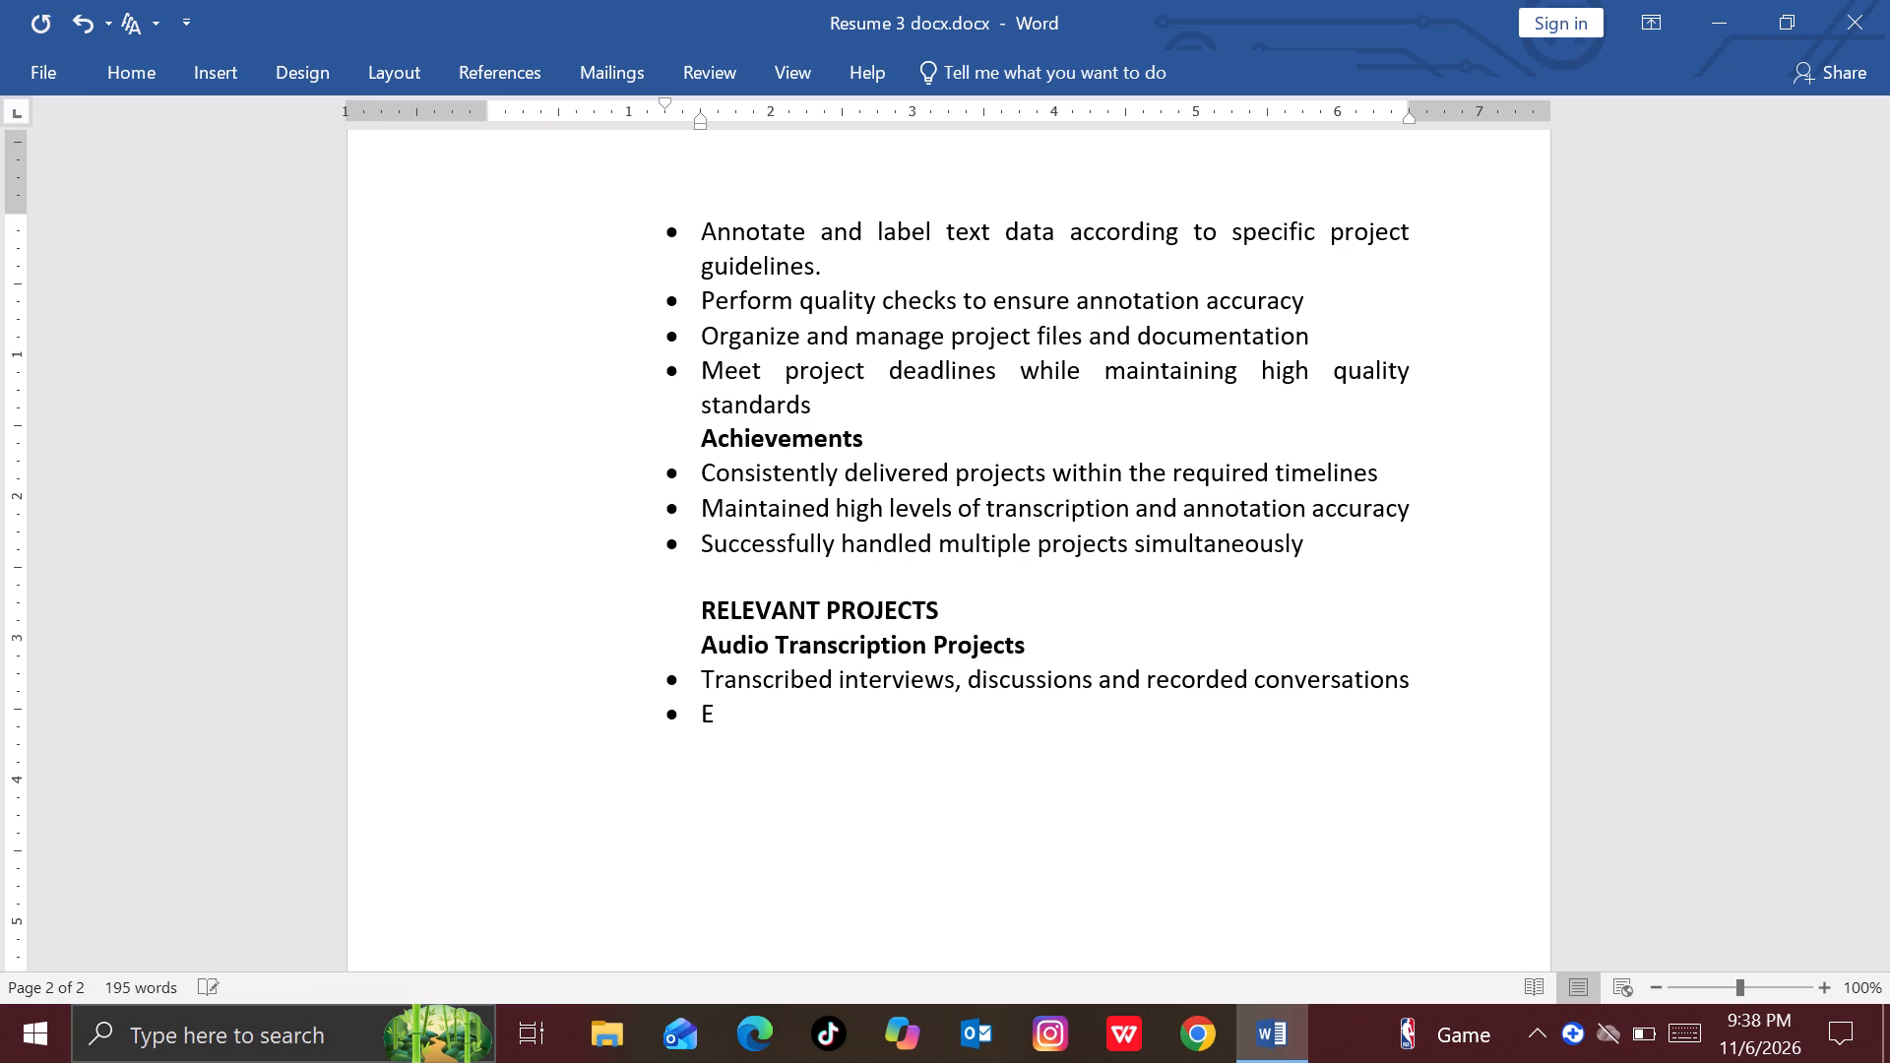
pyautogui.write('di')
pyautogui.press('t')
pyautogui.write('ed transcr')
pyautogui.write('ip')
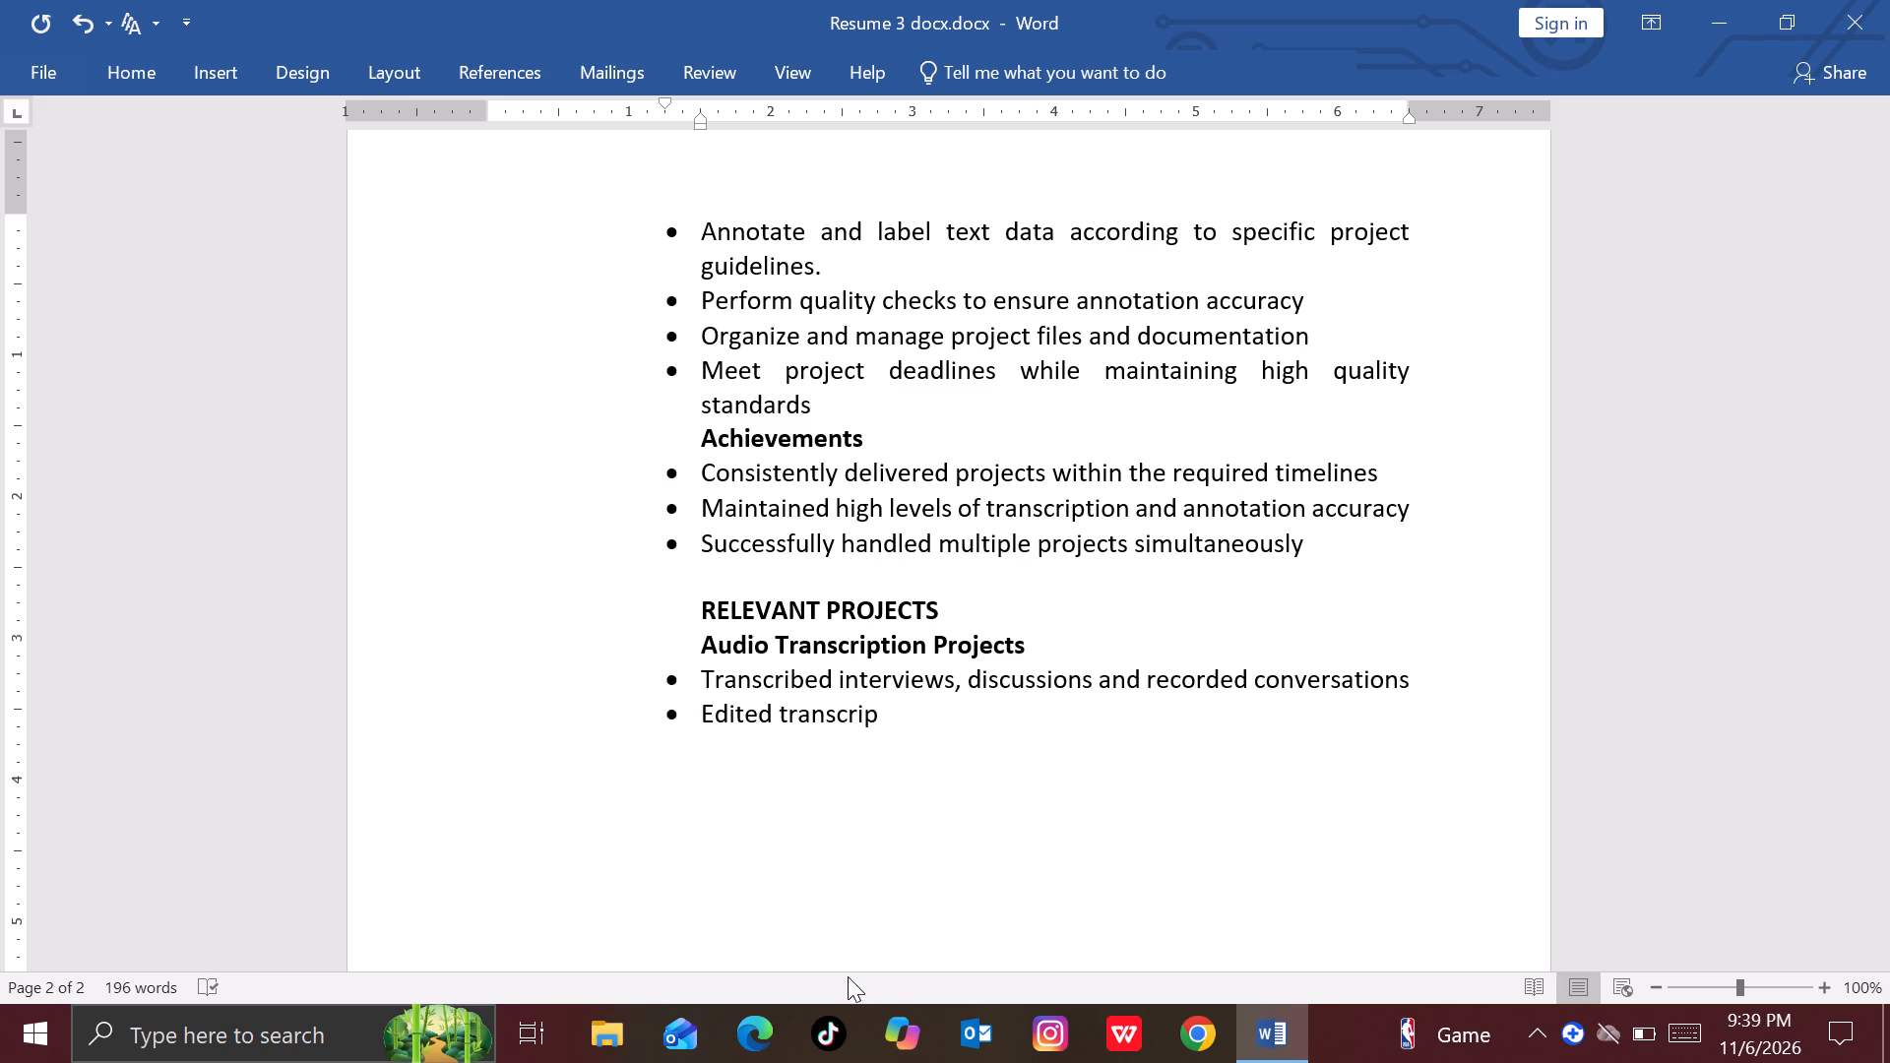
pyautogui.write('ta')
pyautogui.press('space')
pyautogui.press('BackSpace')
pyautogui.press('BackSpace')
pyautogui.write('s to impro')
pyautogui.press('v')
pyautogui.write('e read')
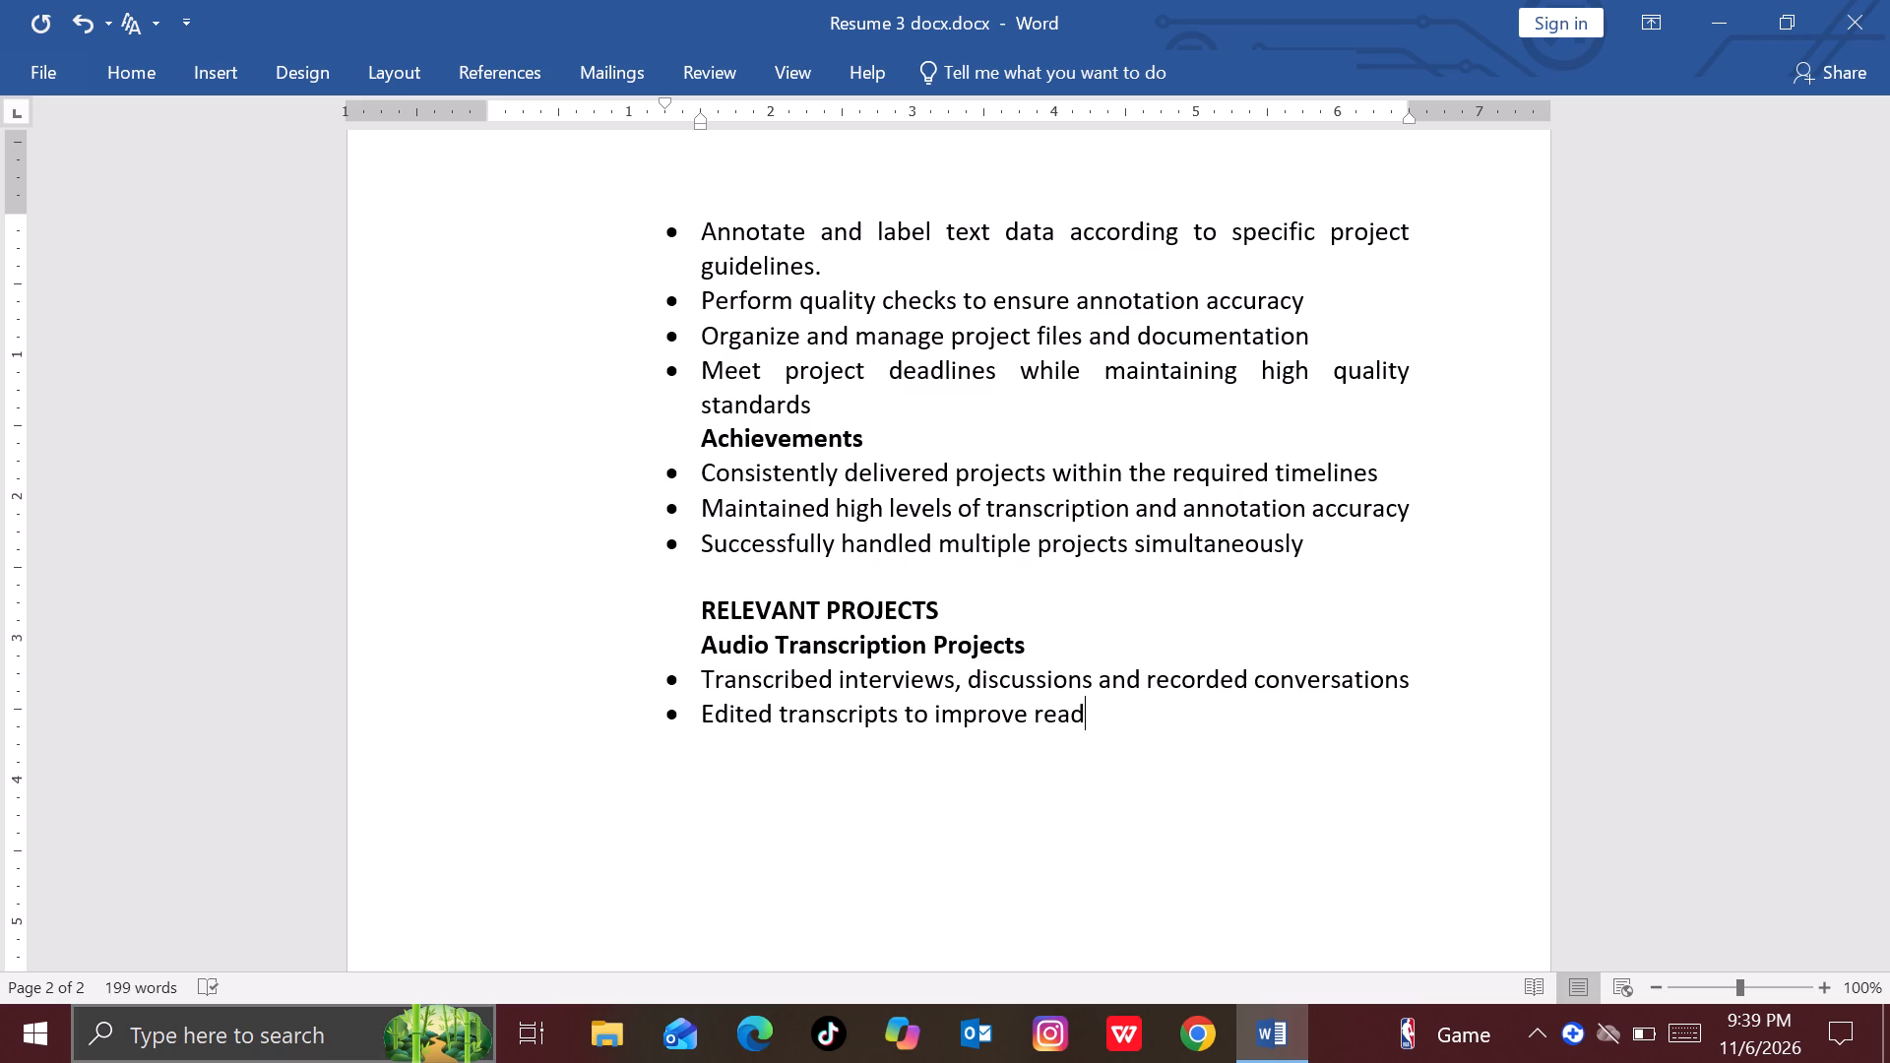
pyautogui.press('a')
pyautogui.write('bil')
pyautogui.press('i')
pyautogui.write('ty')
pyautogui.press('space')
pyautogui.write('and accru')
pyautogui.press('BackSpace')
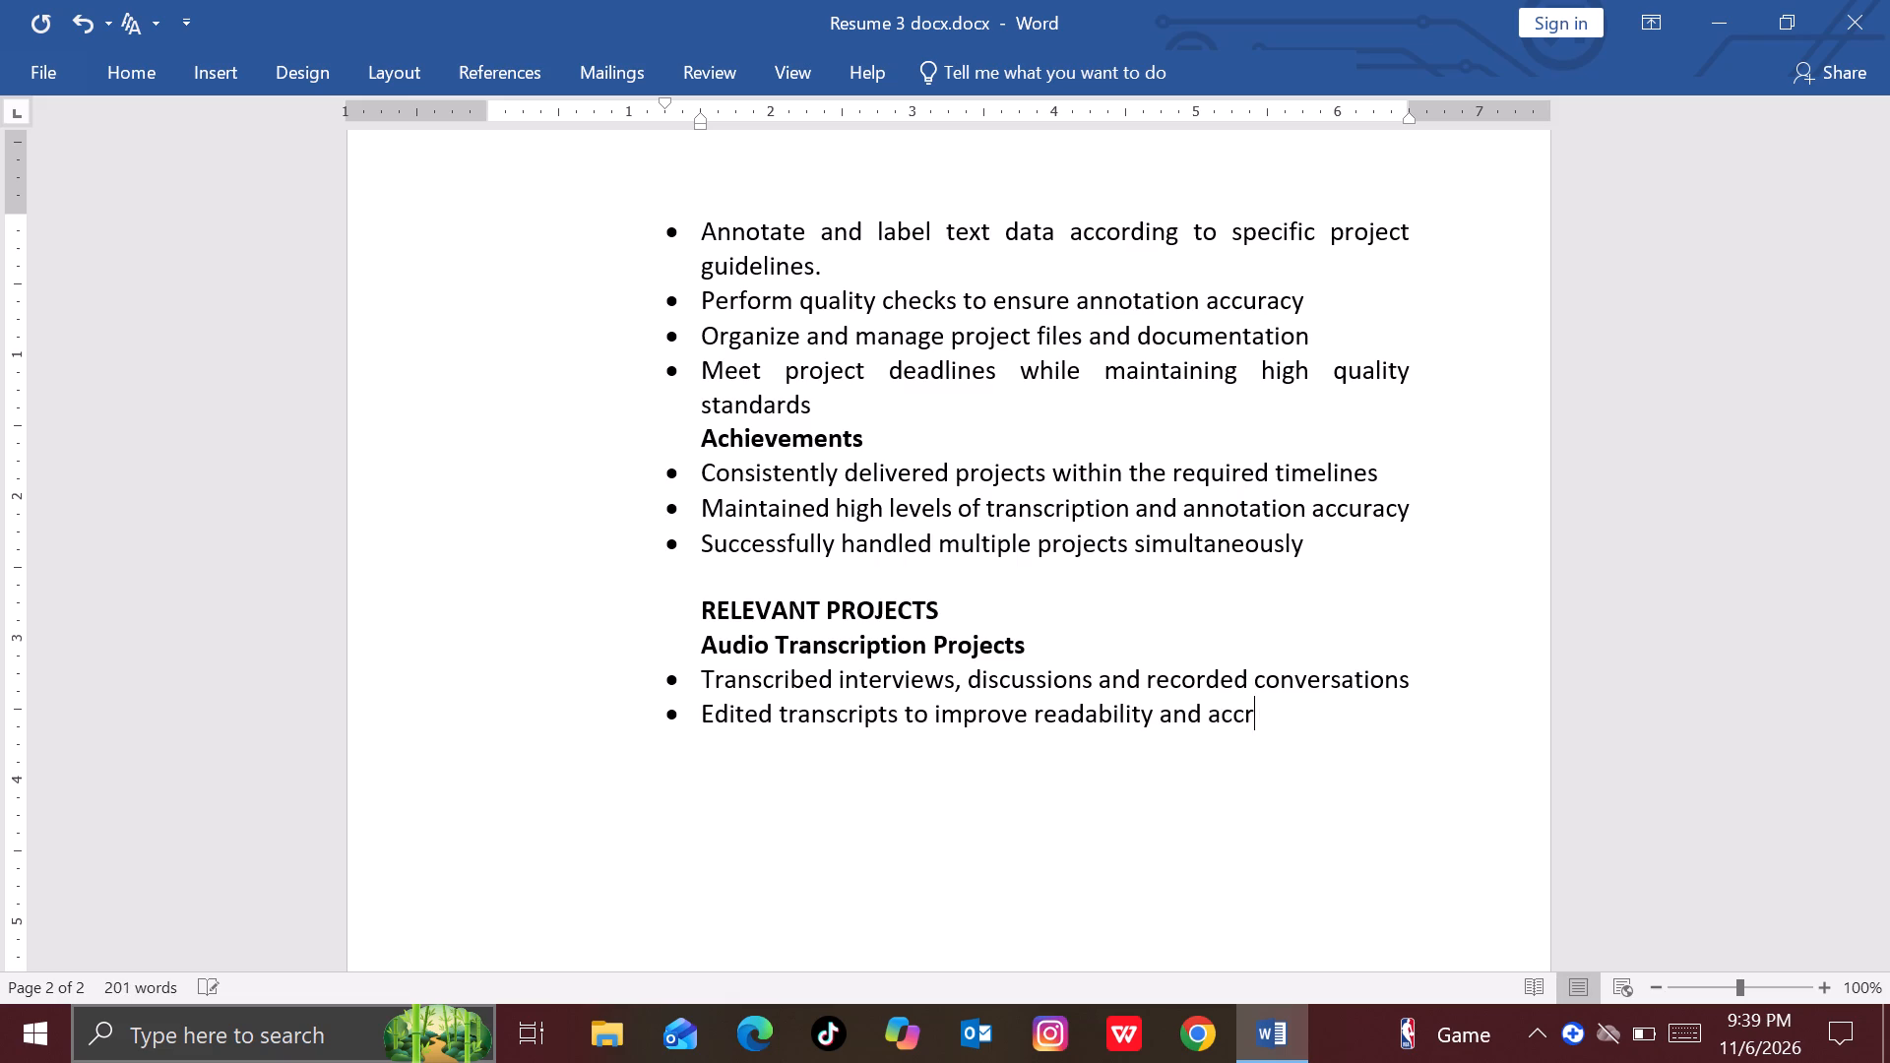
pyautogui.press('BackSpace')
pyautogui.press('u')
pyautogui.write('racy')
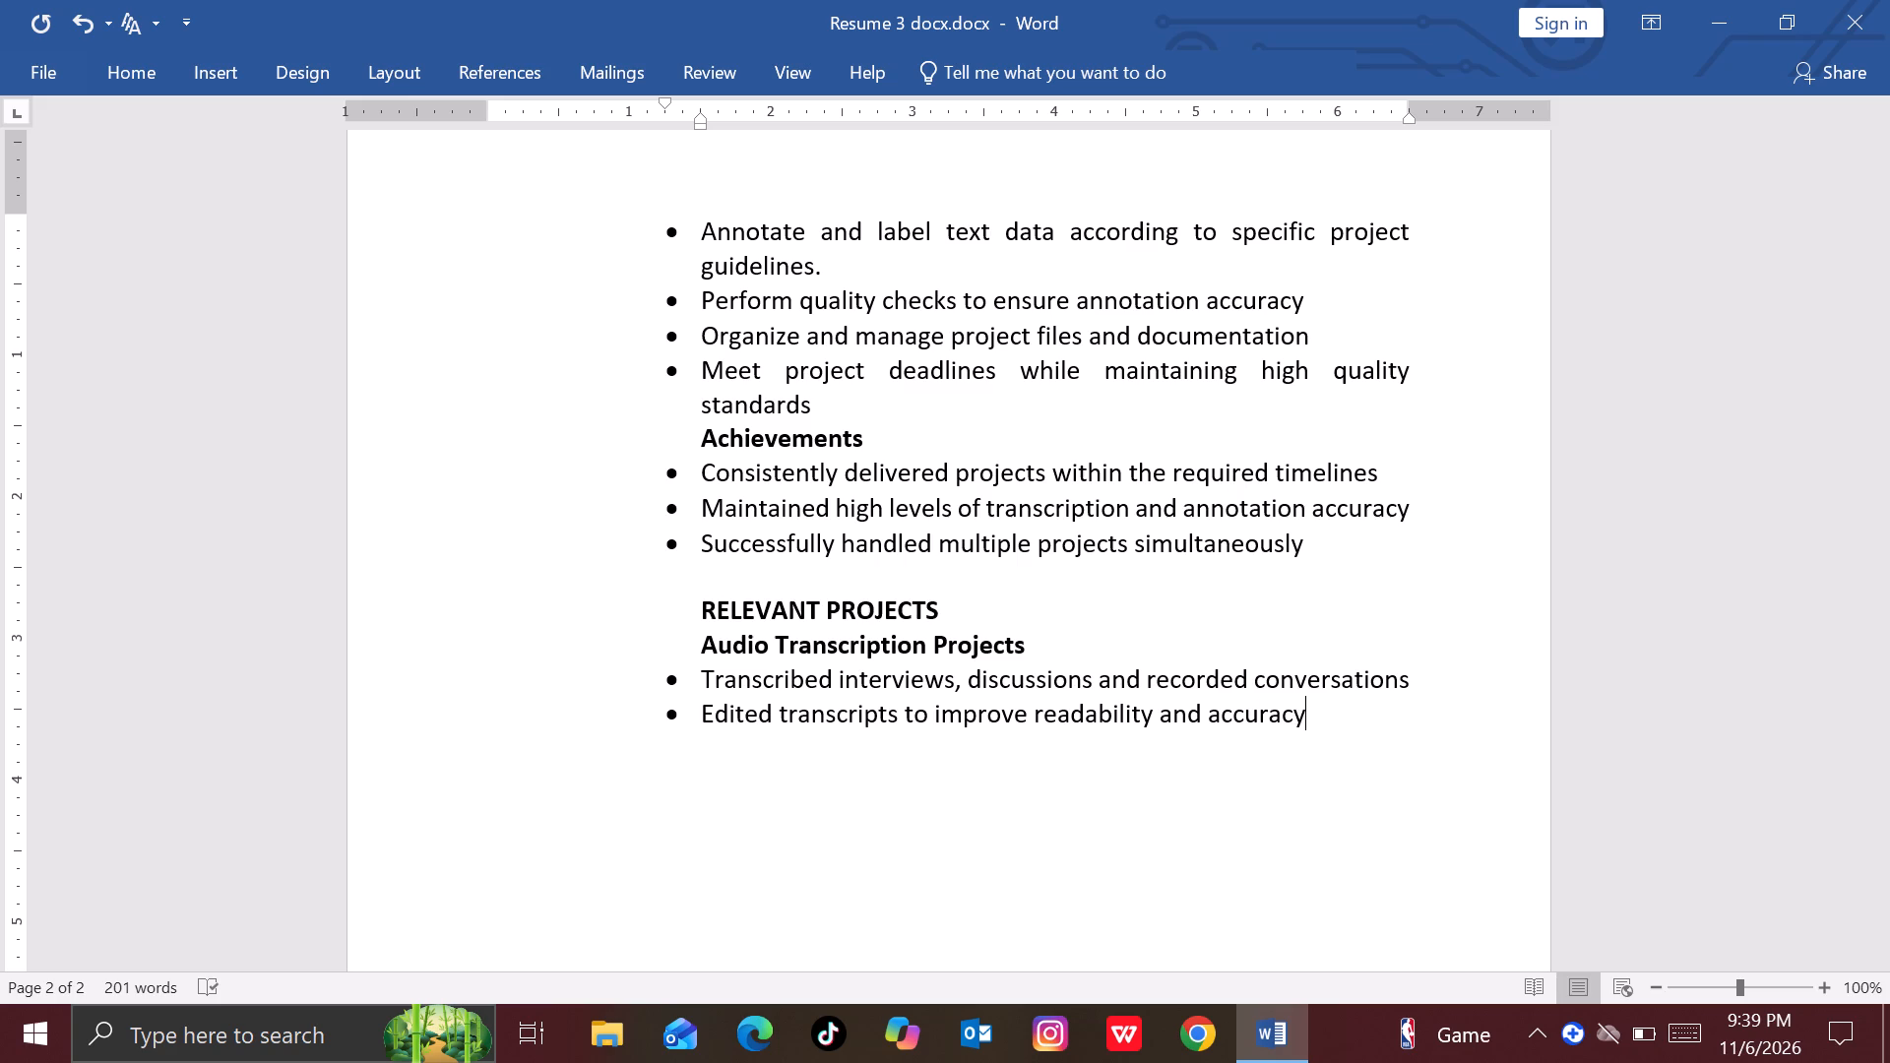
# Add the bold, unbulleted subheading "Data Annotation Projects" on a new line below the Audio Transcription Projects bullets.
pyautogui.press('Return')
pyautogui.press('BackSpace')
pyautogui.press('d')
pyautogui.write('ata')
pyautogui.press('space')
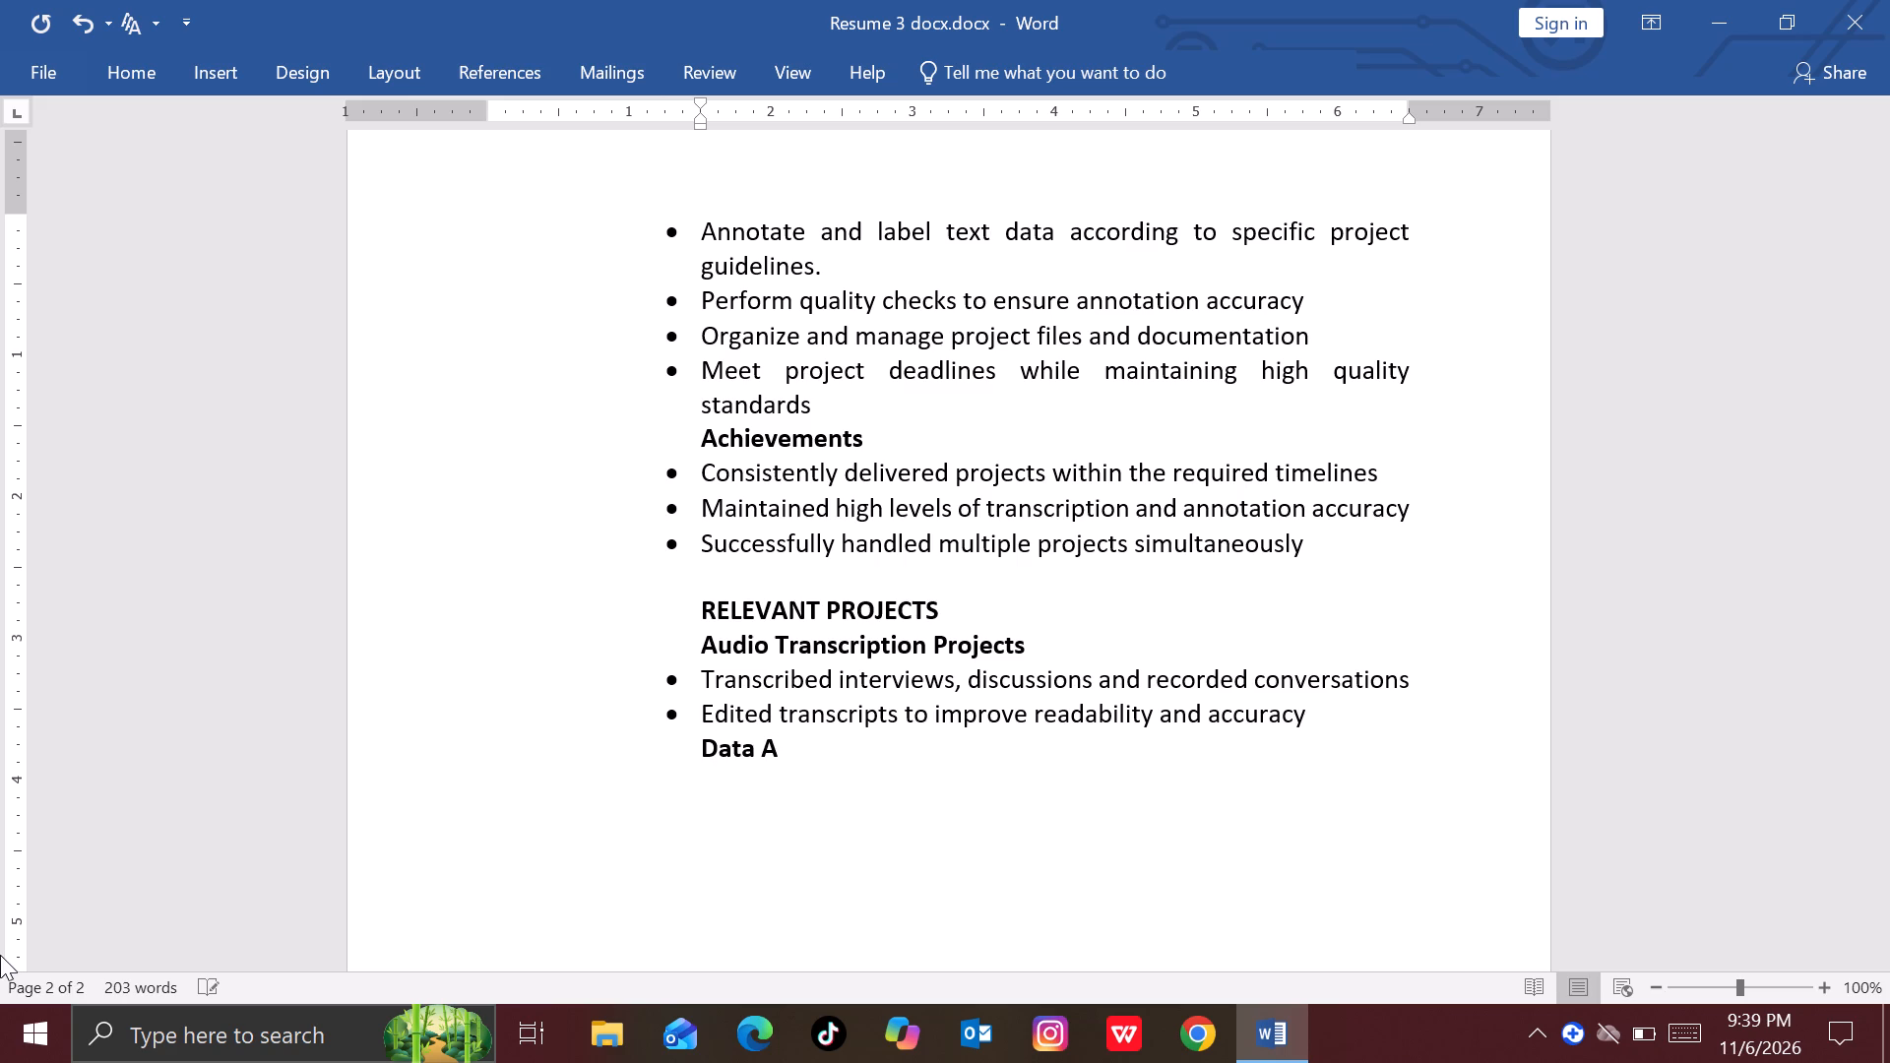
pyautogui.write('nn')
pyautogui.write('otation')
pyautogui.press('space')
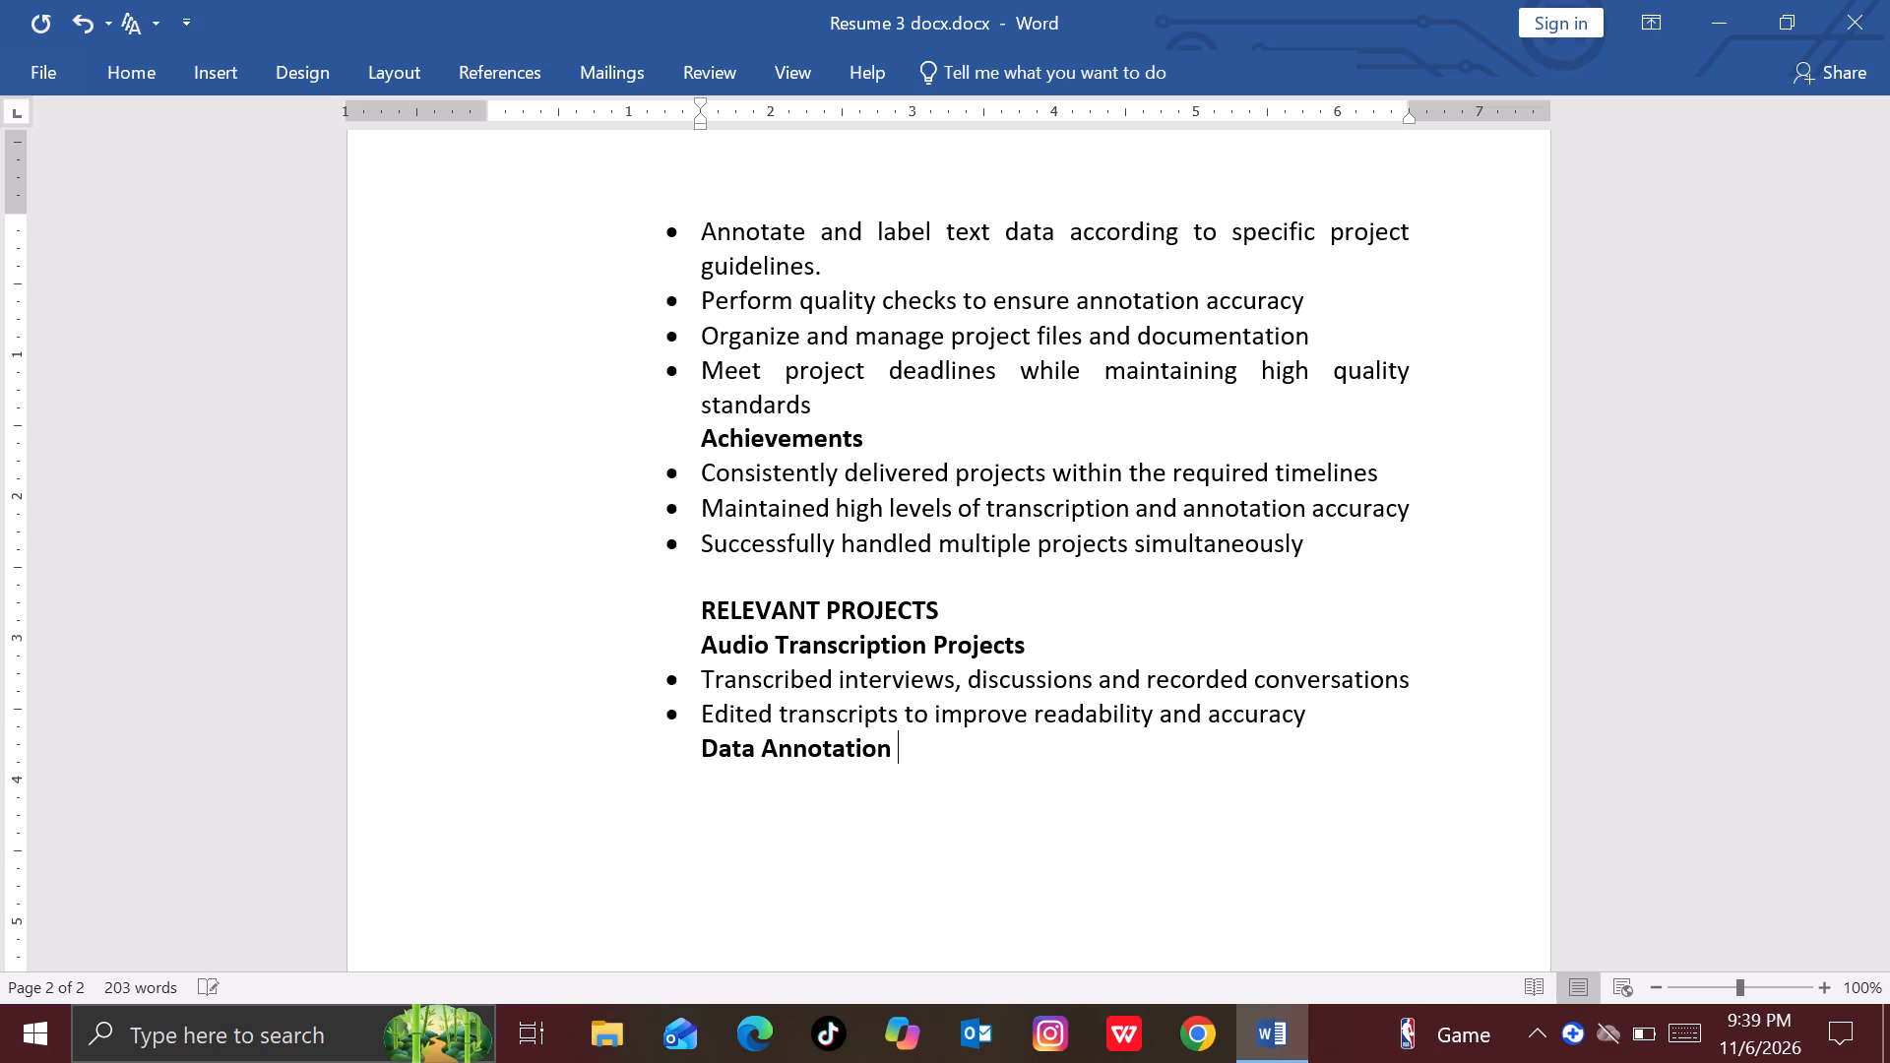
pyautogui.press('p')
pyautogui.write('rojects')
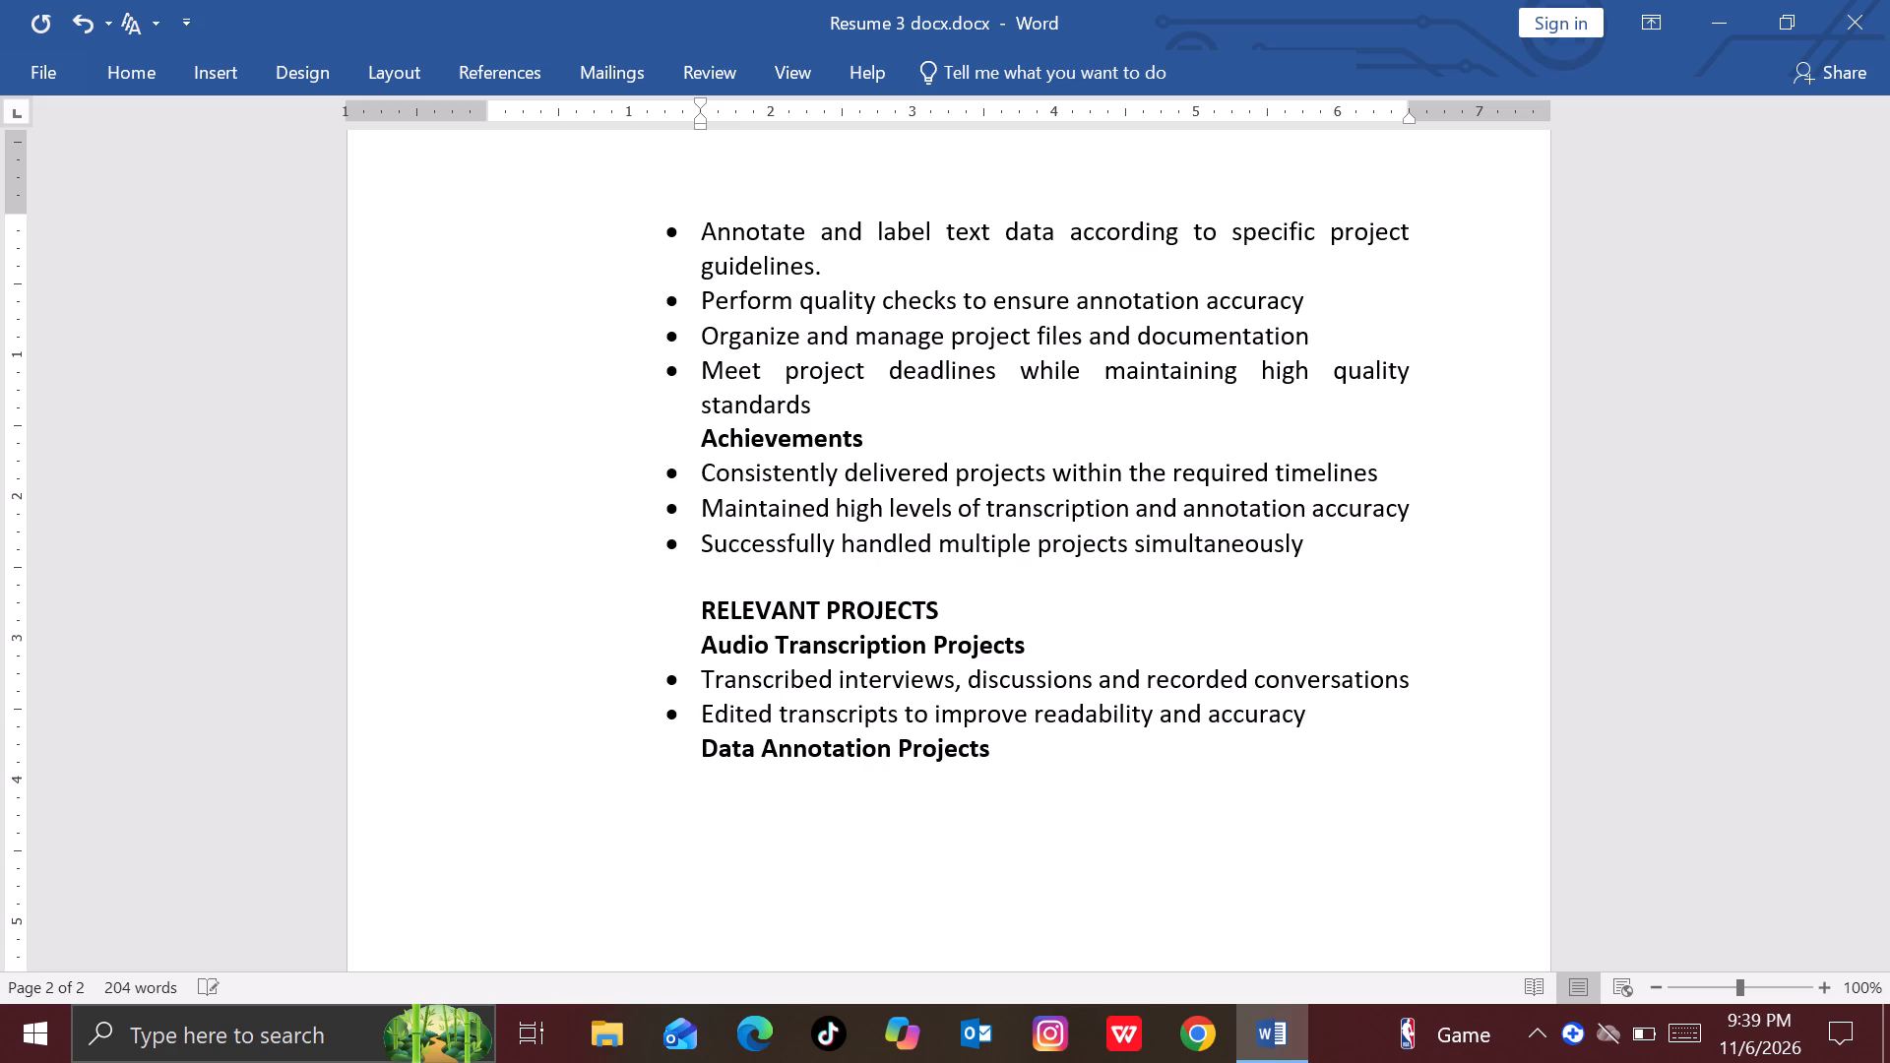
# Add a non-bold bullet below the Data Annotation Projects subheading reading "Labelled and categorized text data for AI and machine learning applications".
pyautogui.press('Return')
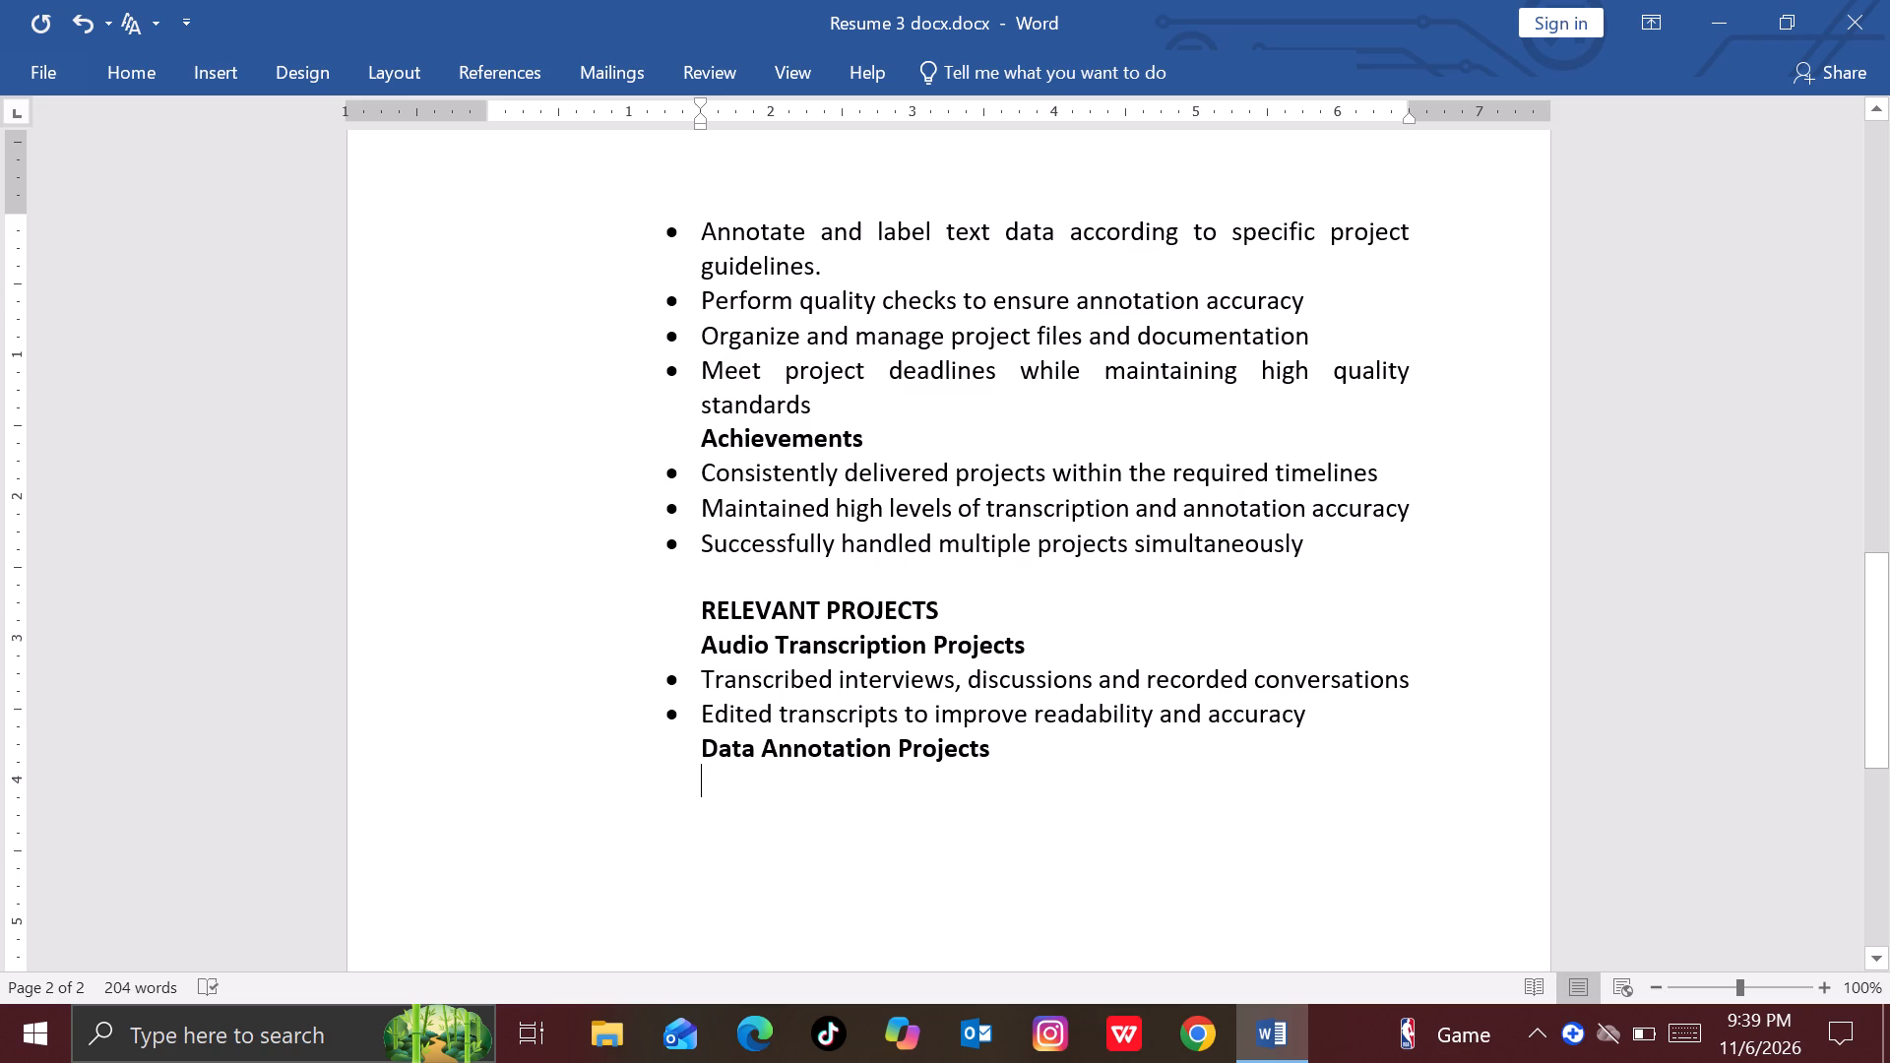
pyautogui.click(152, 86)
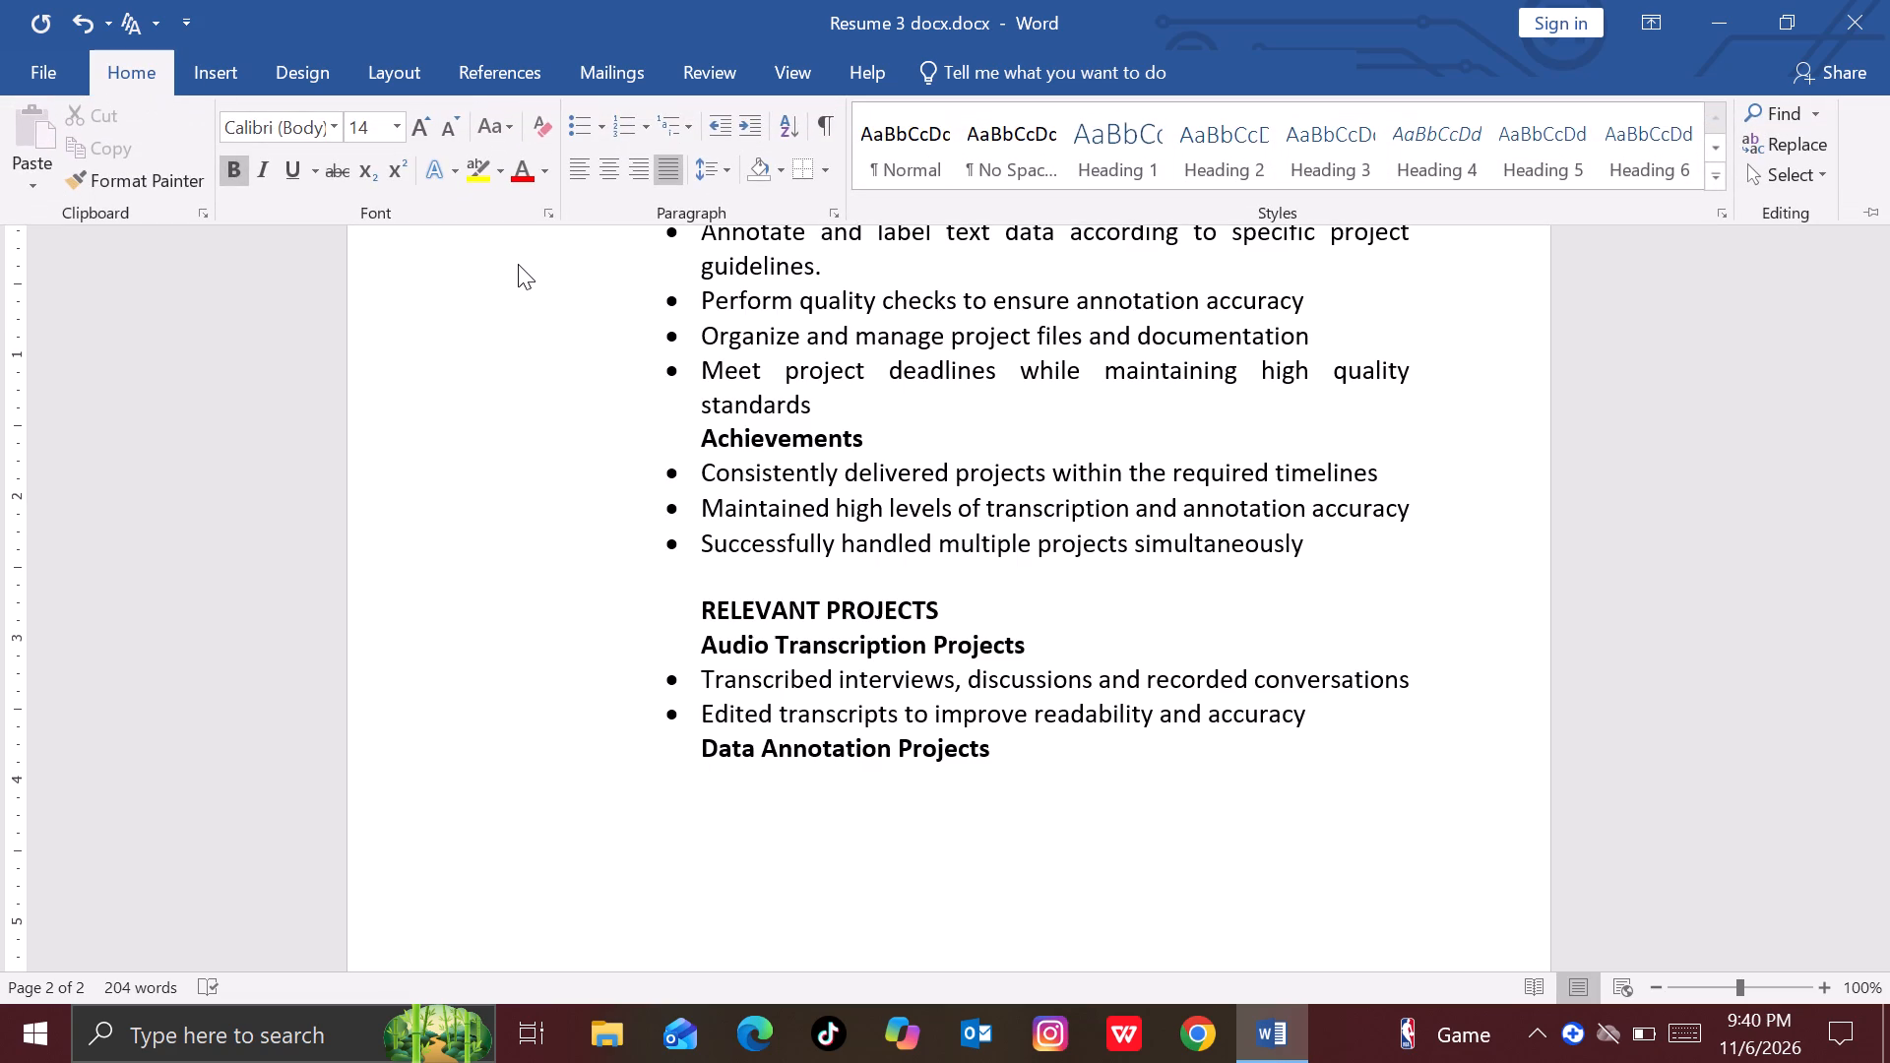
pyautogui.click(582, 124)
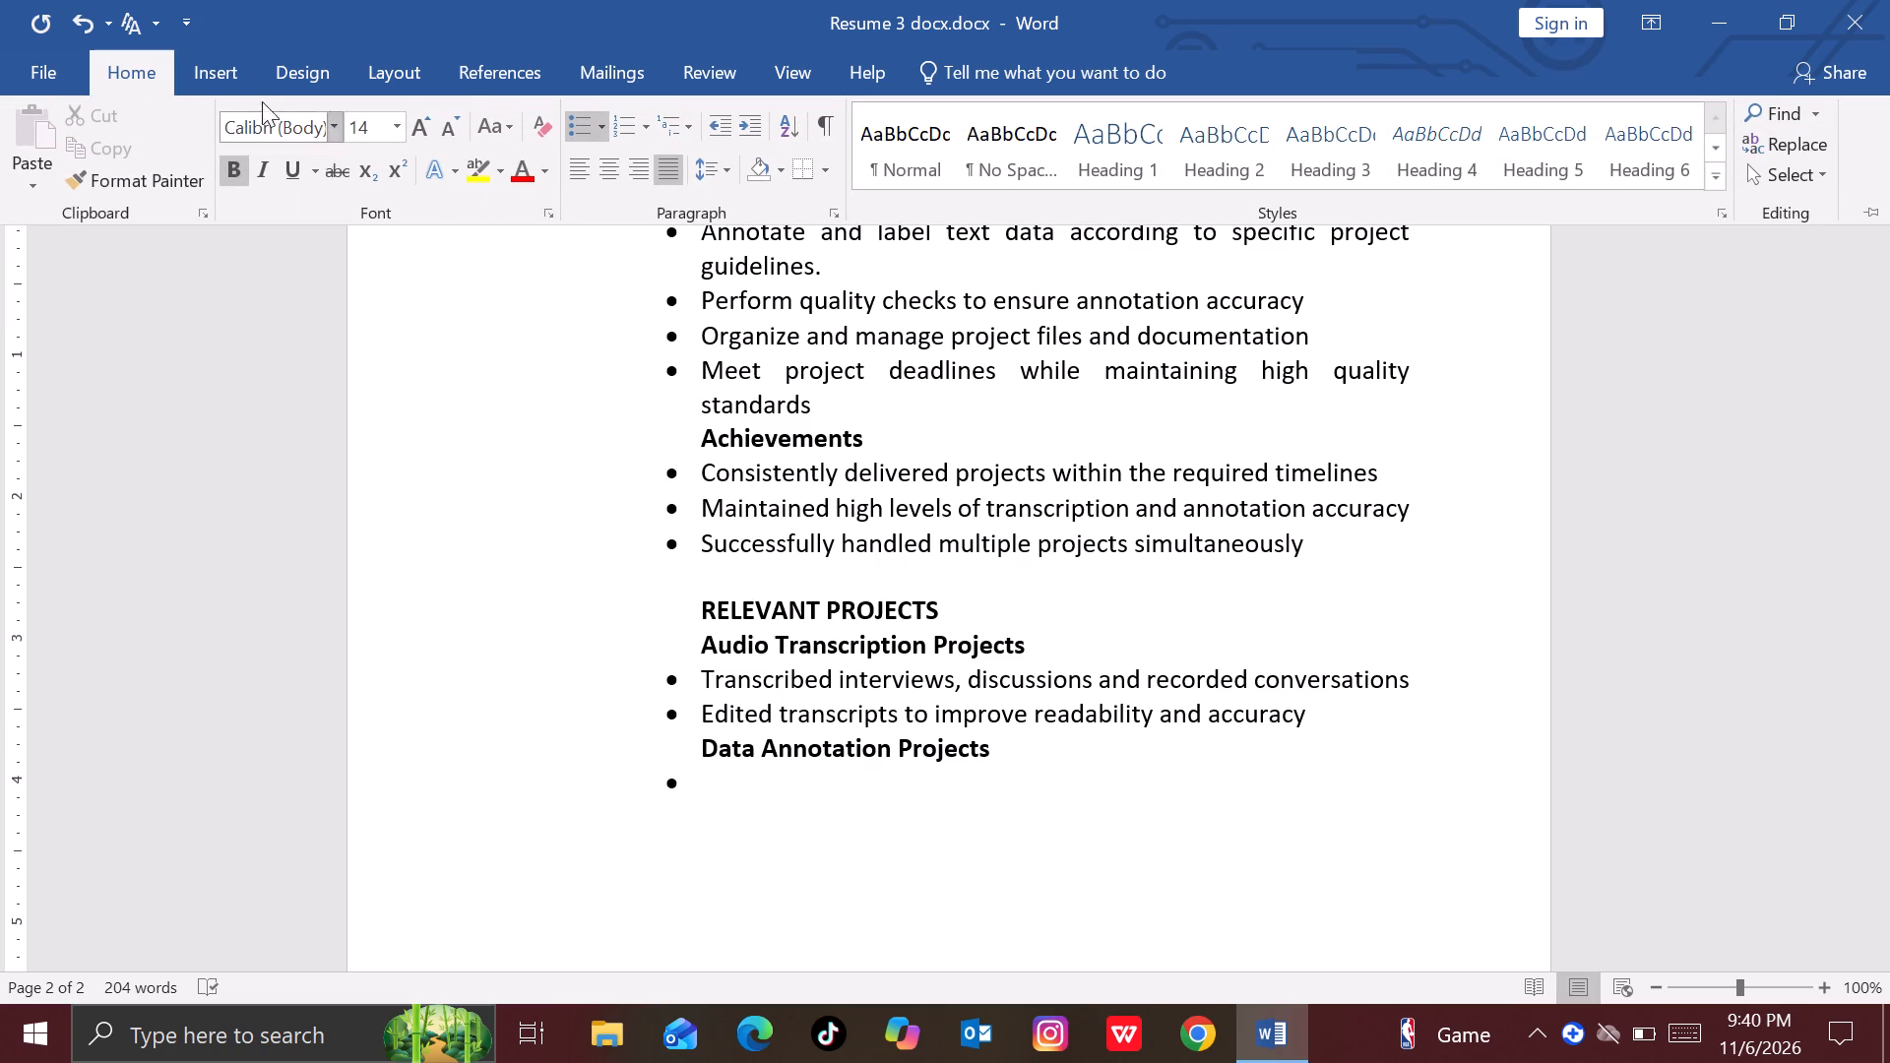
pyautogui.click(242, 167)
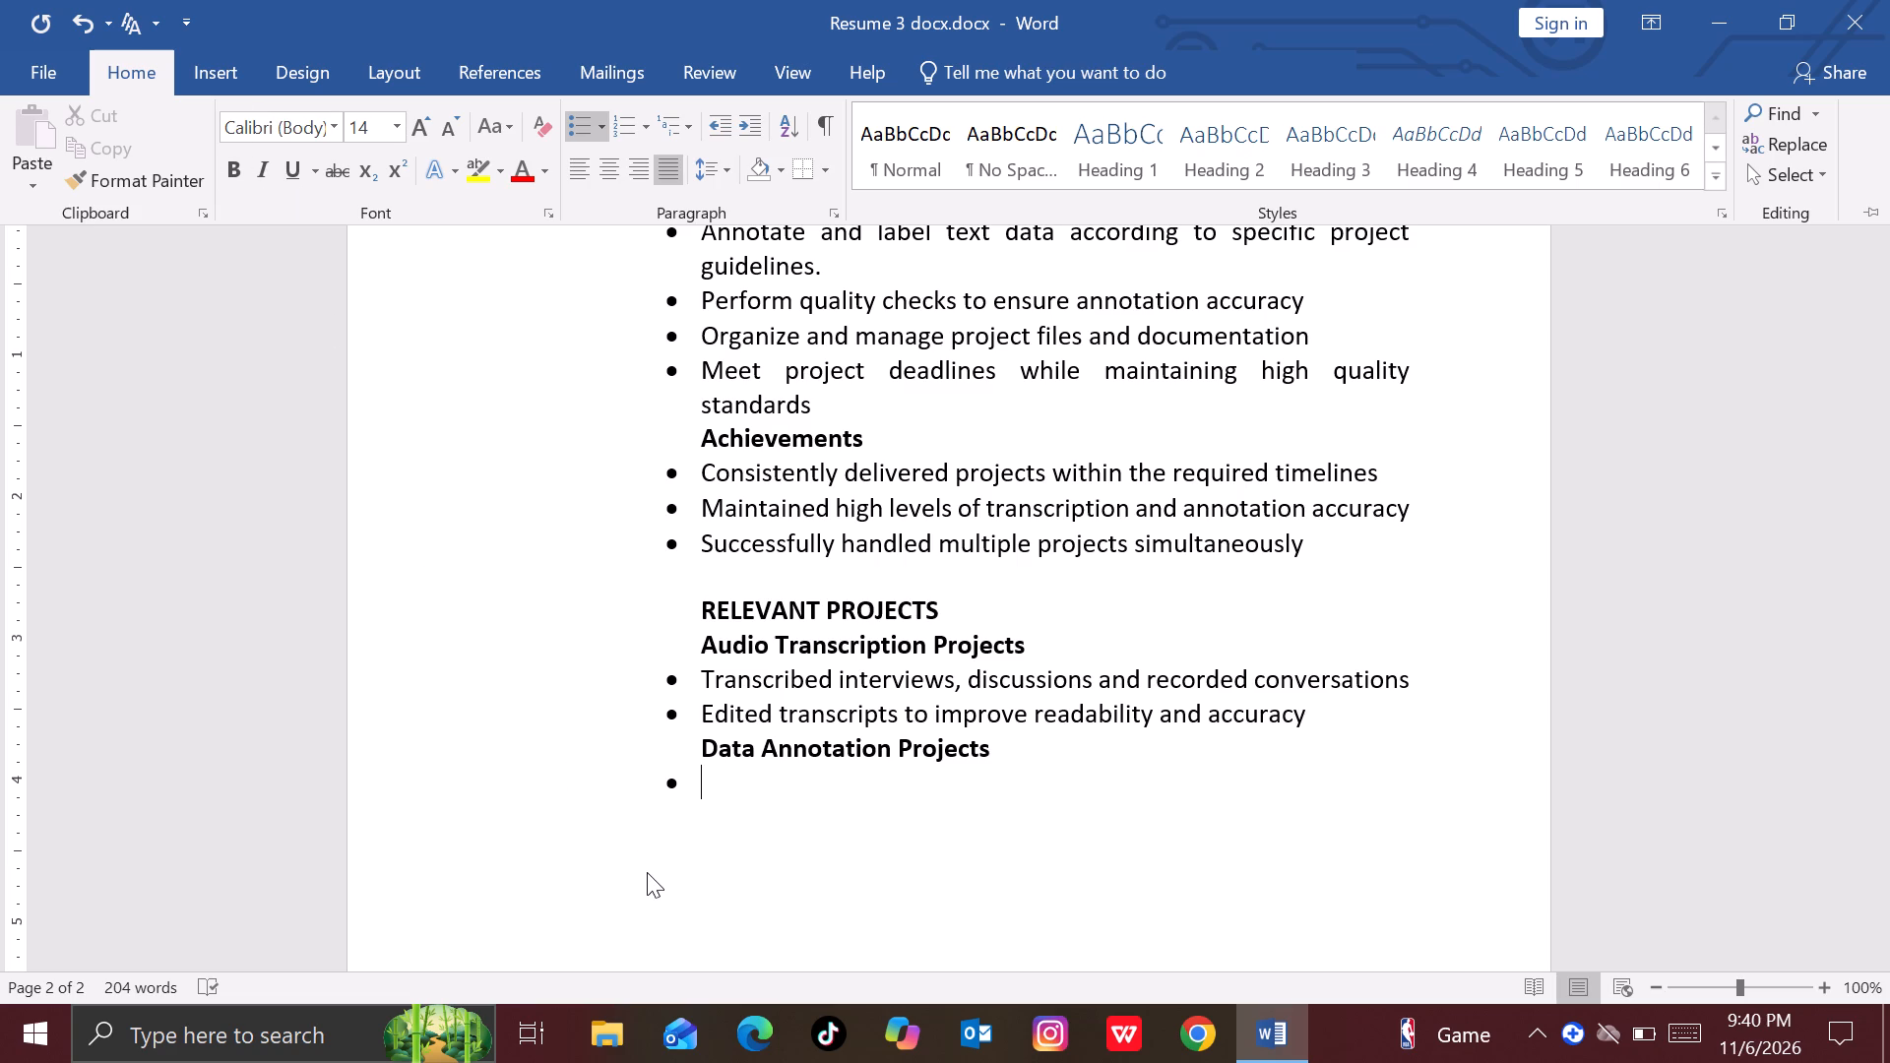
pyautogui.press('l')
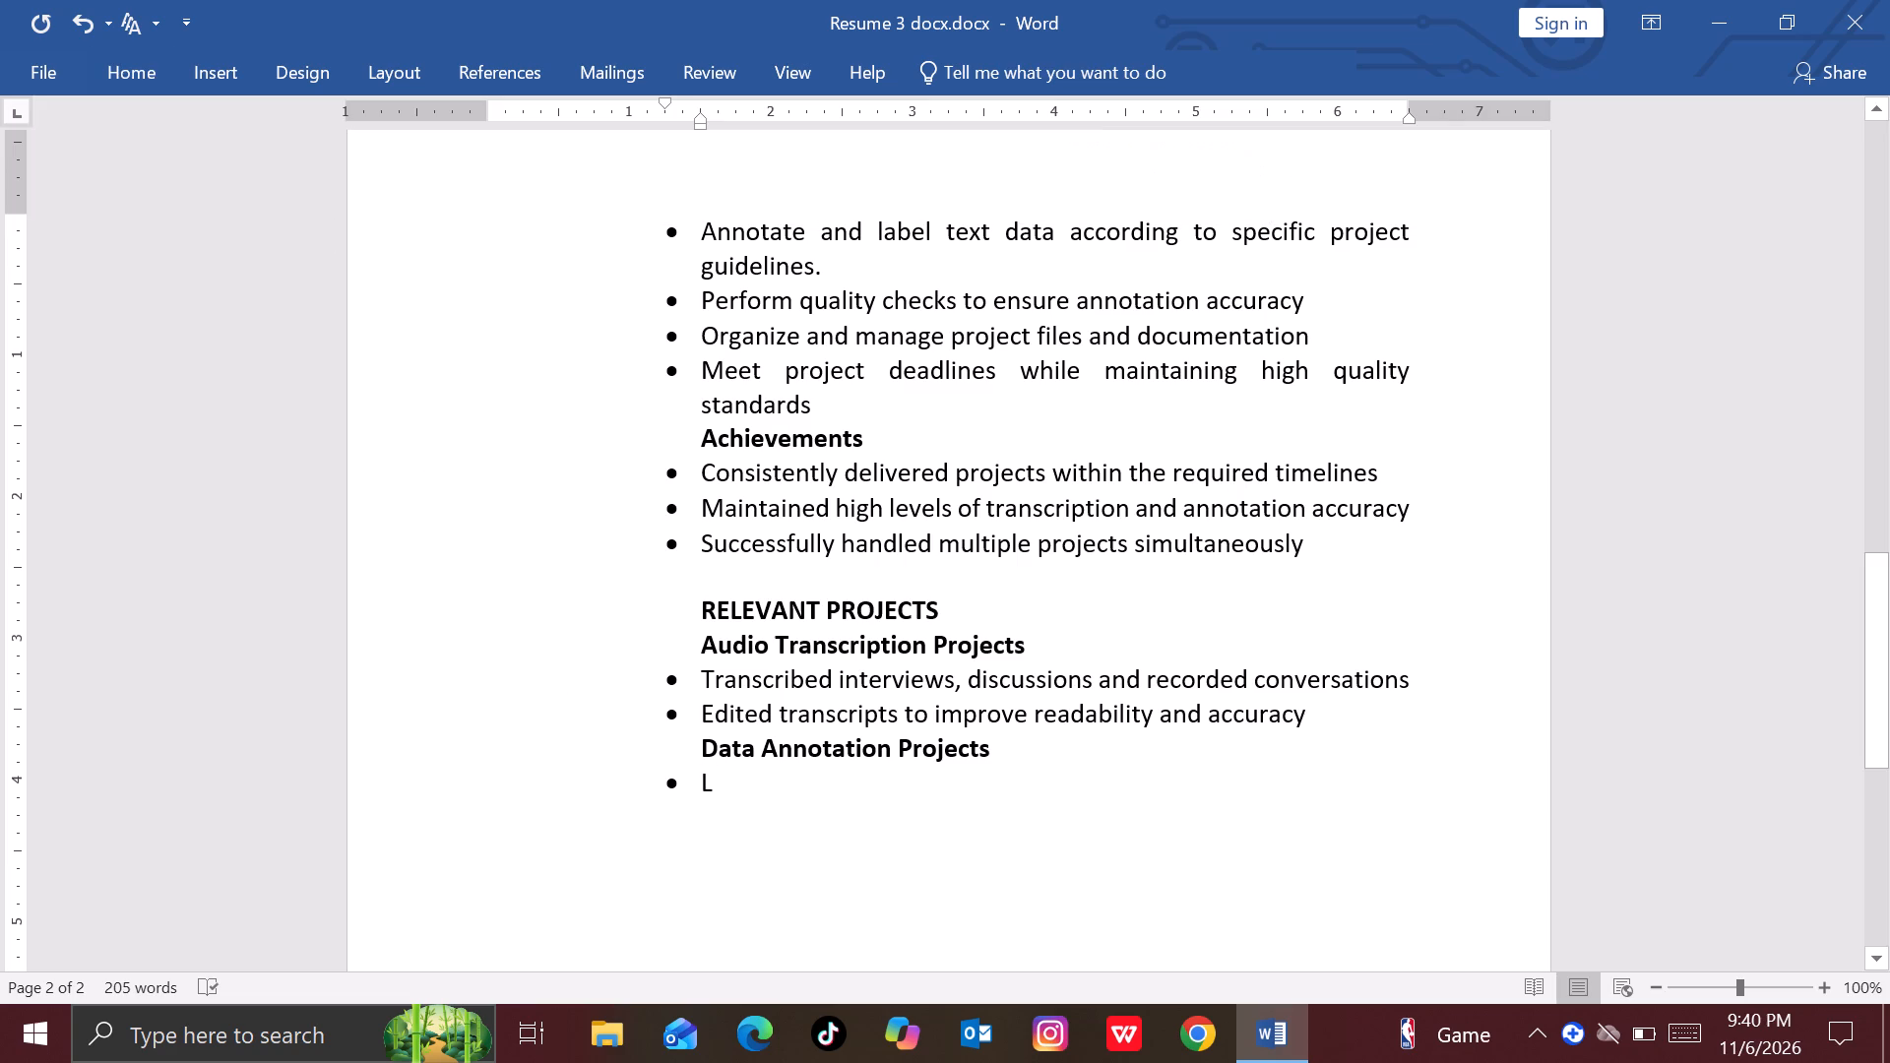
pyautogui.write('abelled')
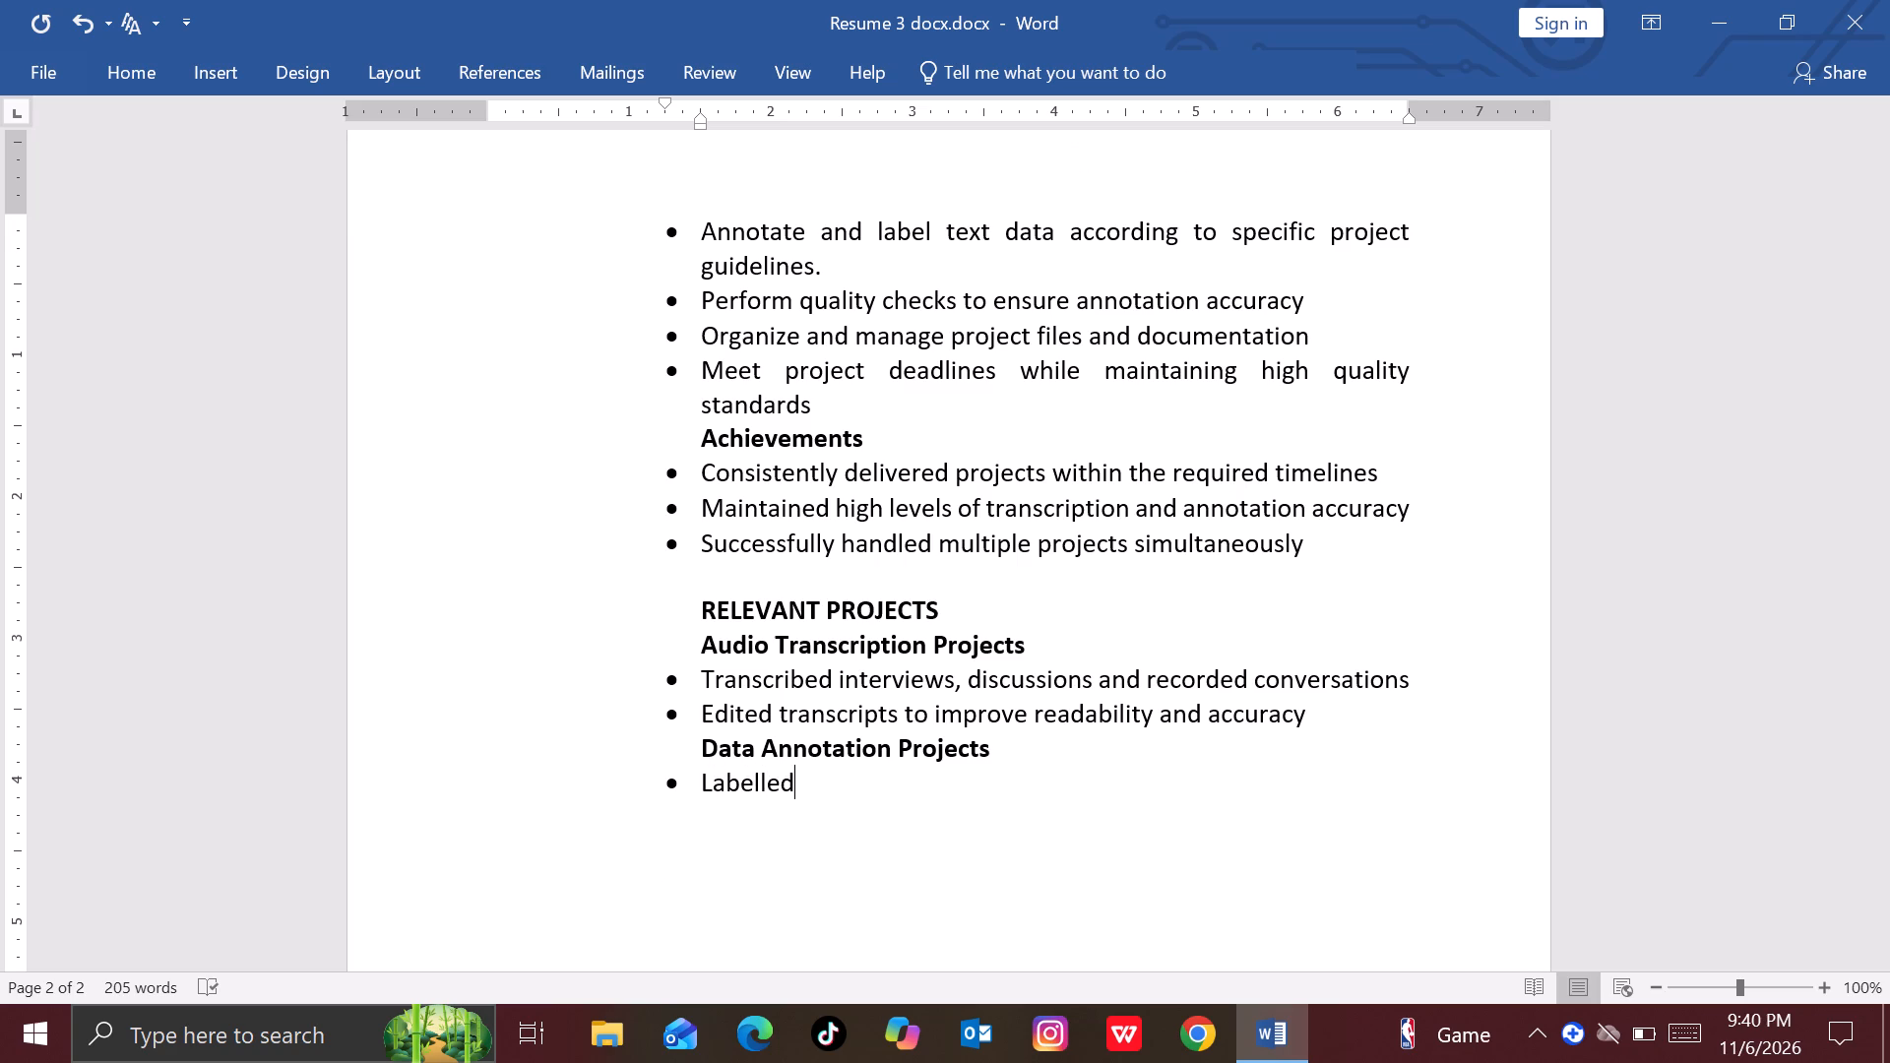
pyautogui.press('space')
pyautogui.write('an')
pyautogui.write('d cate')
pyautogui.write('gorised')
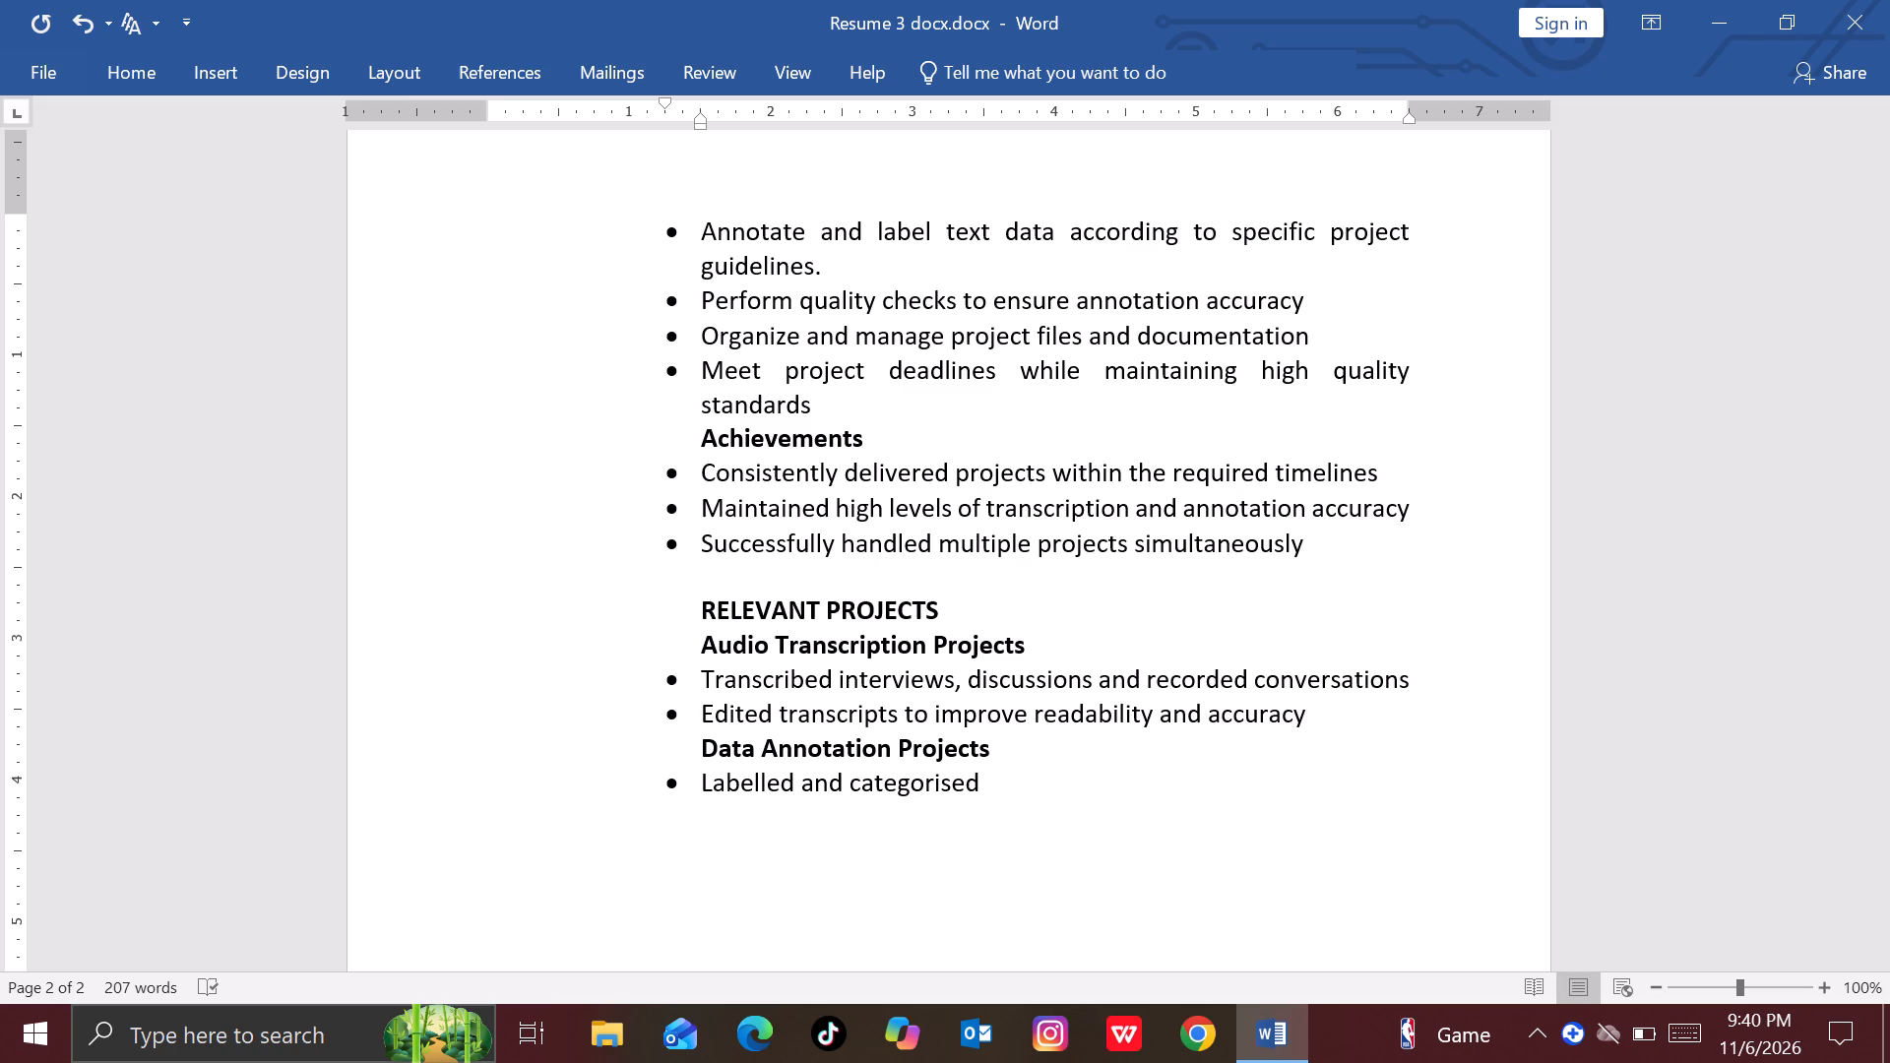
pyautogui.press('space')
pyautogui.write('te')
pyautogui.write('xt da')
pyautogui.press('t')
pyautogui.press('a')
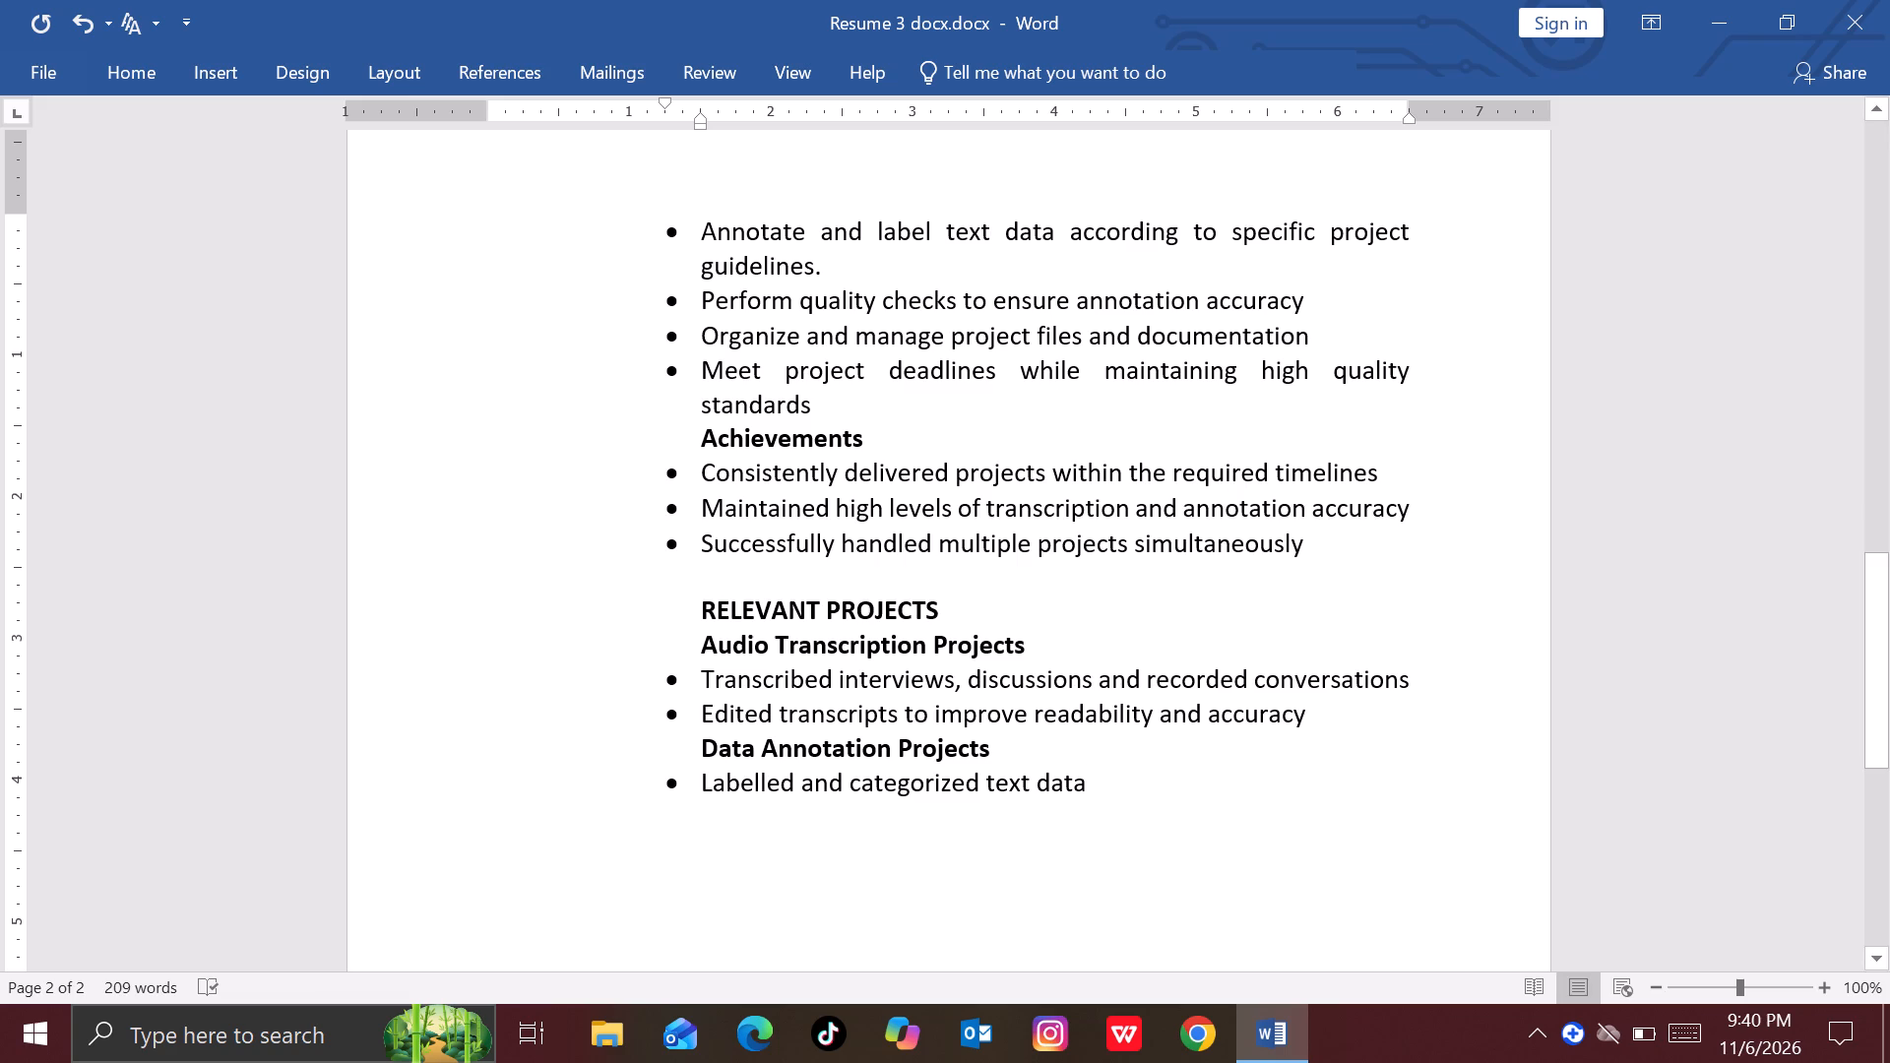
pyautogui.press('space')
pyautogui.write('for')
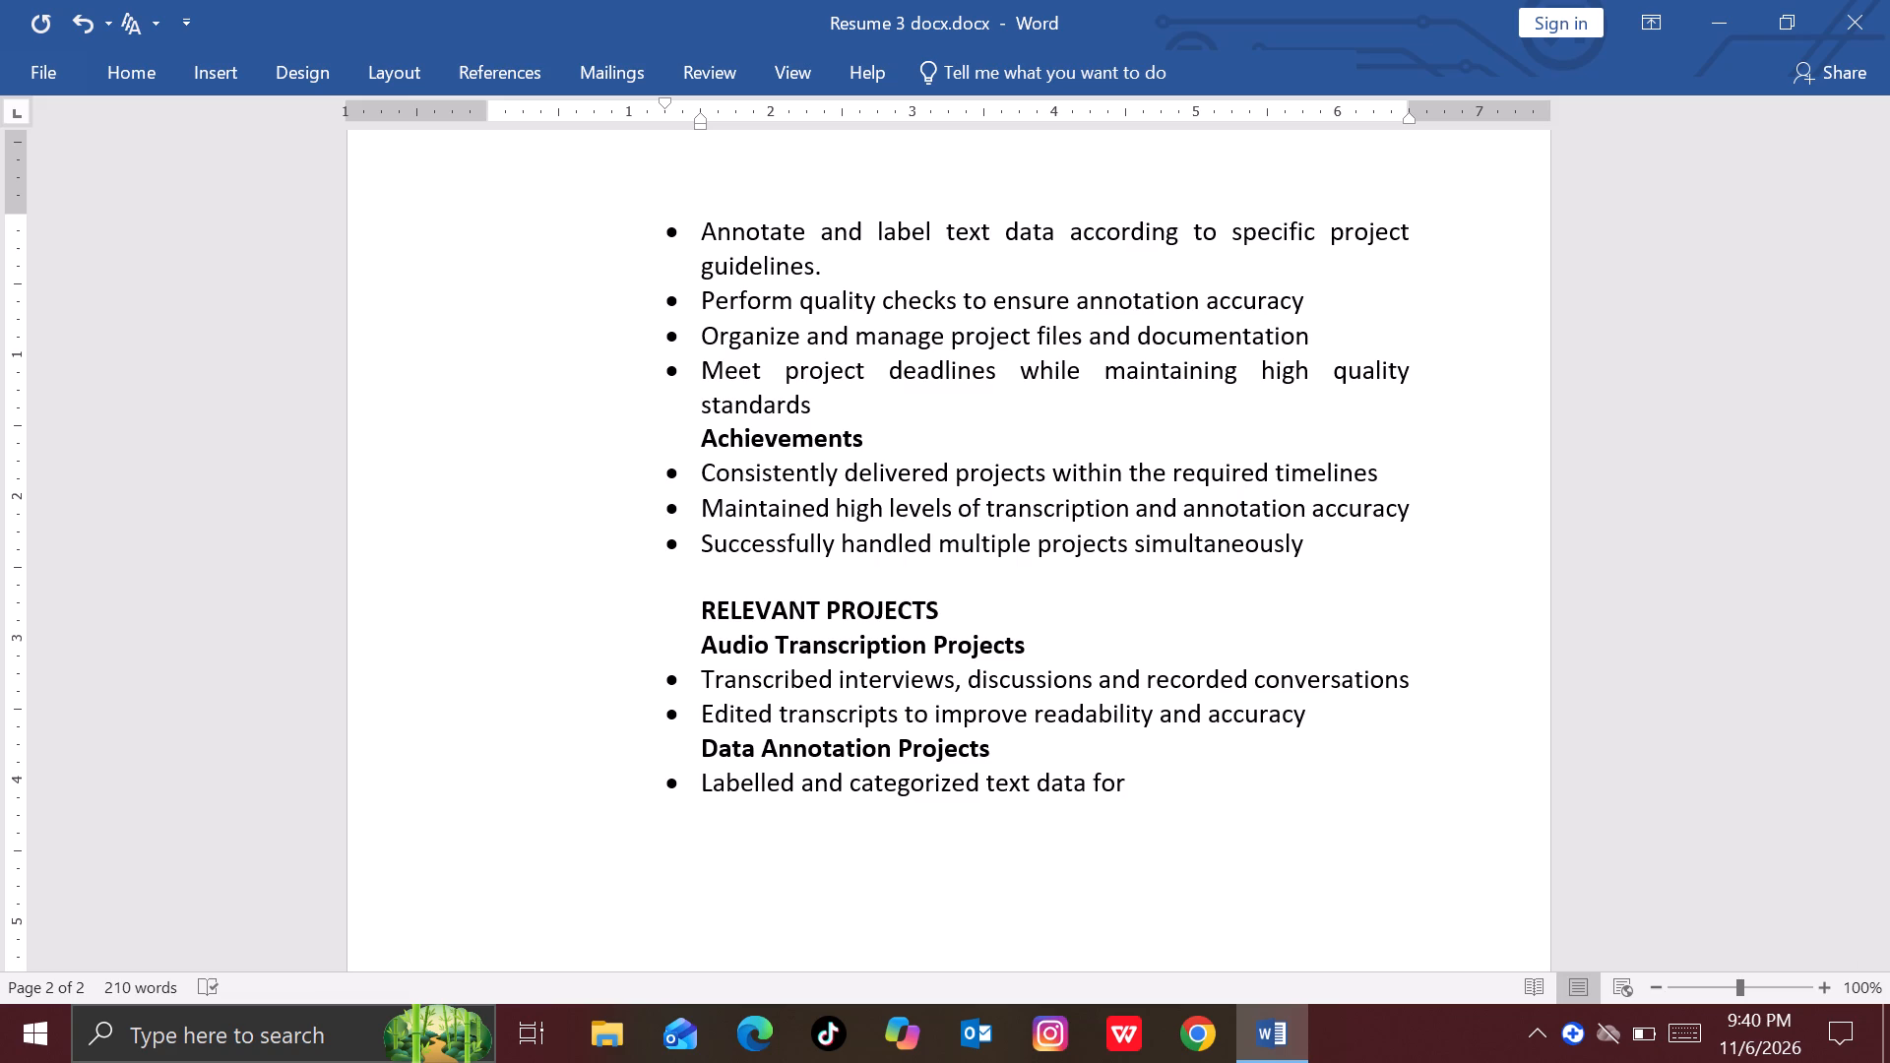
pyautogui.click(1727, 11)
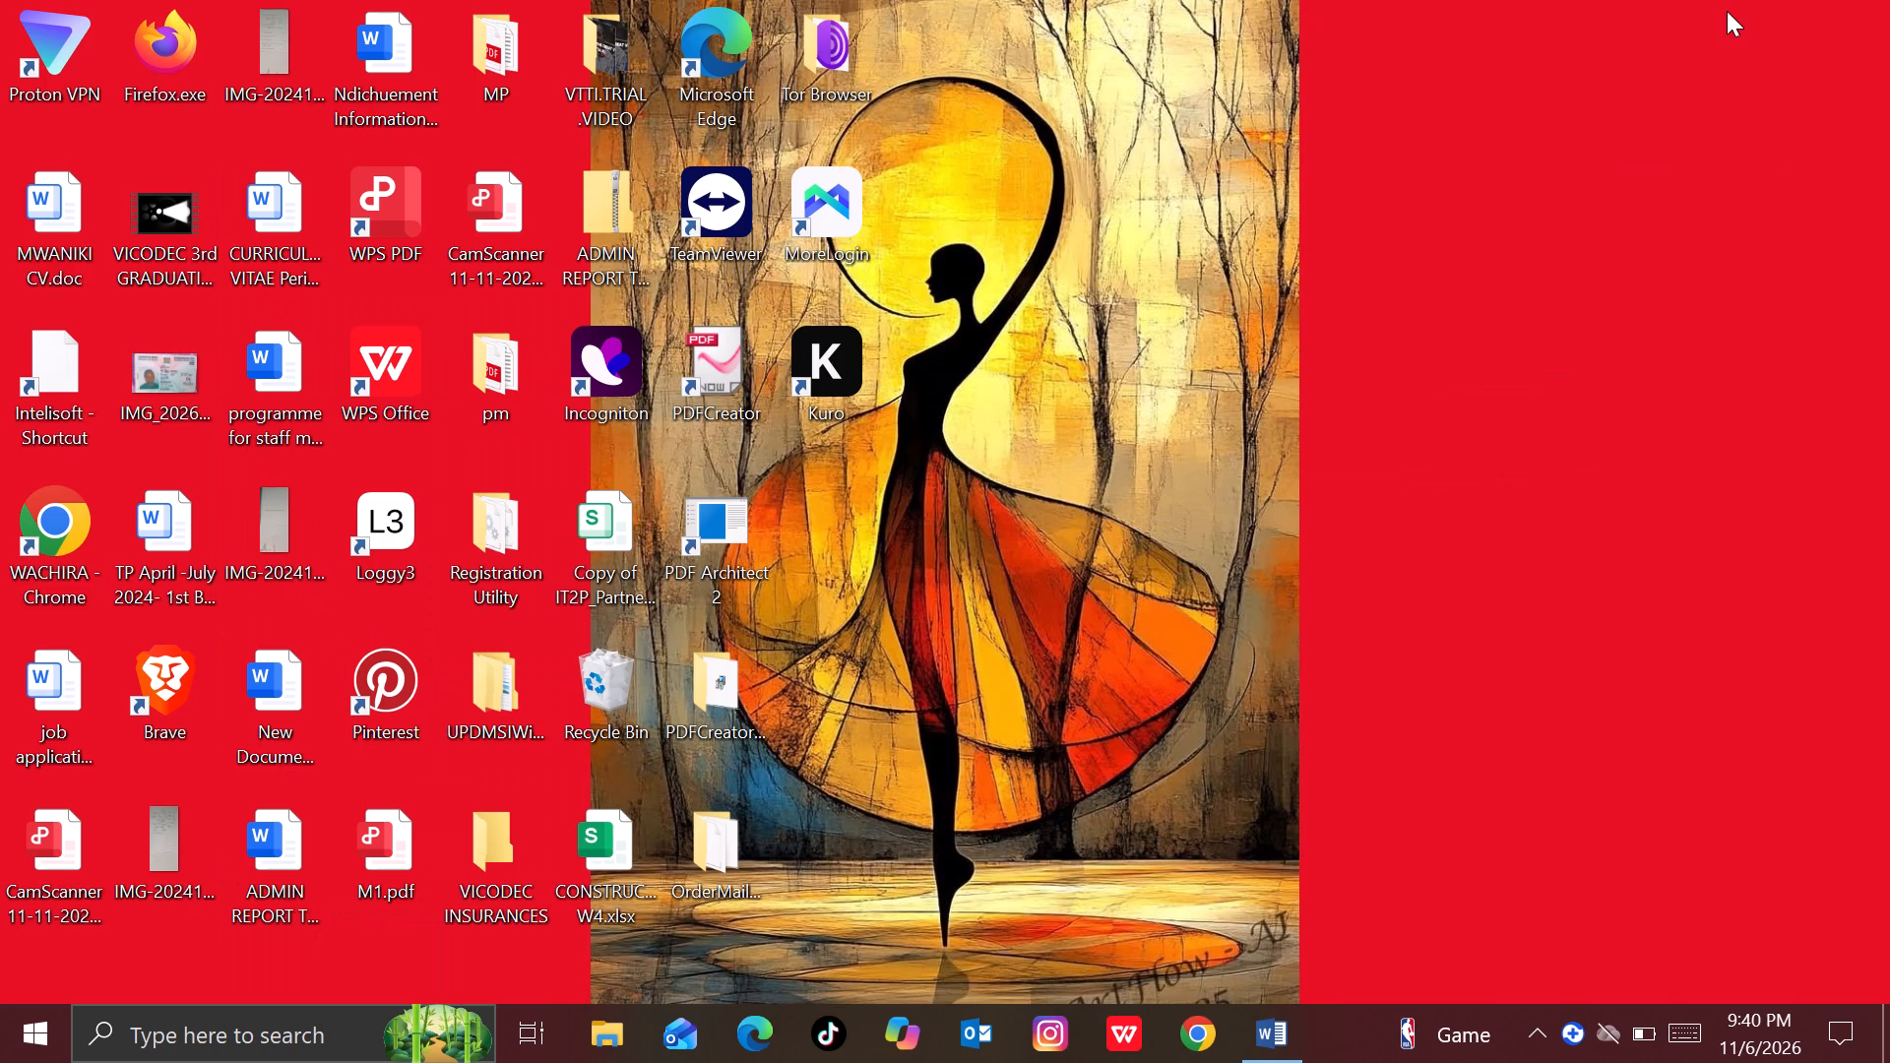
pyautogui.click(1257, 1021)
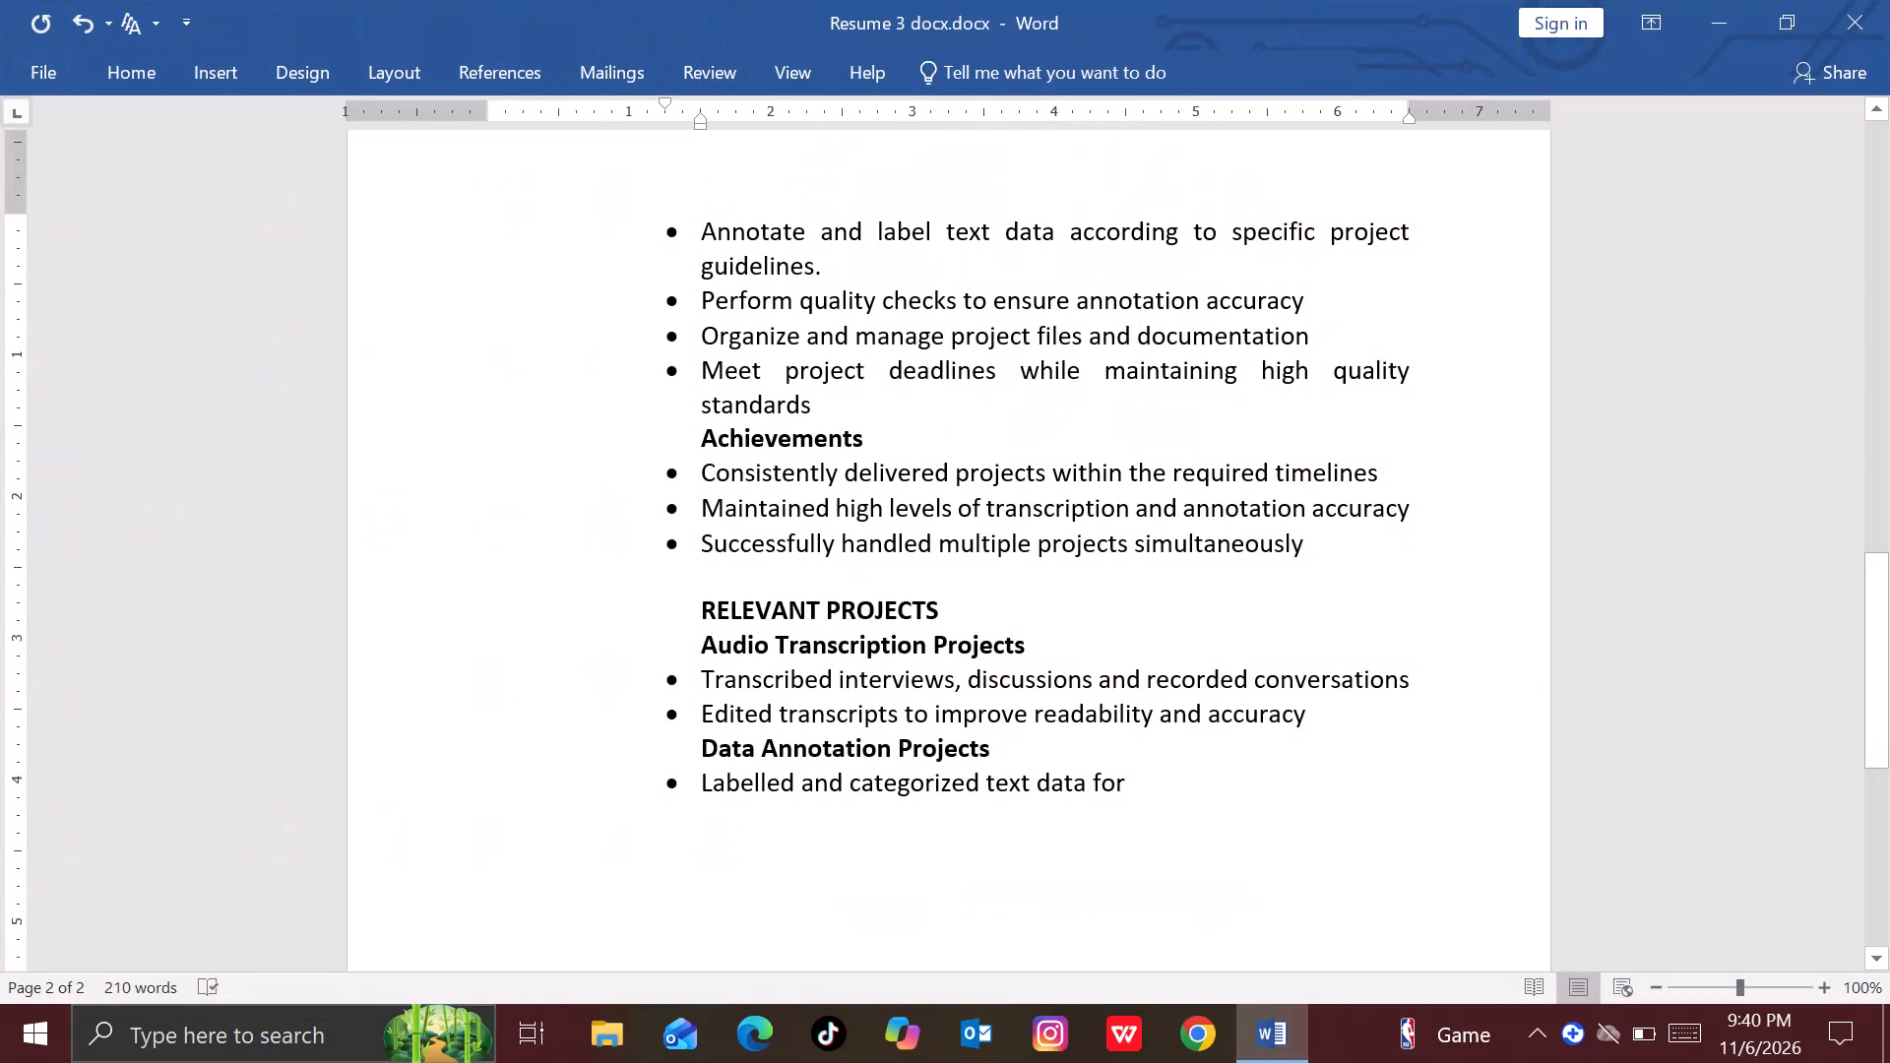
pyautogui.press('space')
pyautogui.press('a')
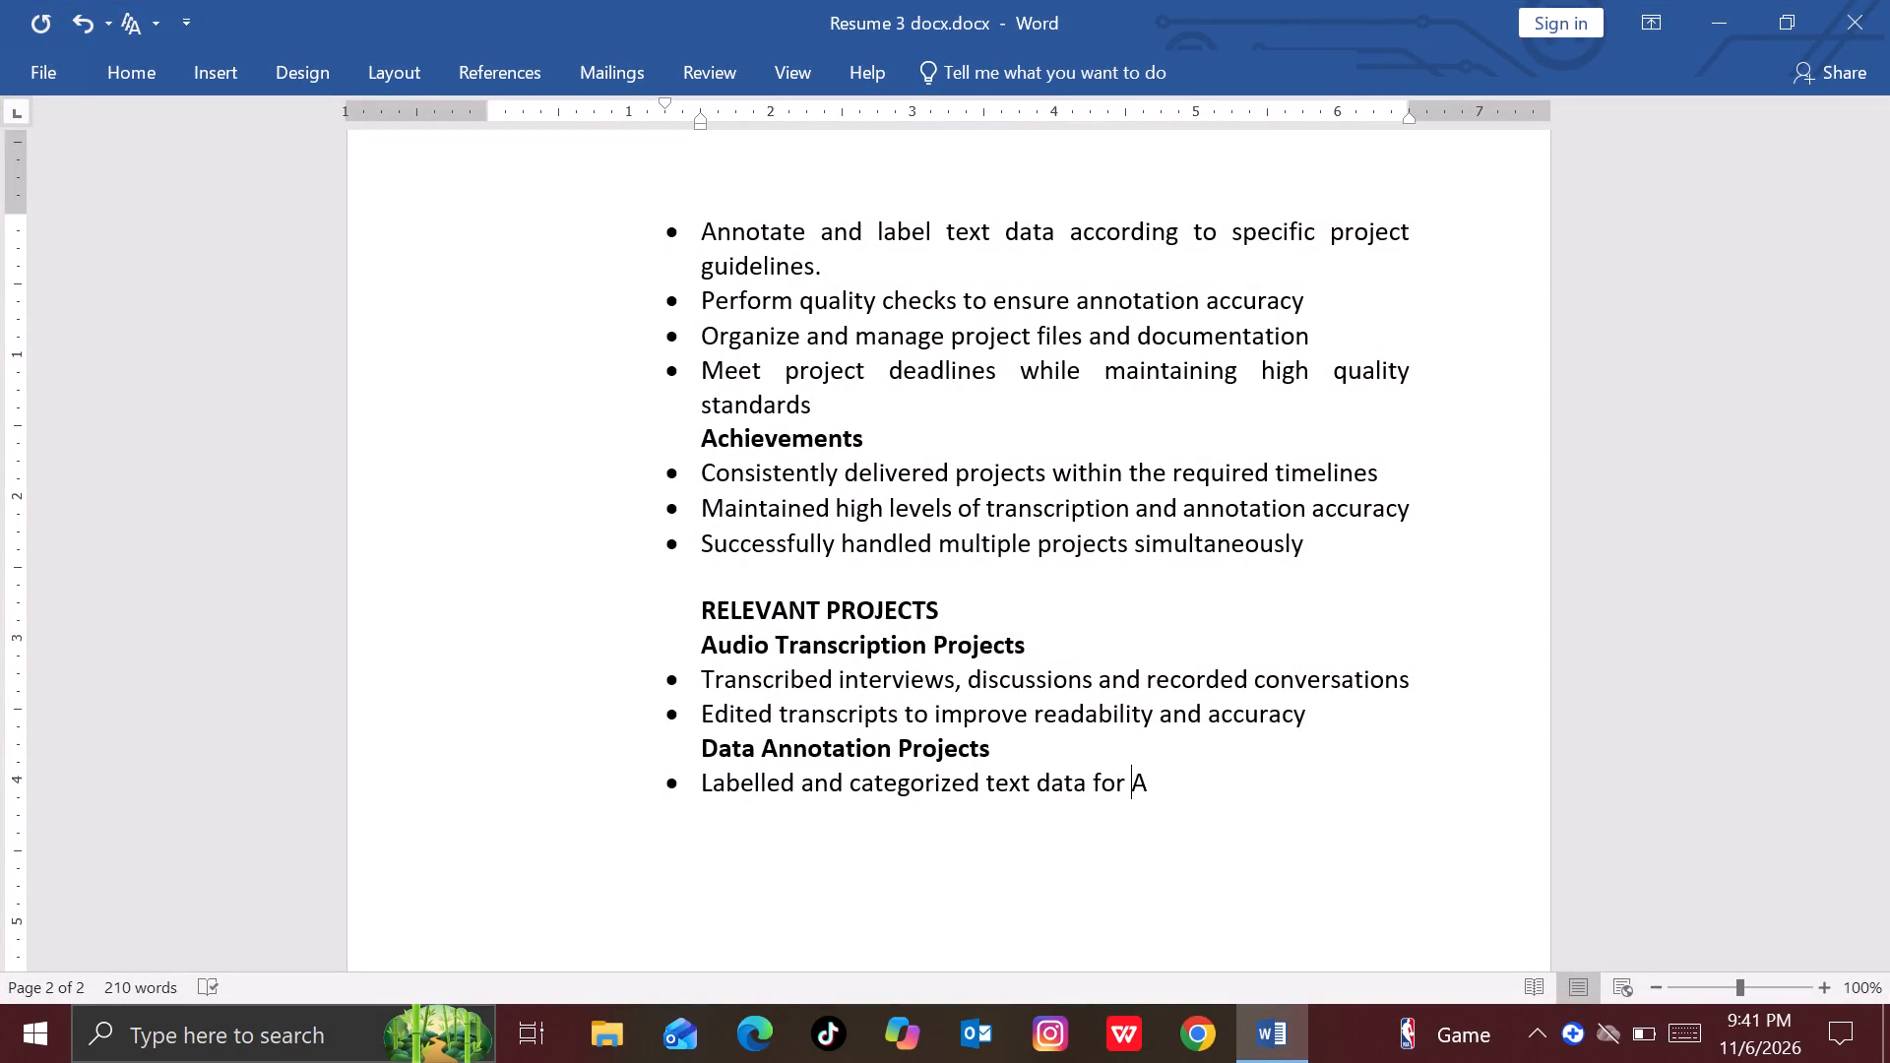
pyautogui.press('i')
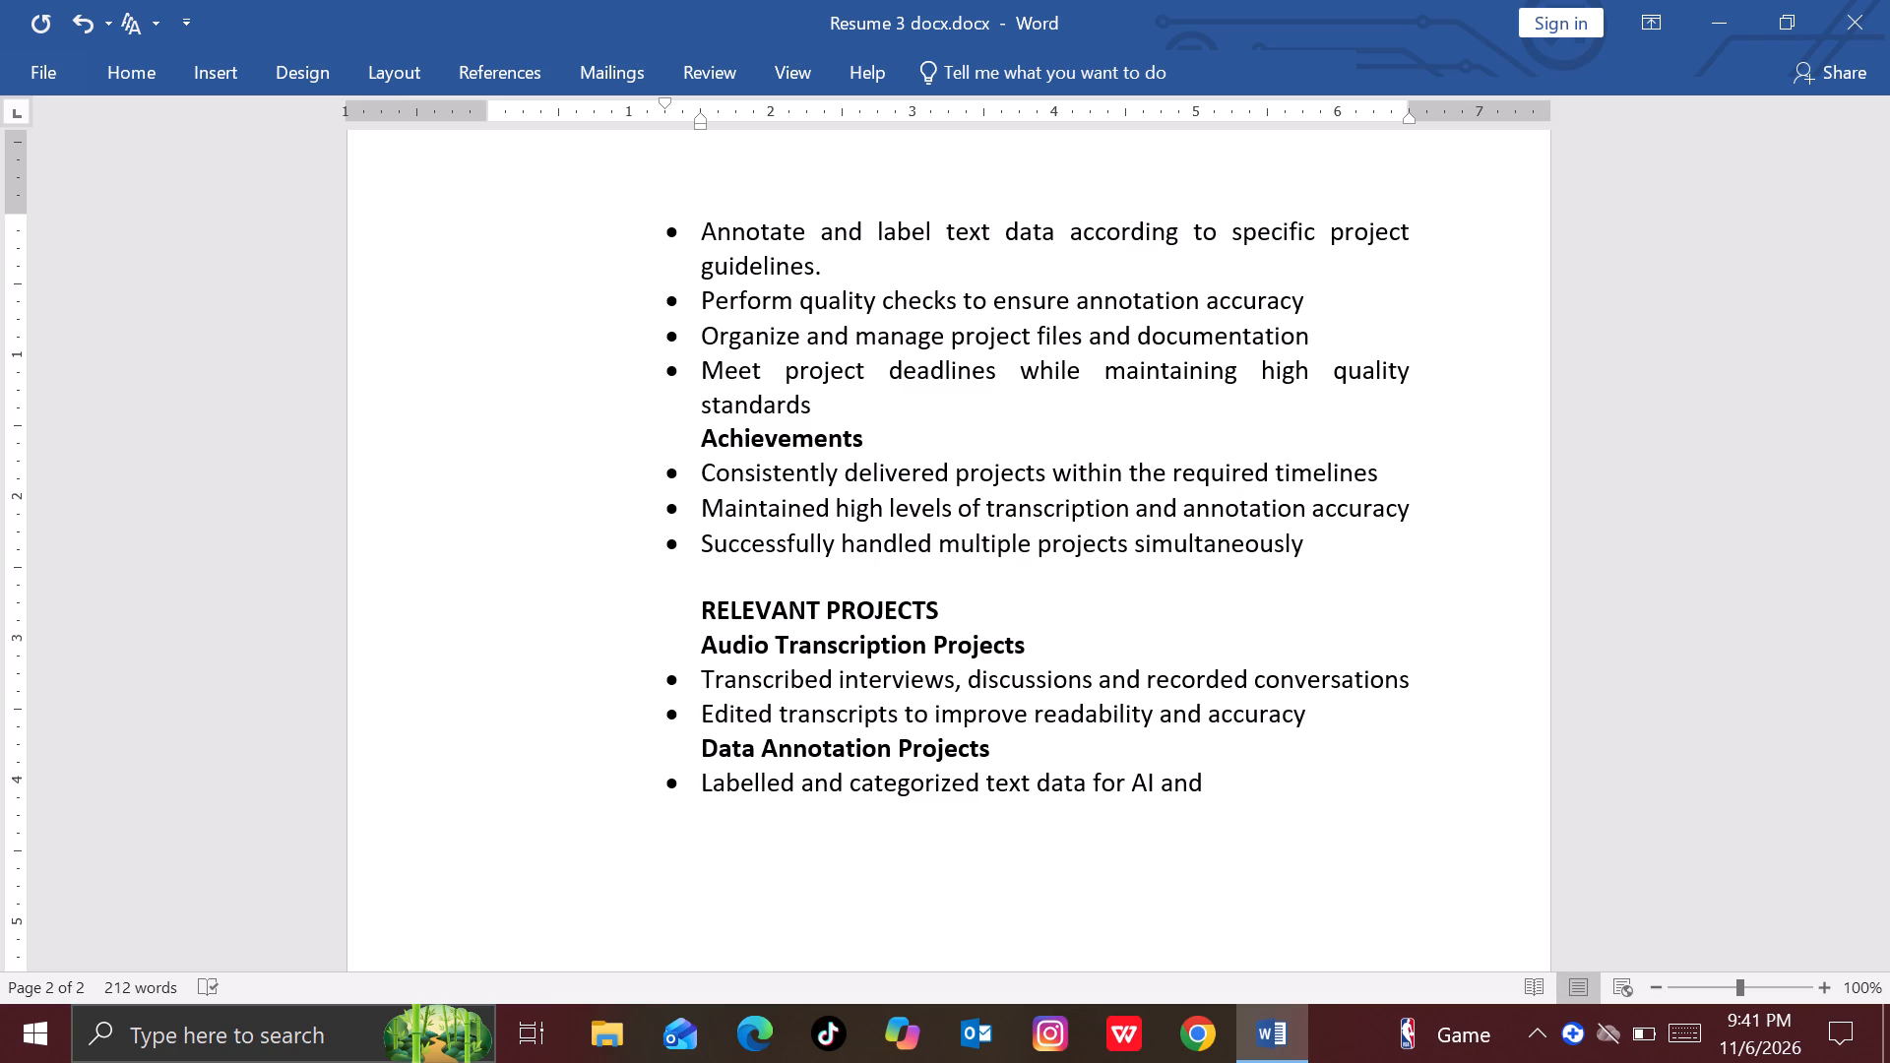
pyautogui.press('space')
pyautogui.write('machin')
pyautogui.write('e lea')
pyautogui.write('rni')
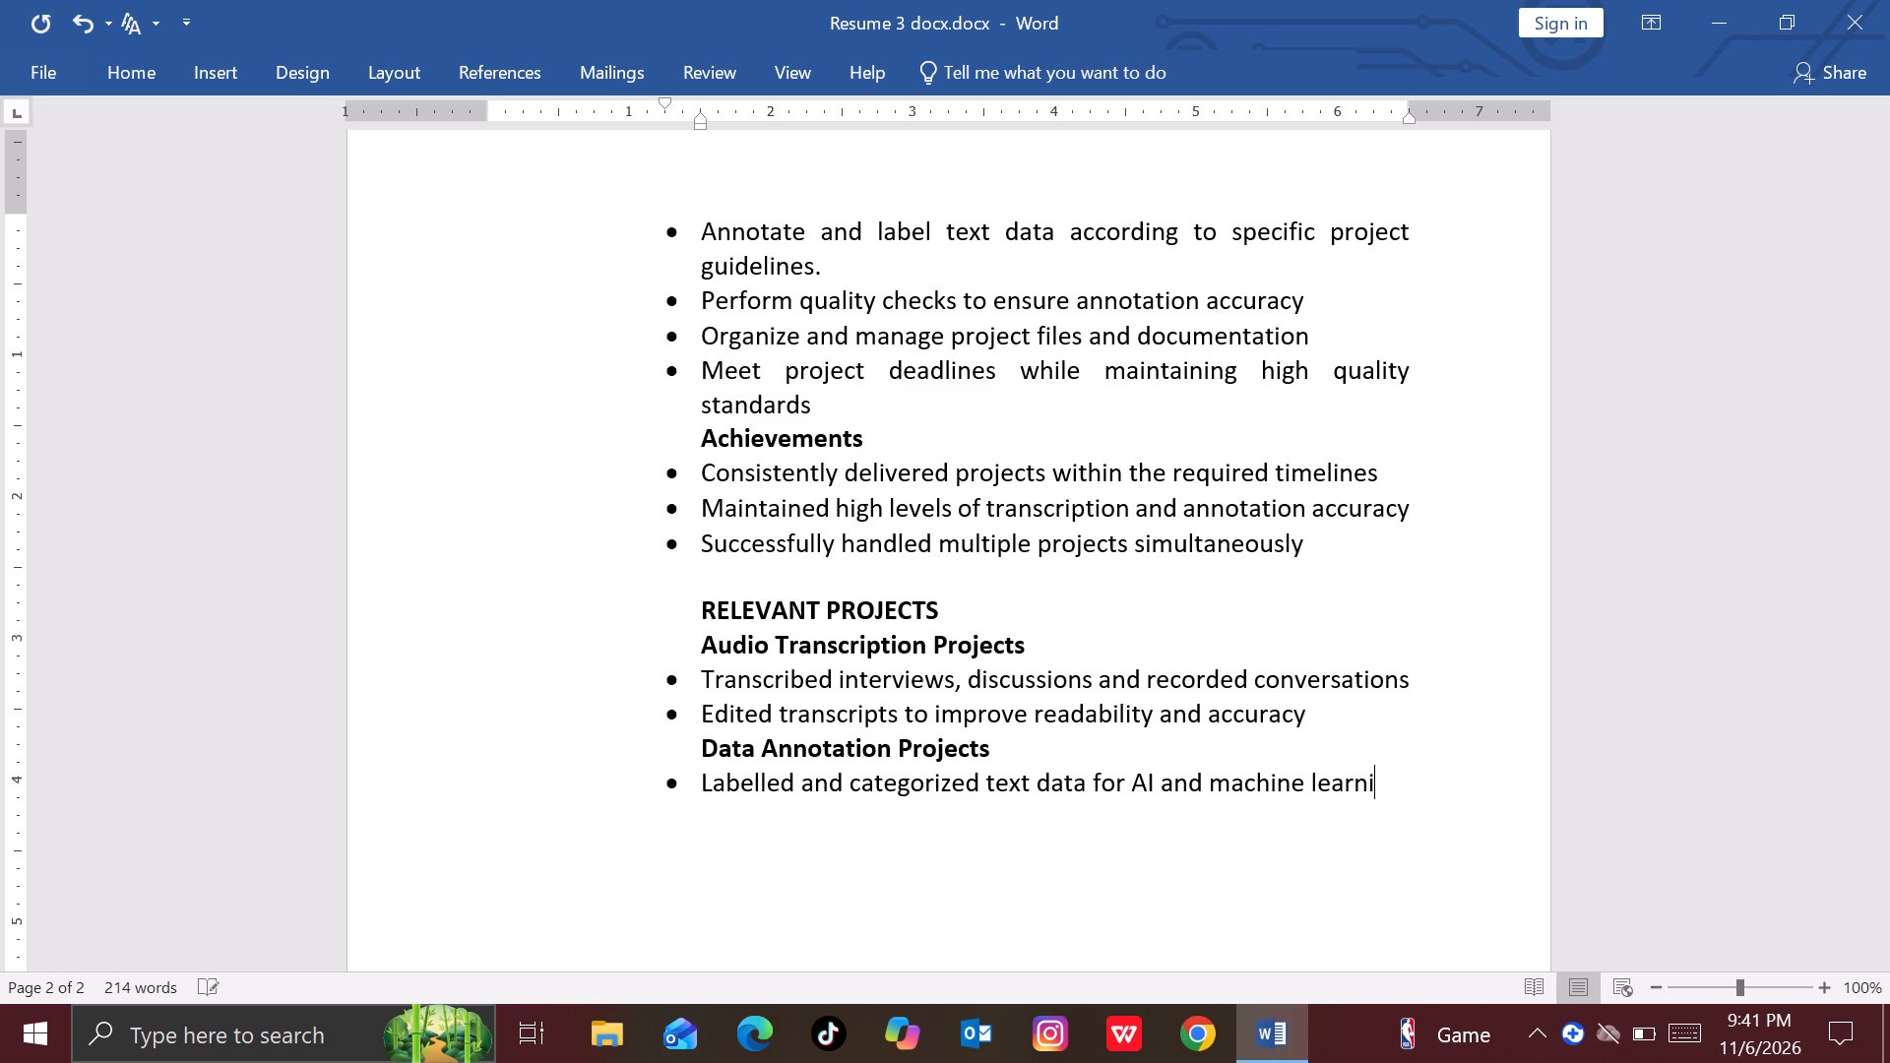
pyautogui.write('ng')
pyautogui.press('space')
pyautogui.write('appl')
pyautogui.write('icat')
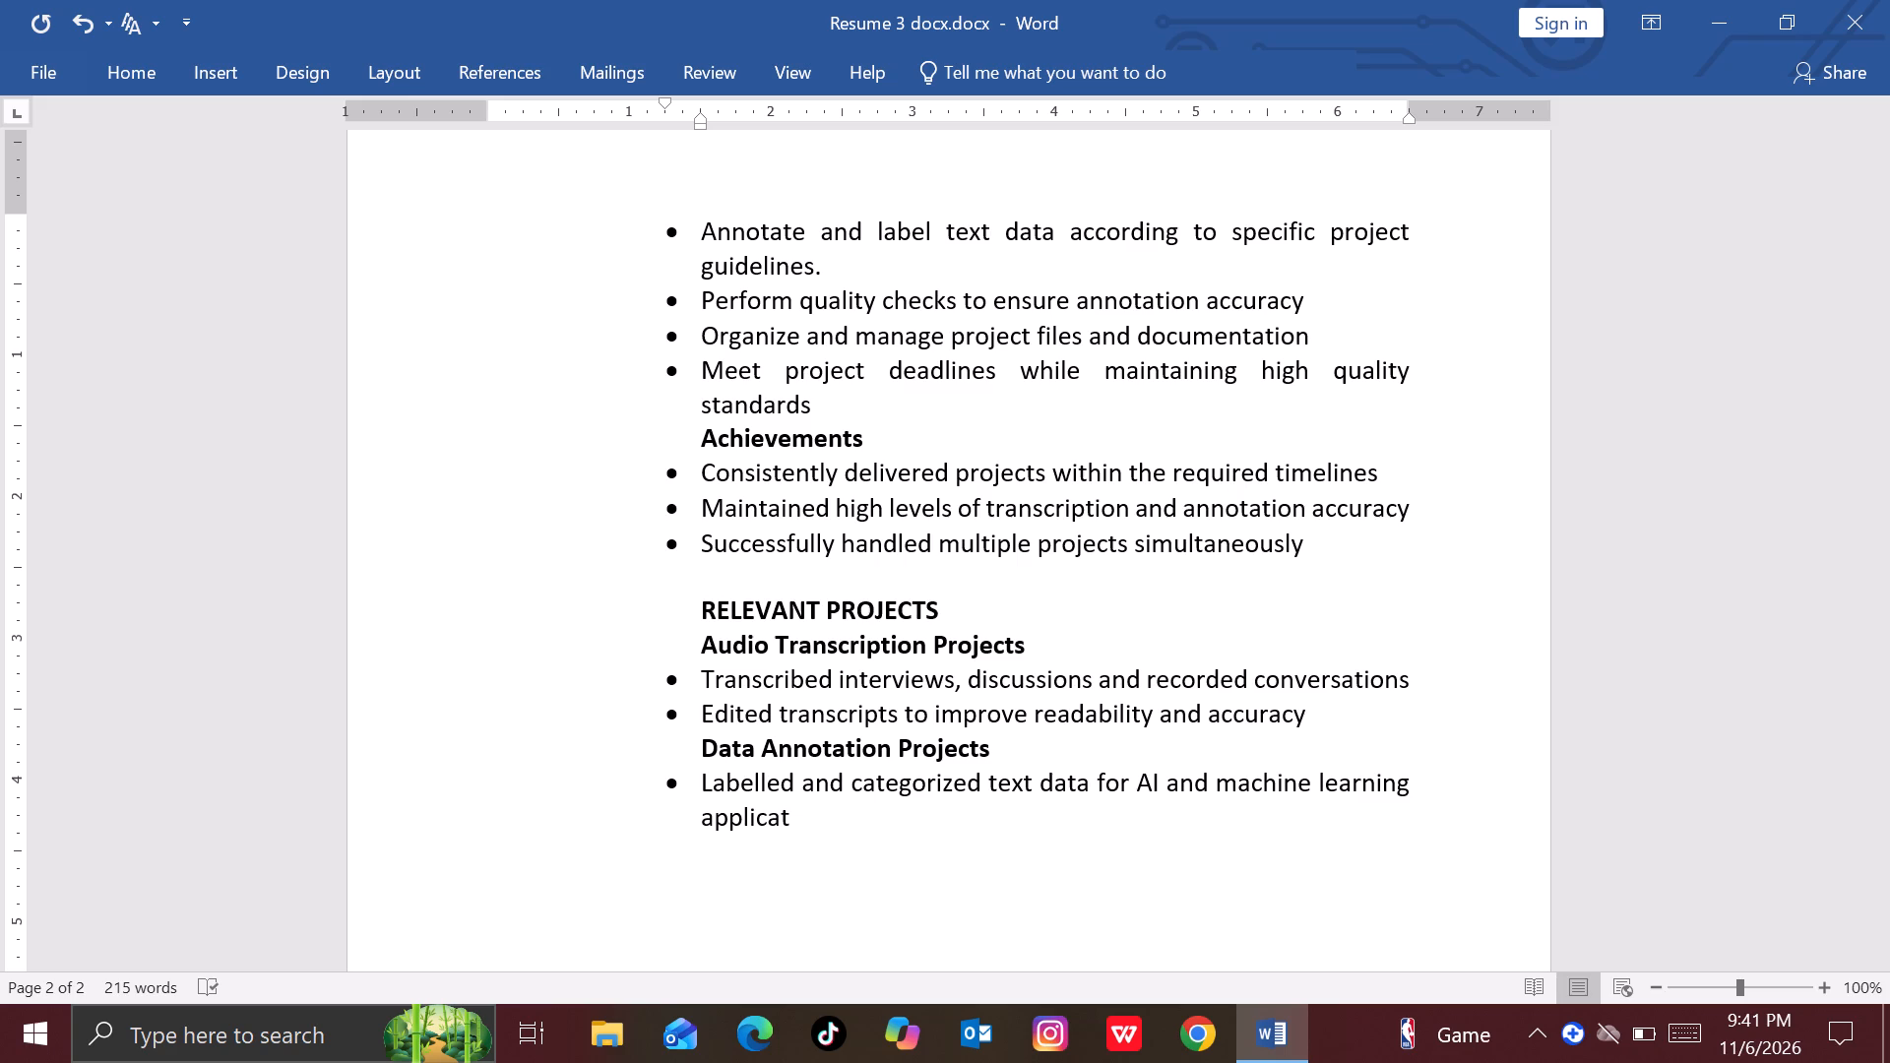
pyautogui.write('io')
pyautogui.press('n')
pyautogui.press('s')
# Add a second non-bold bullet under Data Annotation Projects reading "Conducted quality assurance reviews to verify annotation consistency.".
pyautogui.press('Return')
pyautogui.press('c')
pyautogui.press('BackSpace')
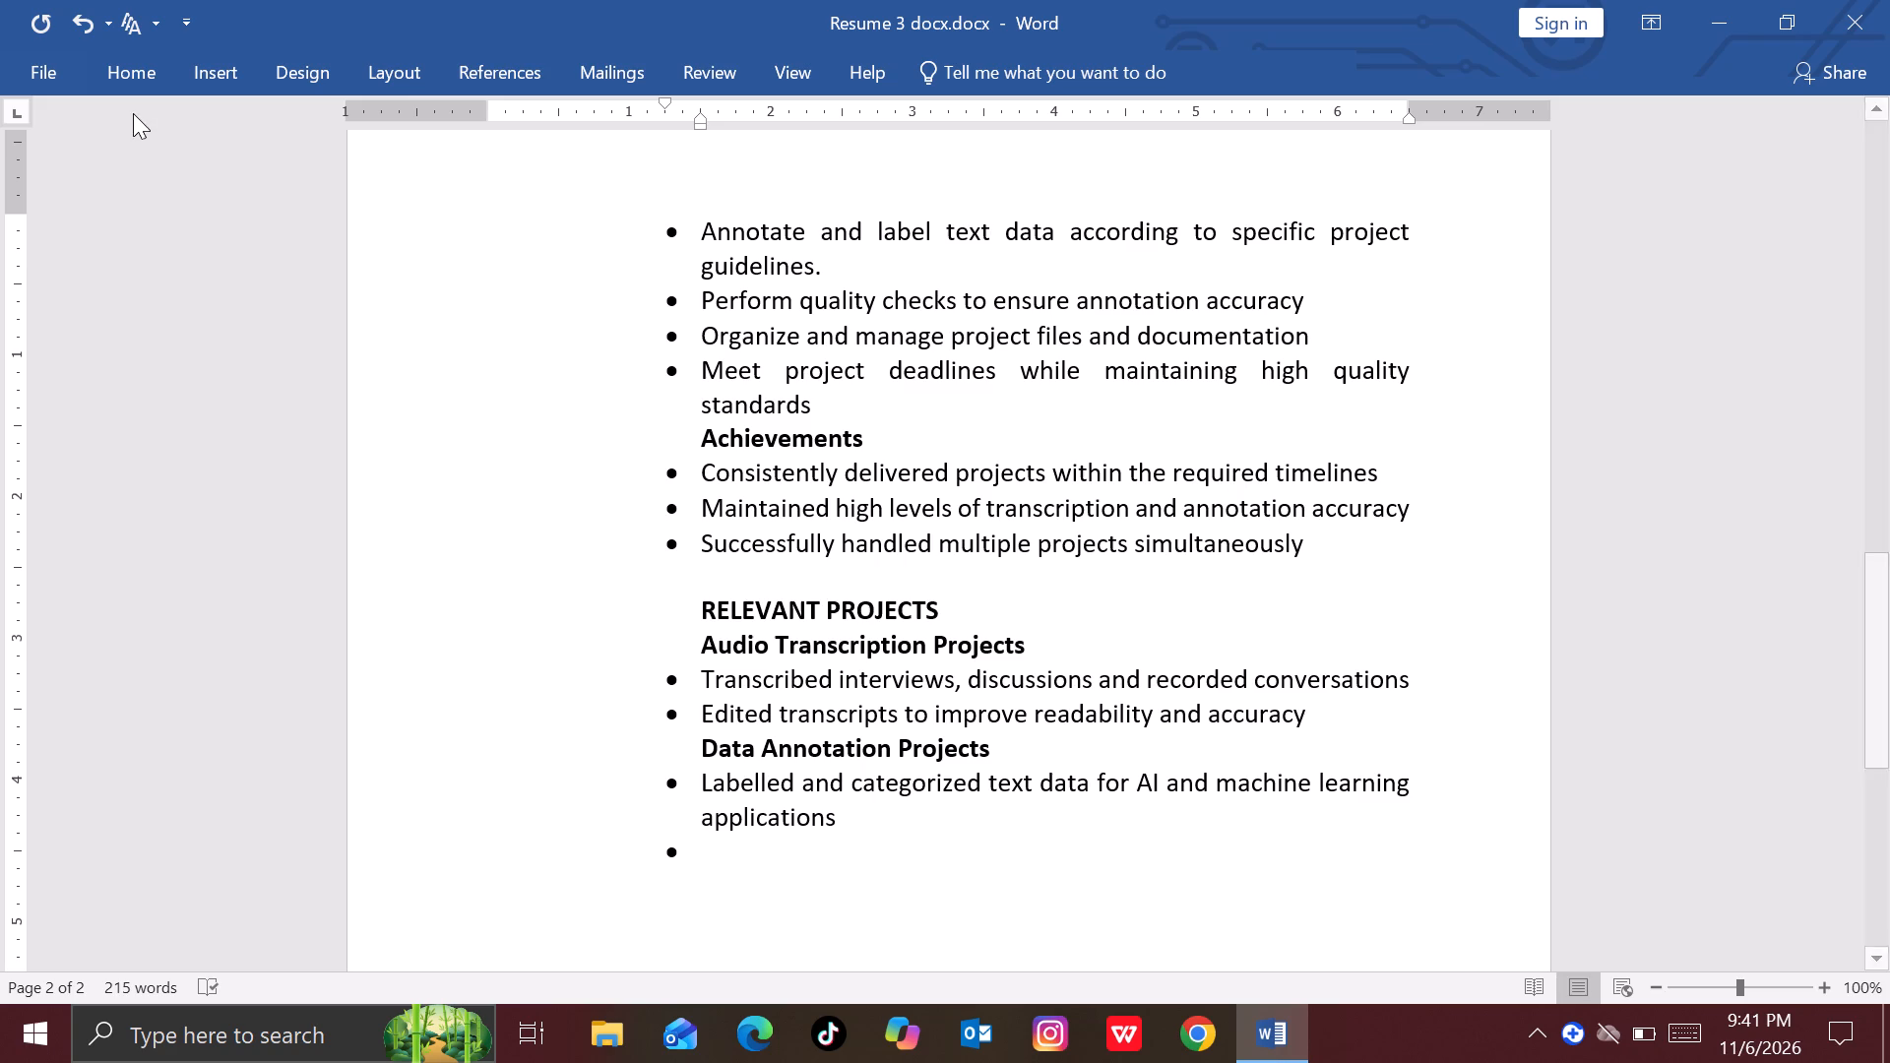
pyautogui.click(118, 94)
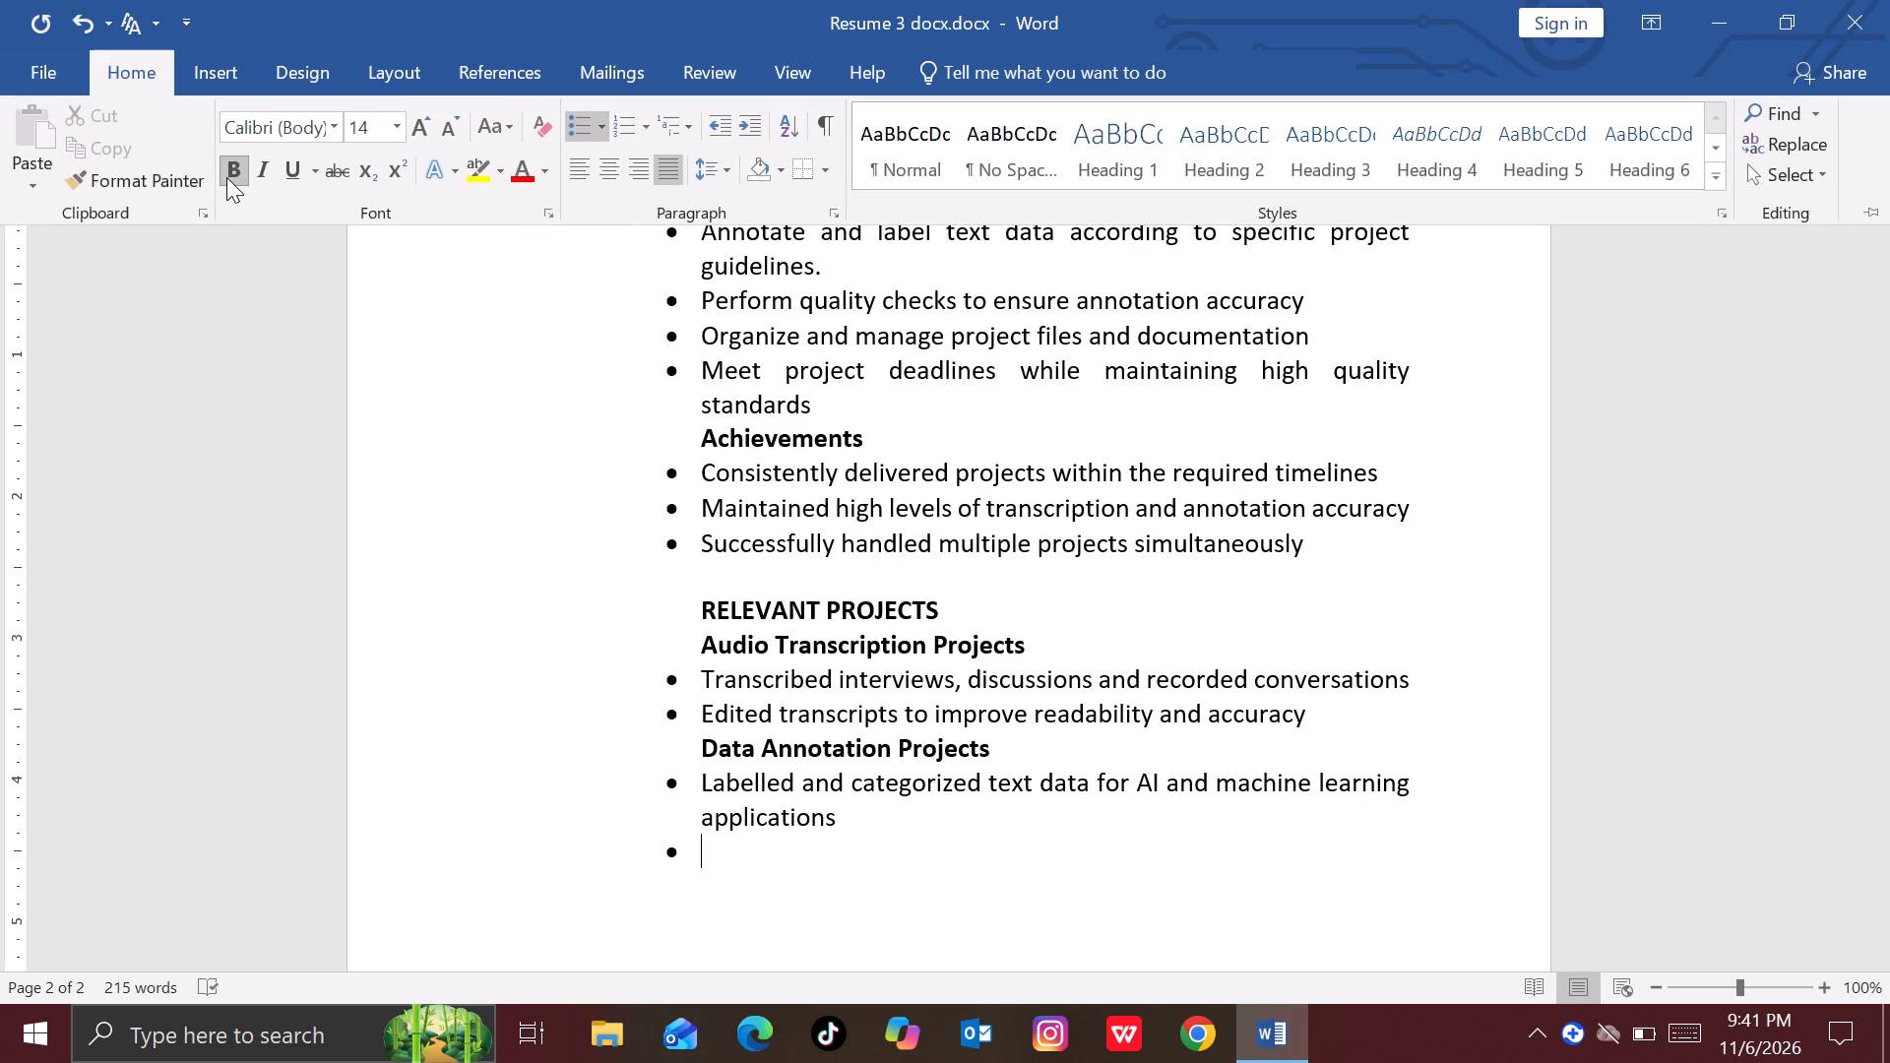
pyautogui.click(226, 177)
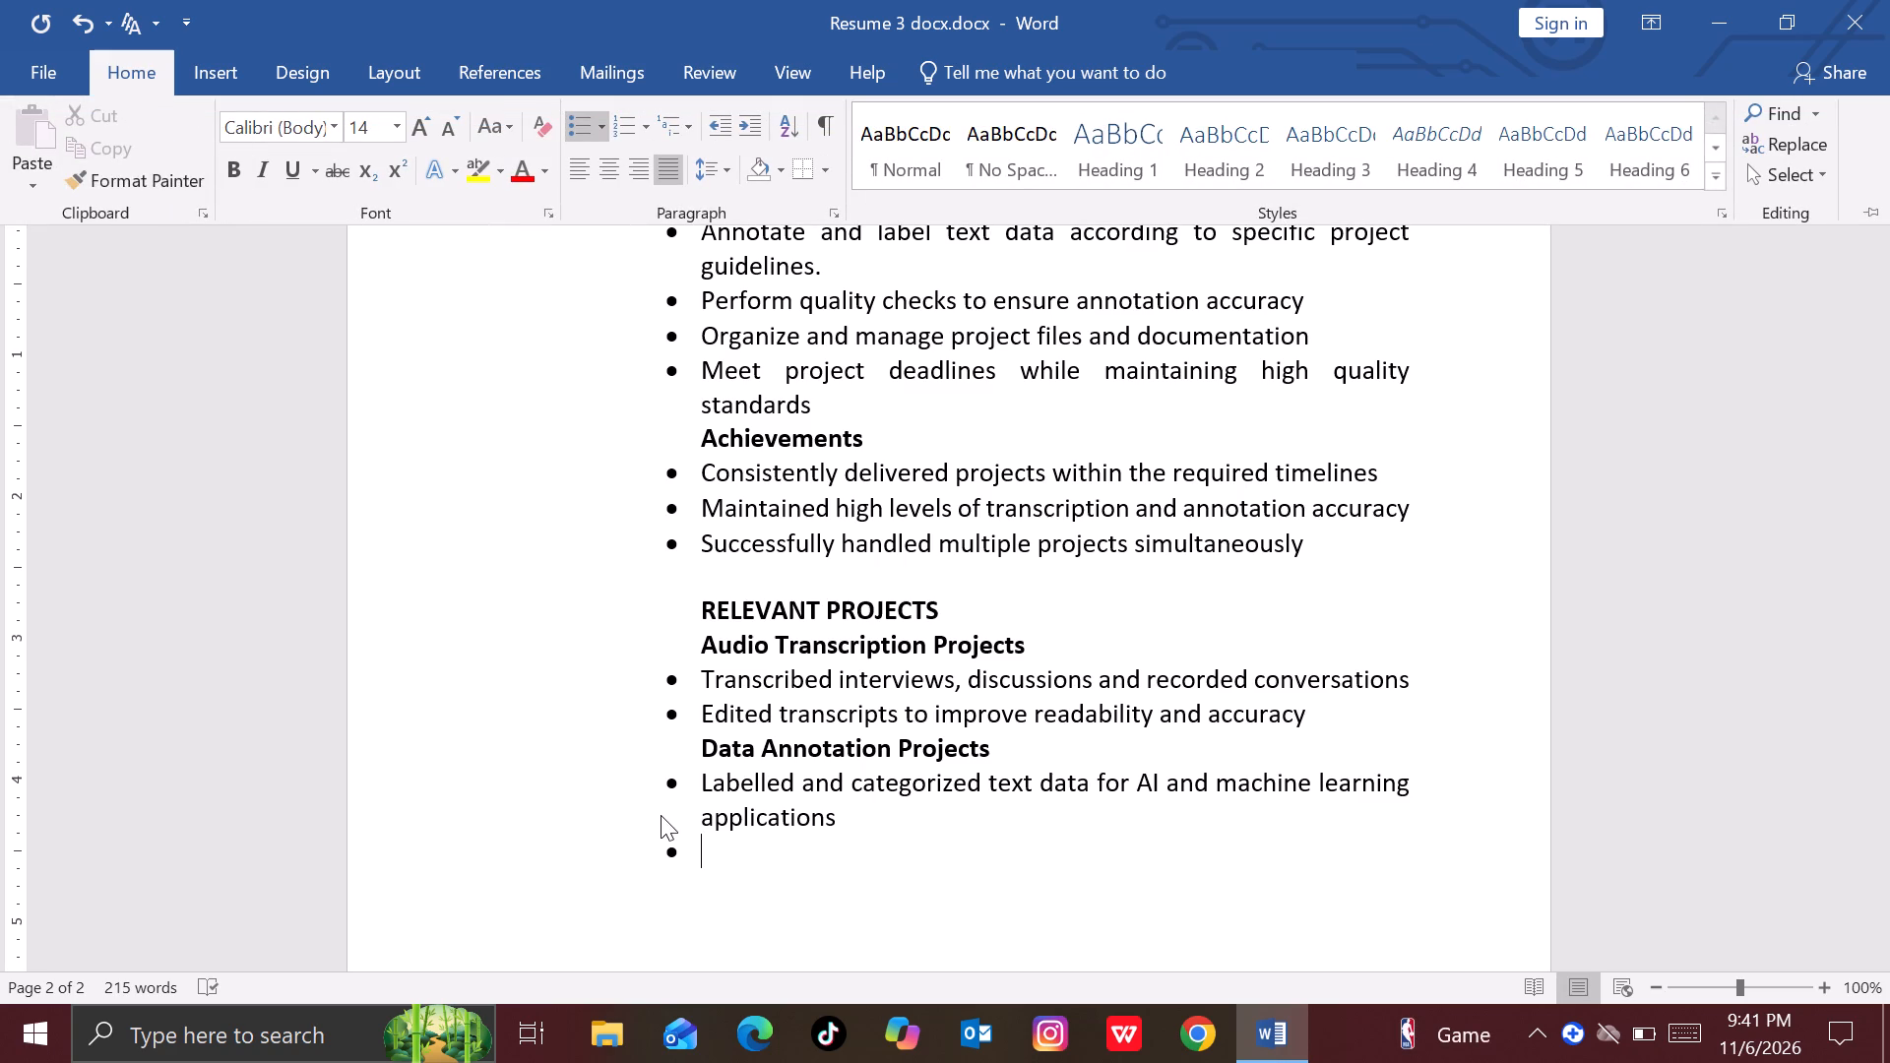
pyautogui.click(695, 863)
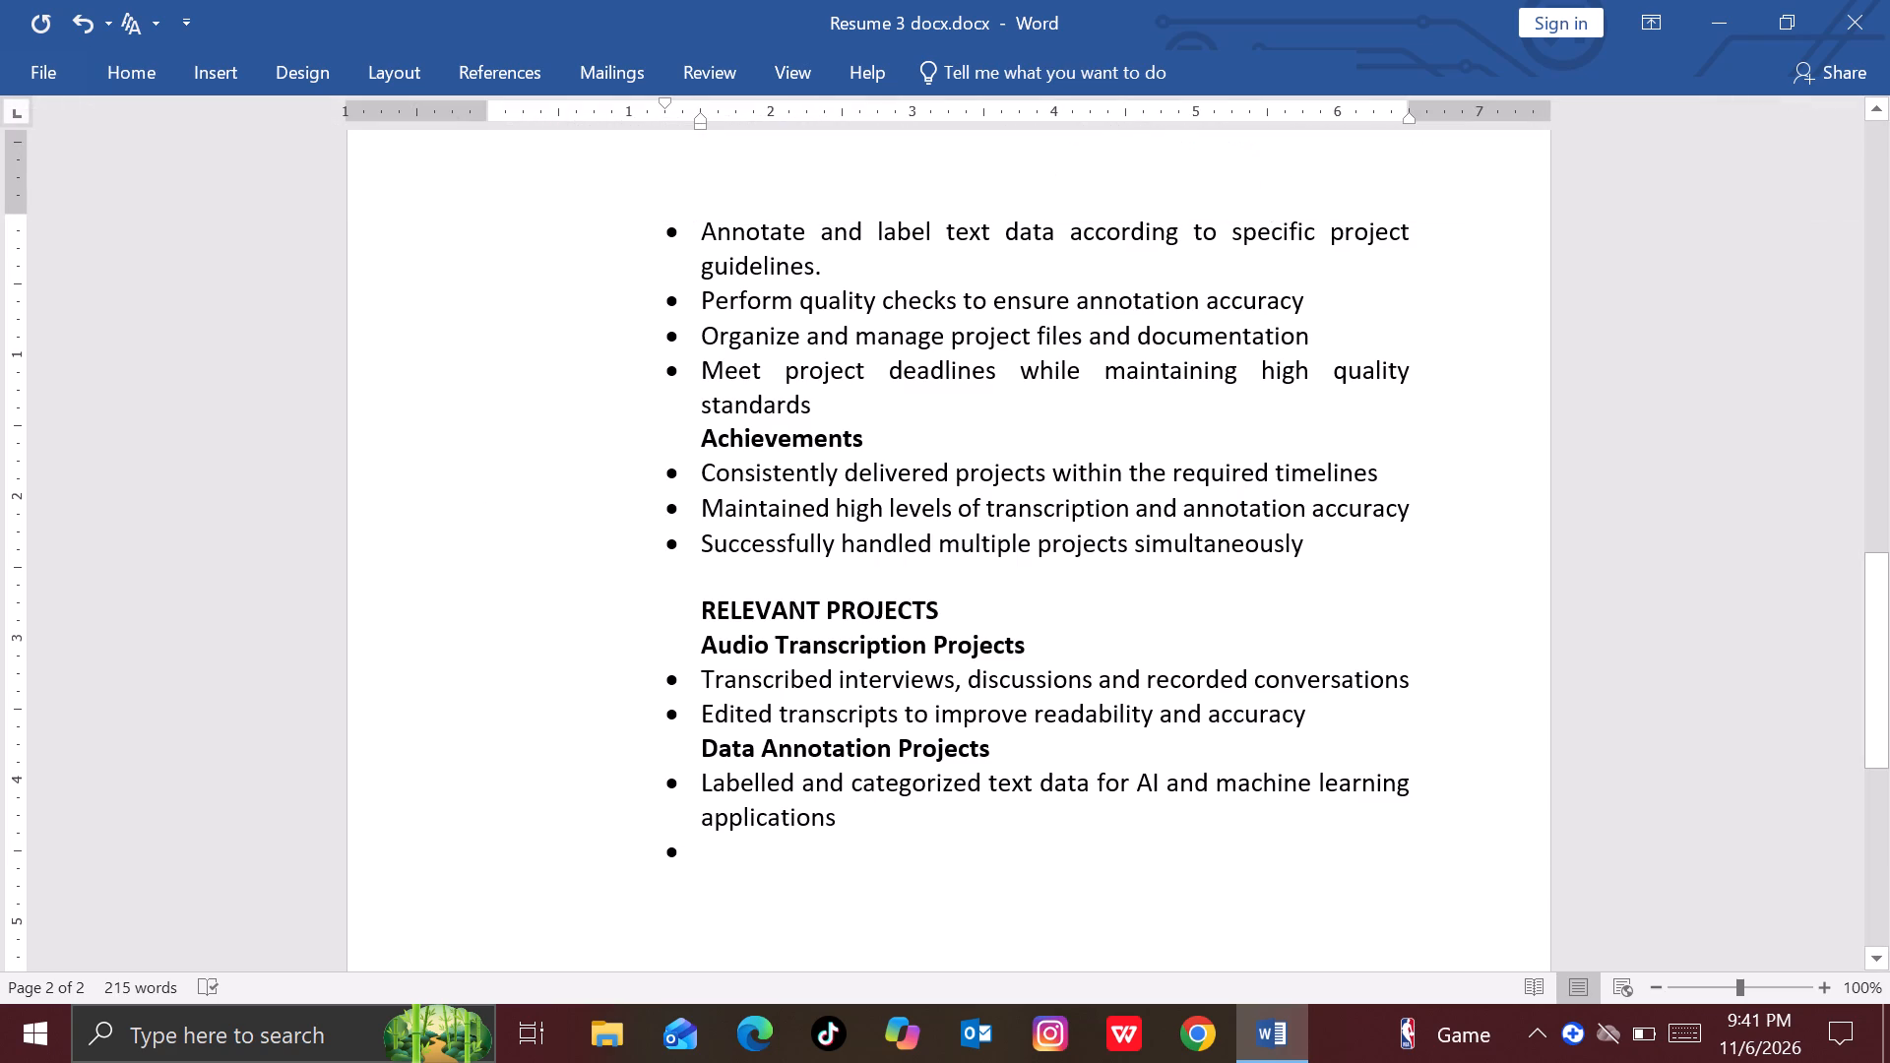
pyautogui.press('c')
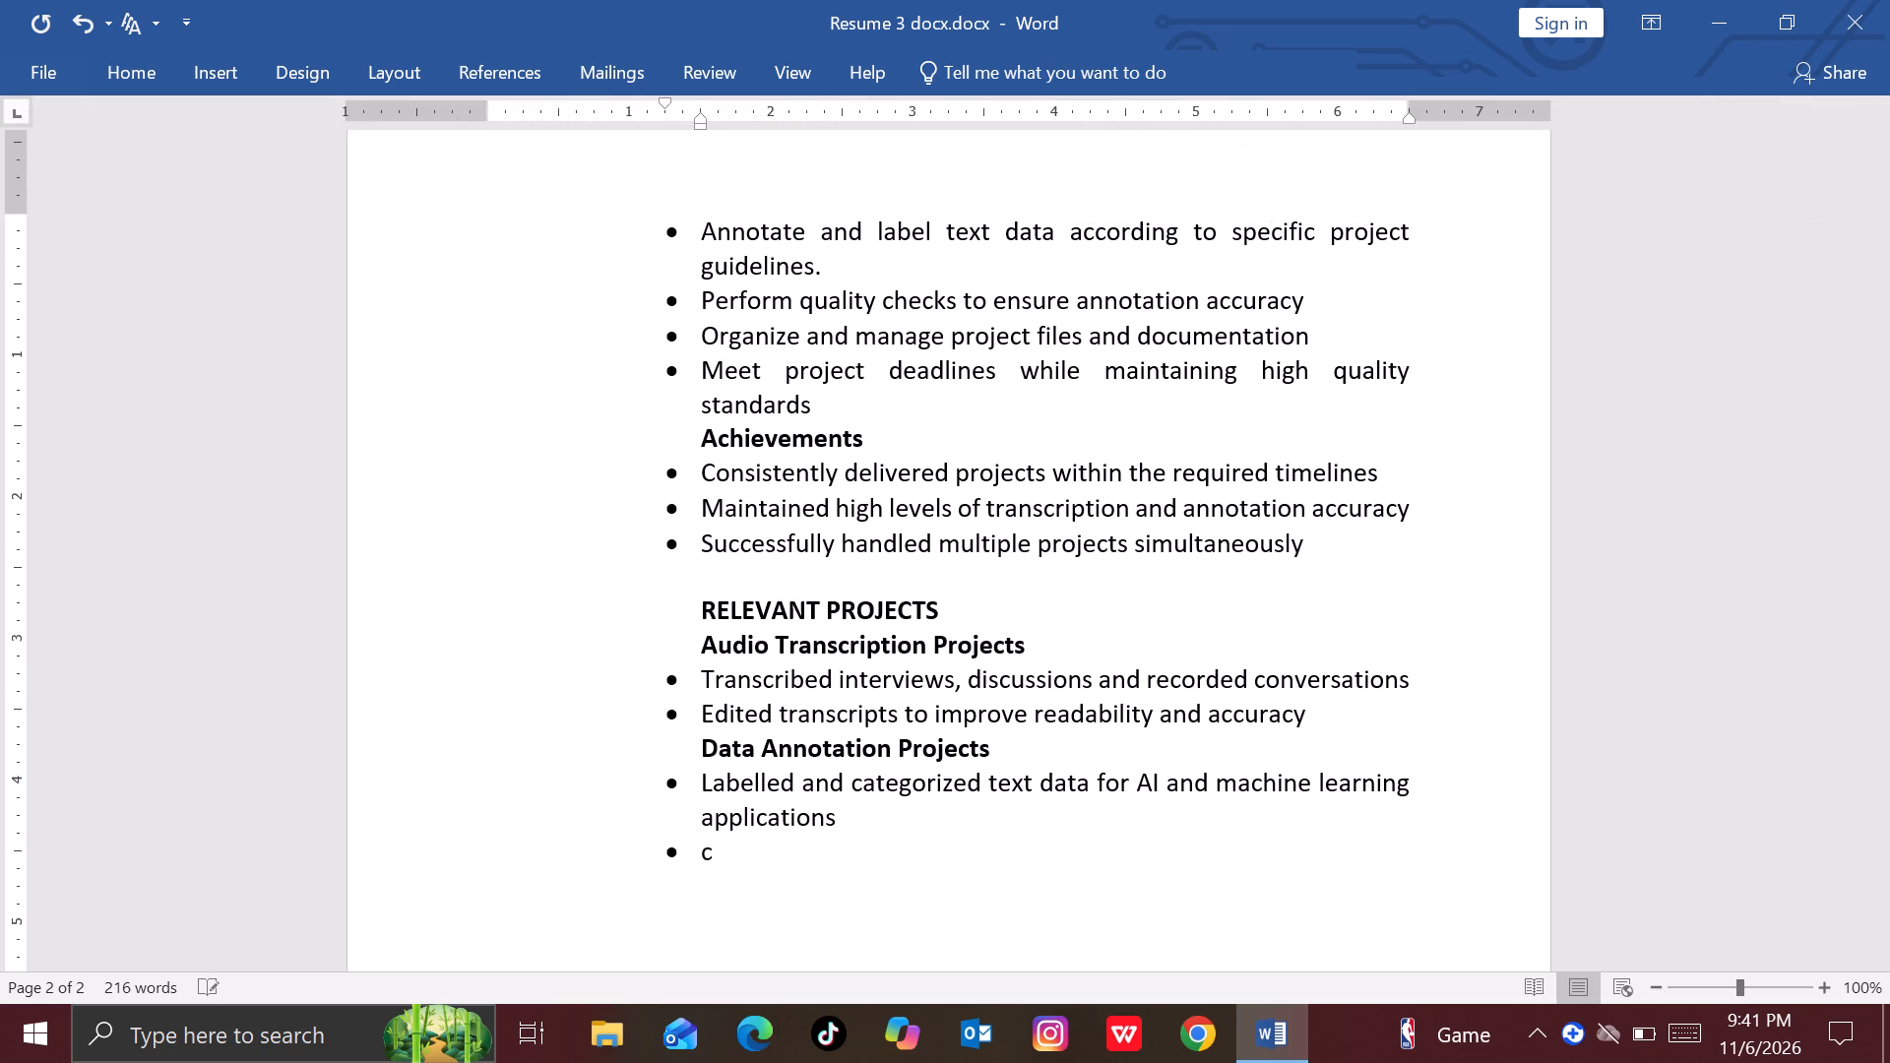
pyautogui.press('c')
pyautogui.write('onducte')
pyautogui.press('d')
pyautogui.press('space')
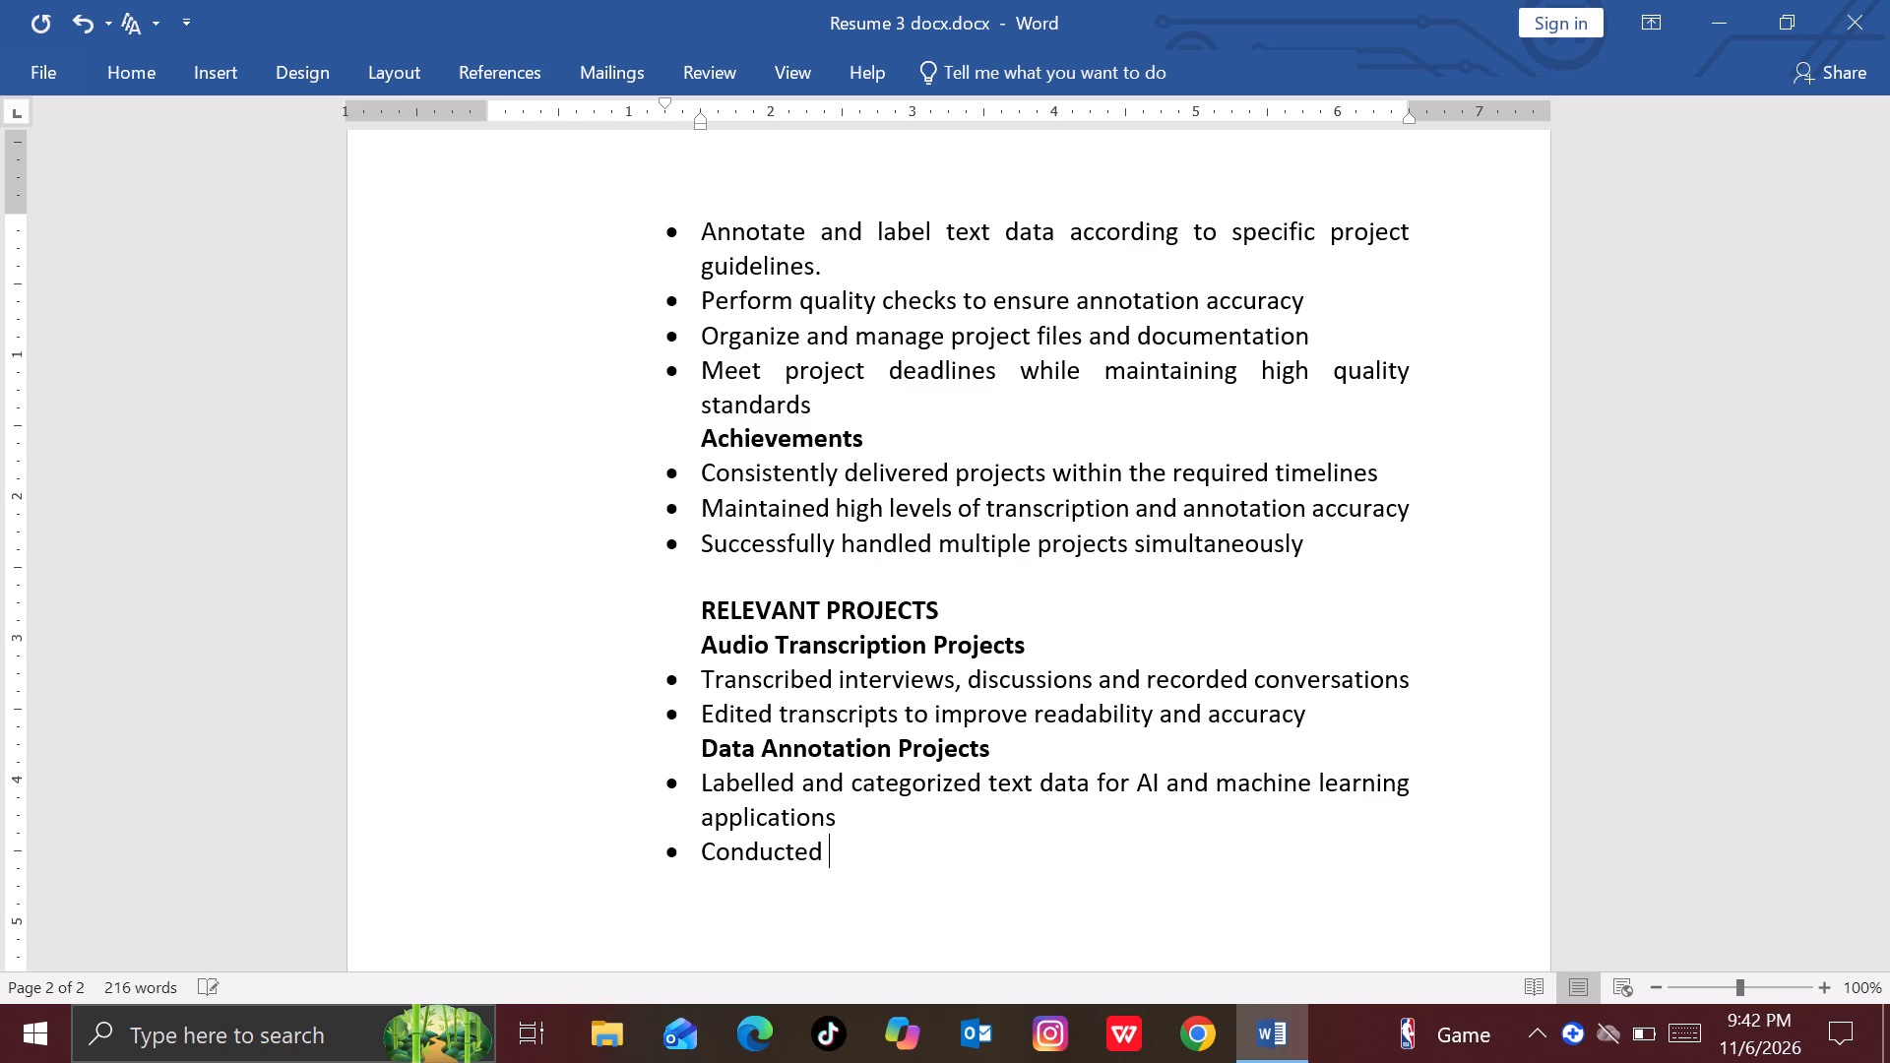
pyautogui.write('qua')
pyautogui.press('l')
pyautogui.write('ity')
pyautogui.press('space')
pyautogui.write('assurance')
pyautogui.press('space')
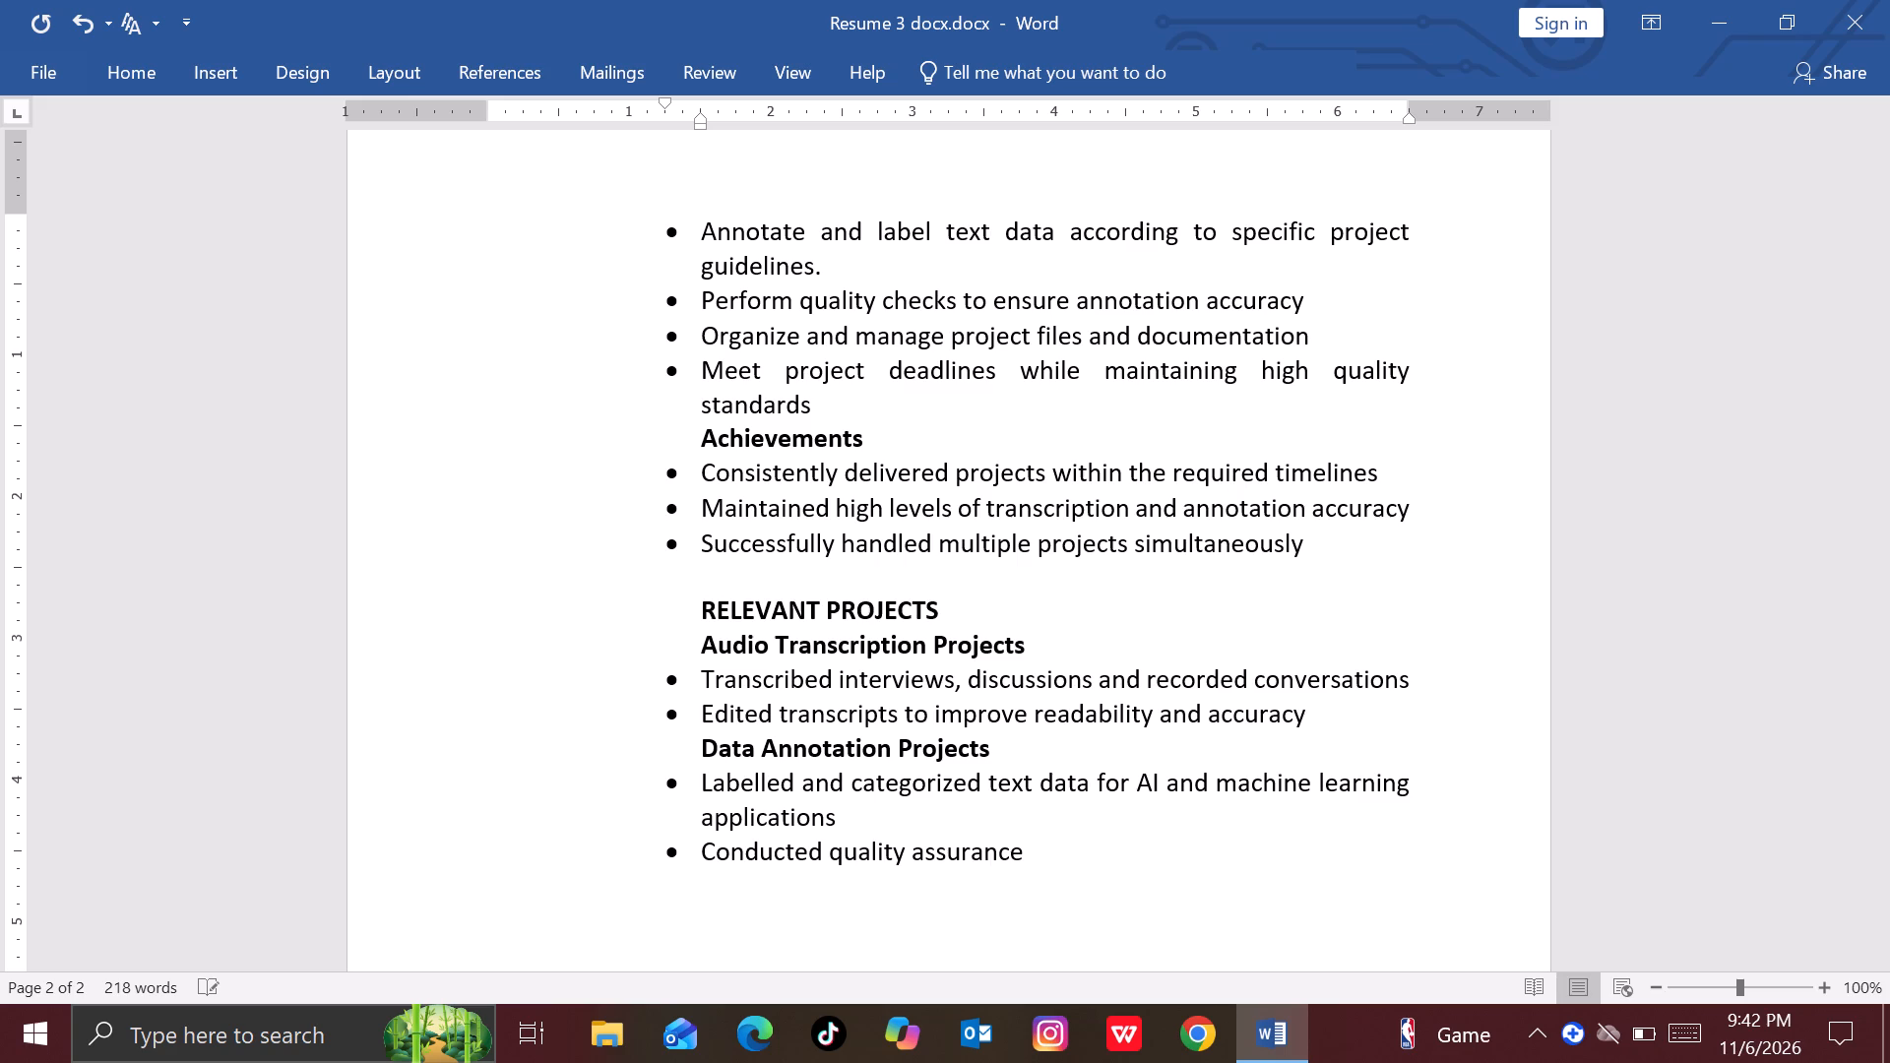
pyautogui.write('review')
pyautogui.write('s to verify annotatio')
pyautogui.write('n cons')
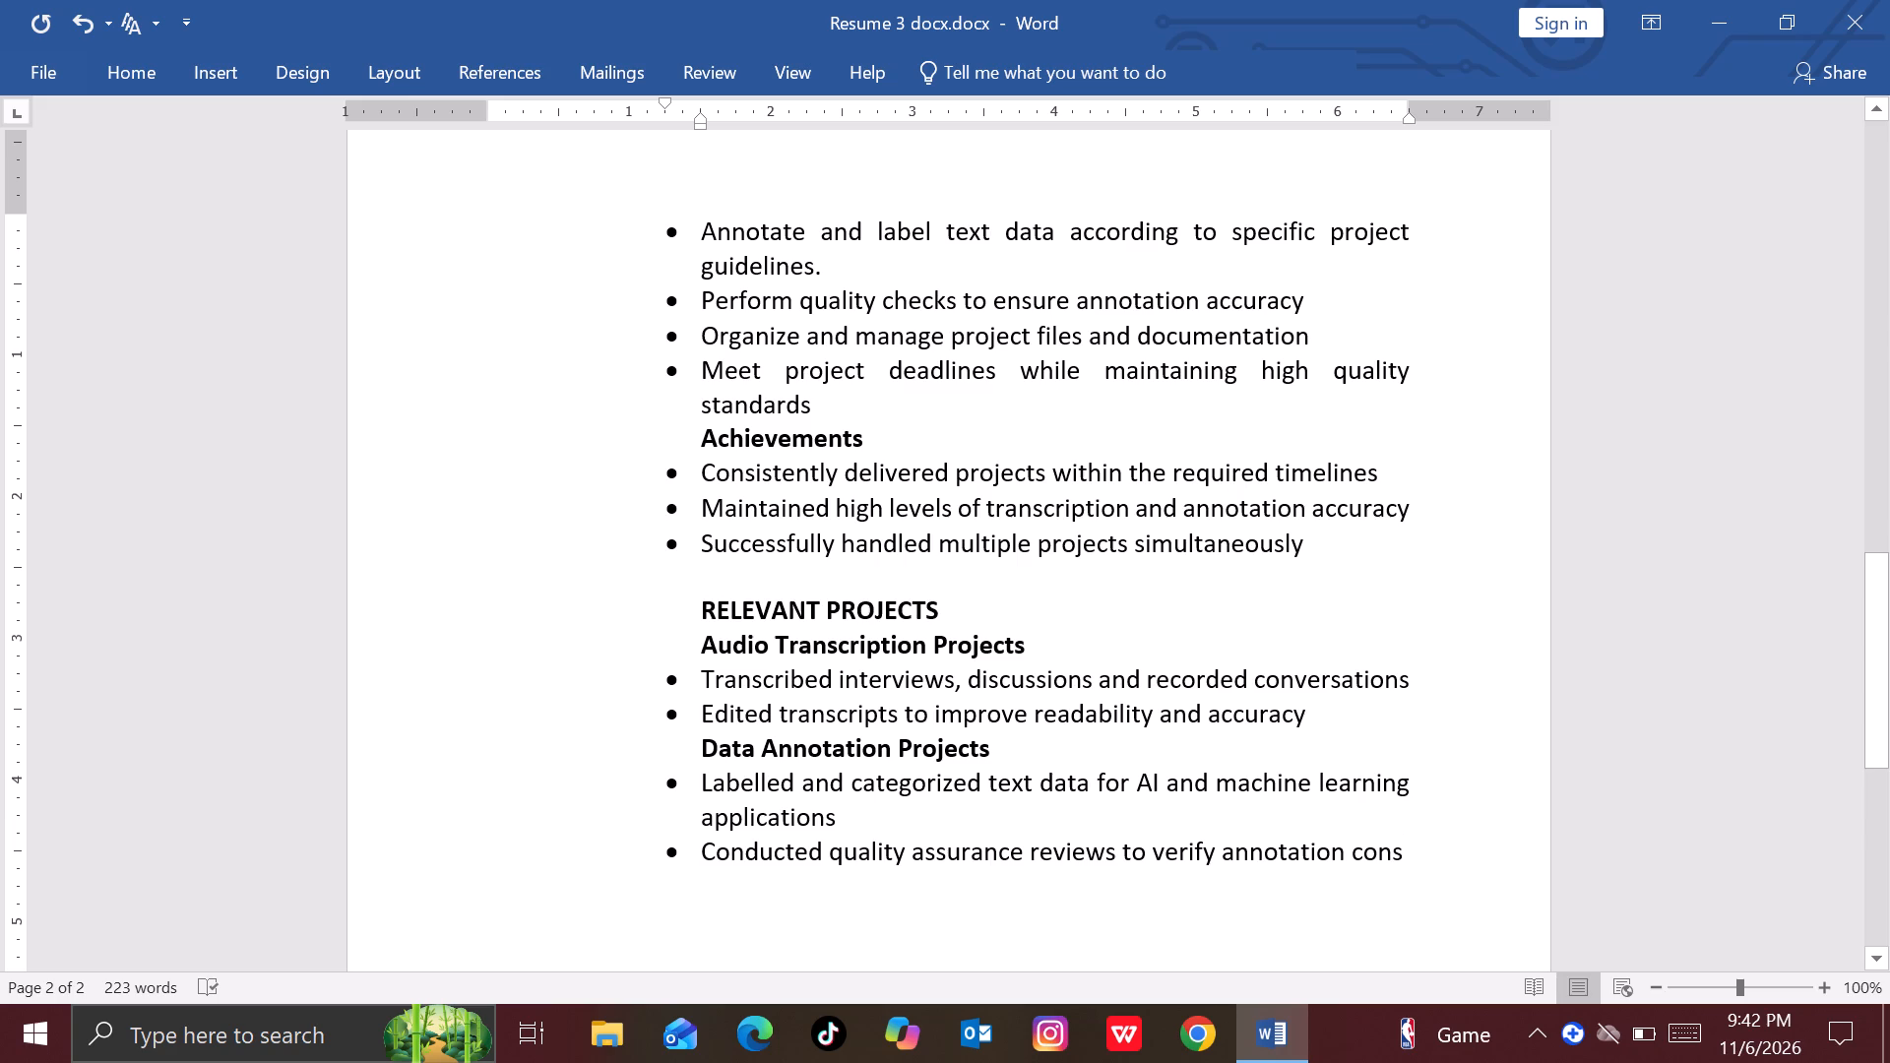
pyautogui.press('i')
pyautogui.write('ste')
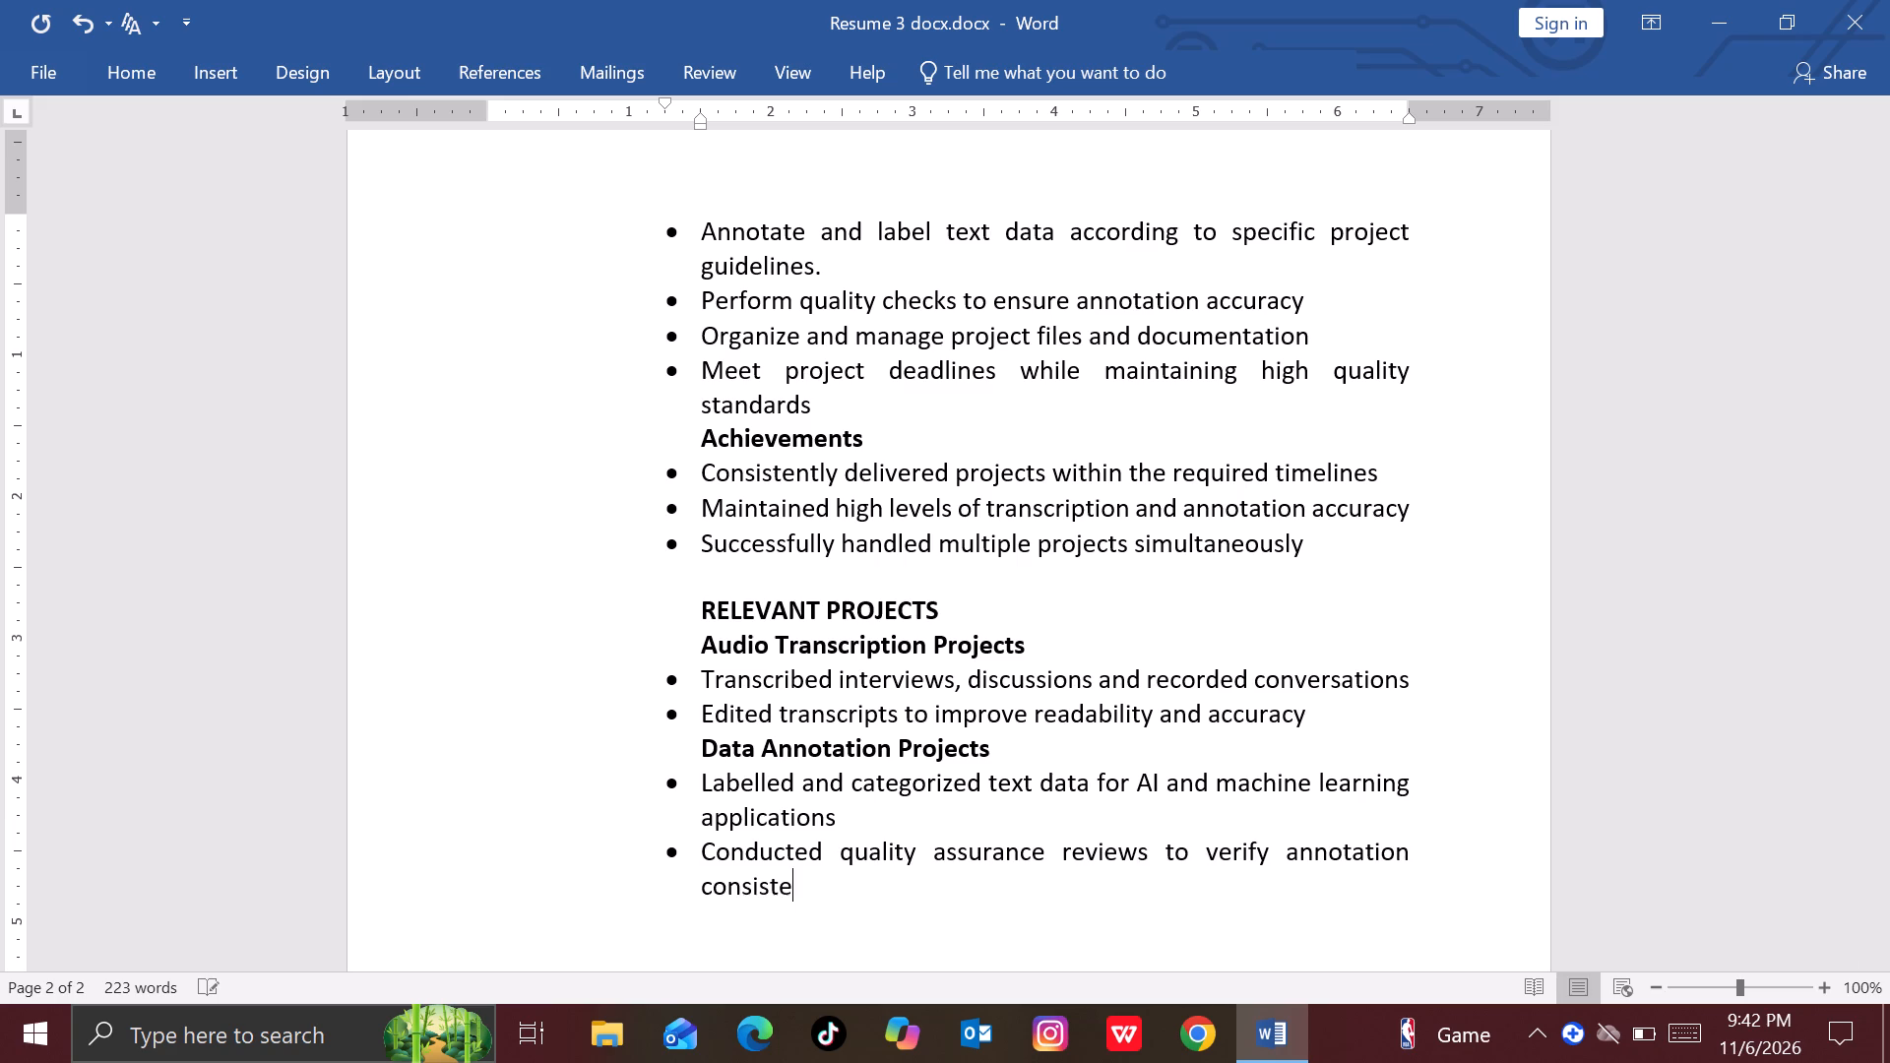
pyautogui.write('ncy')
pyautogui.press('.')
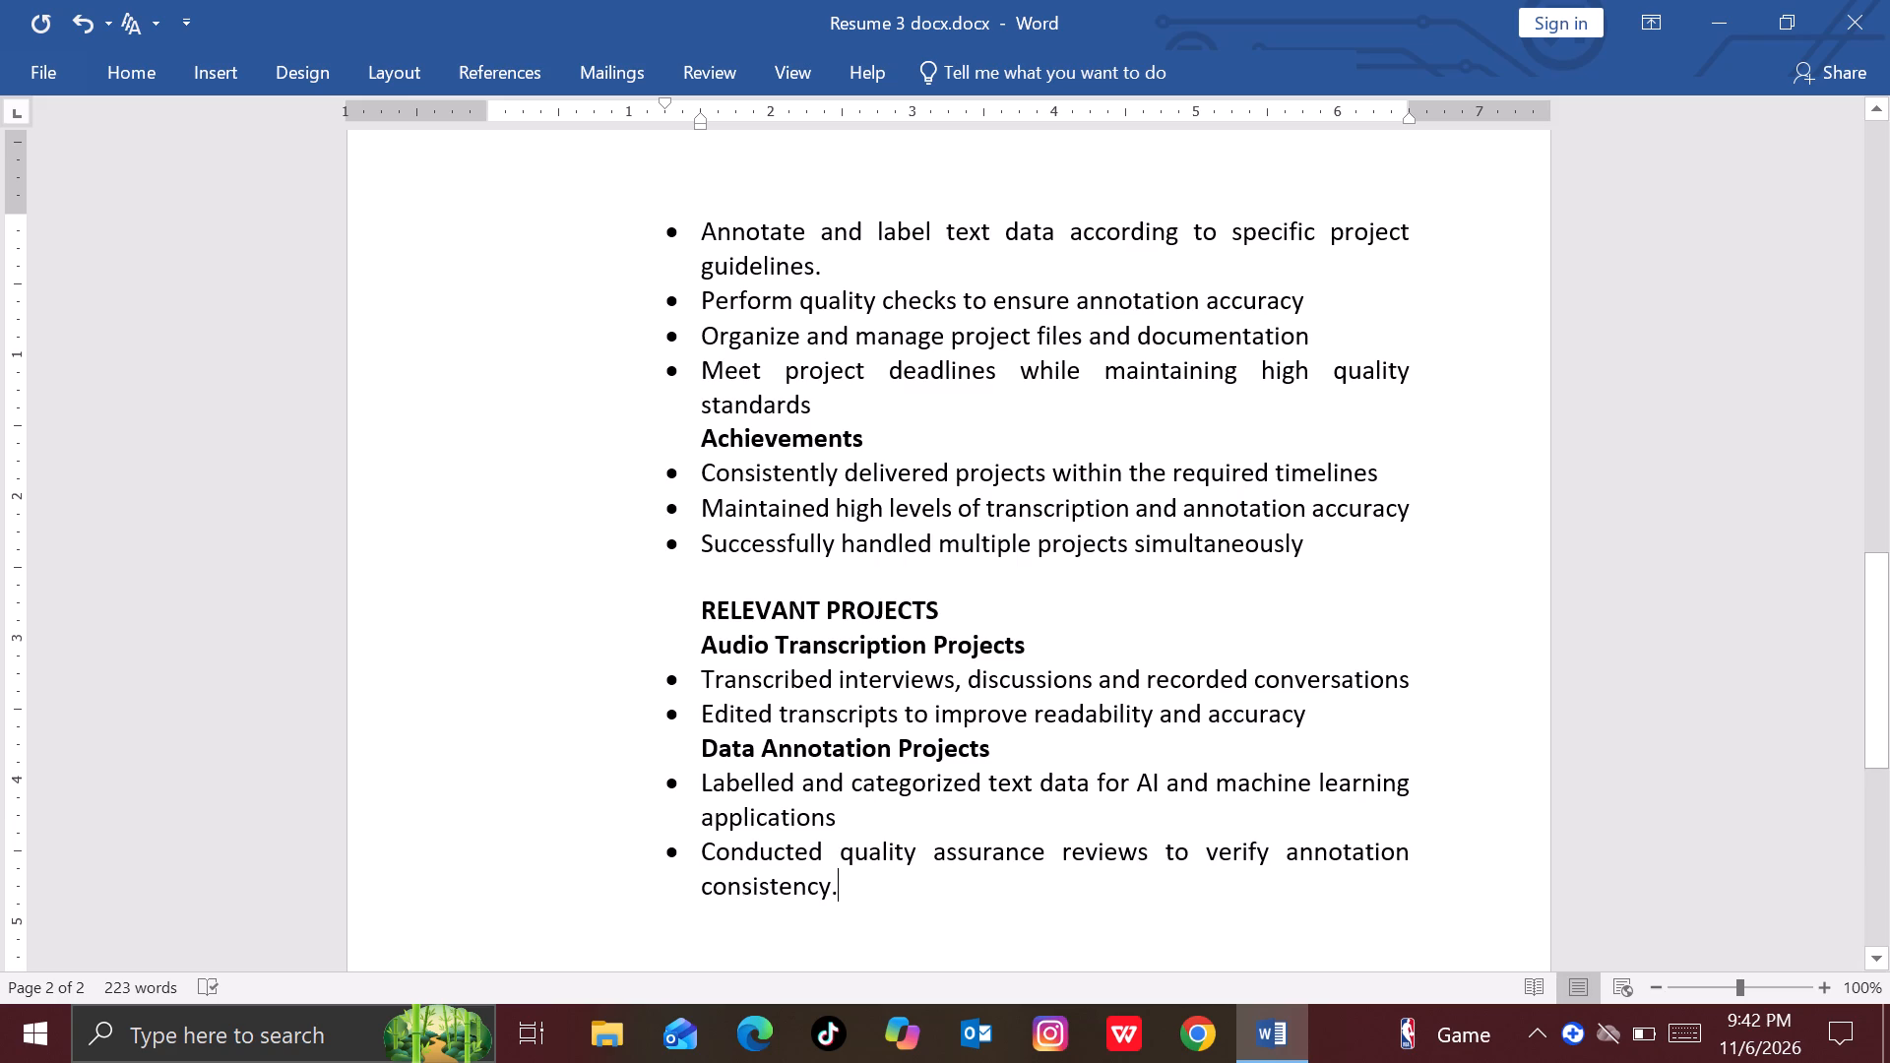
pyautogui.press('BackSpace')
pyautogui.press('.')
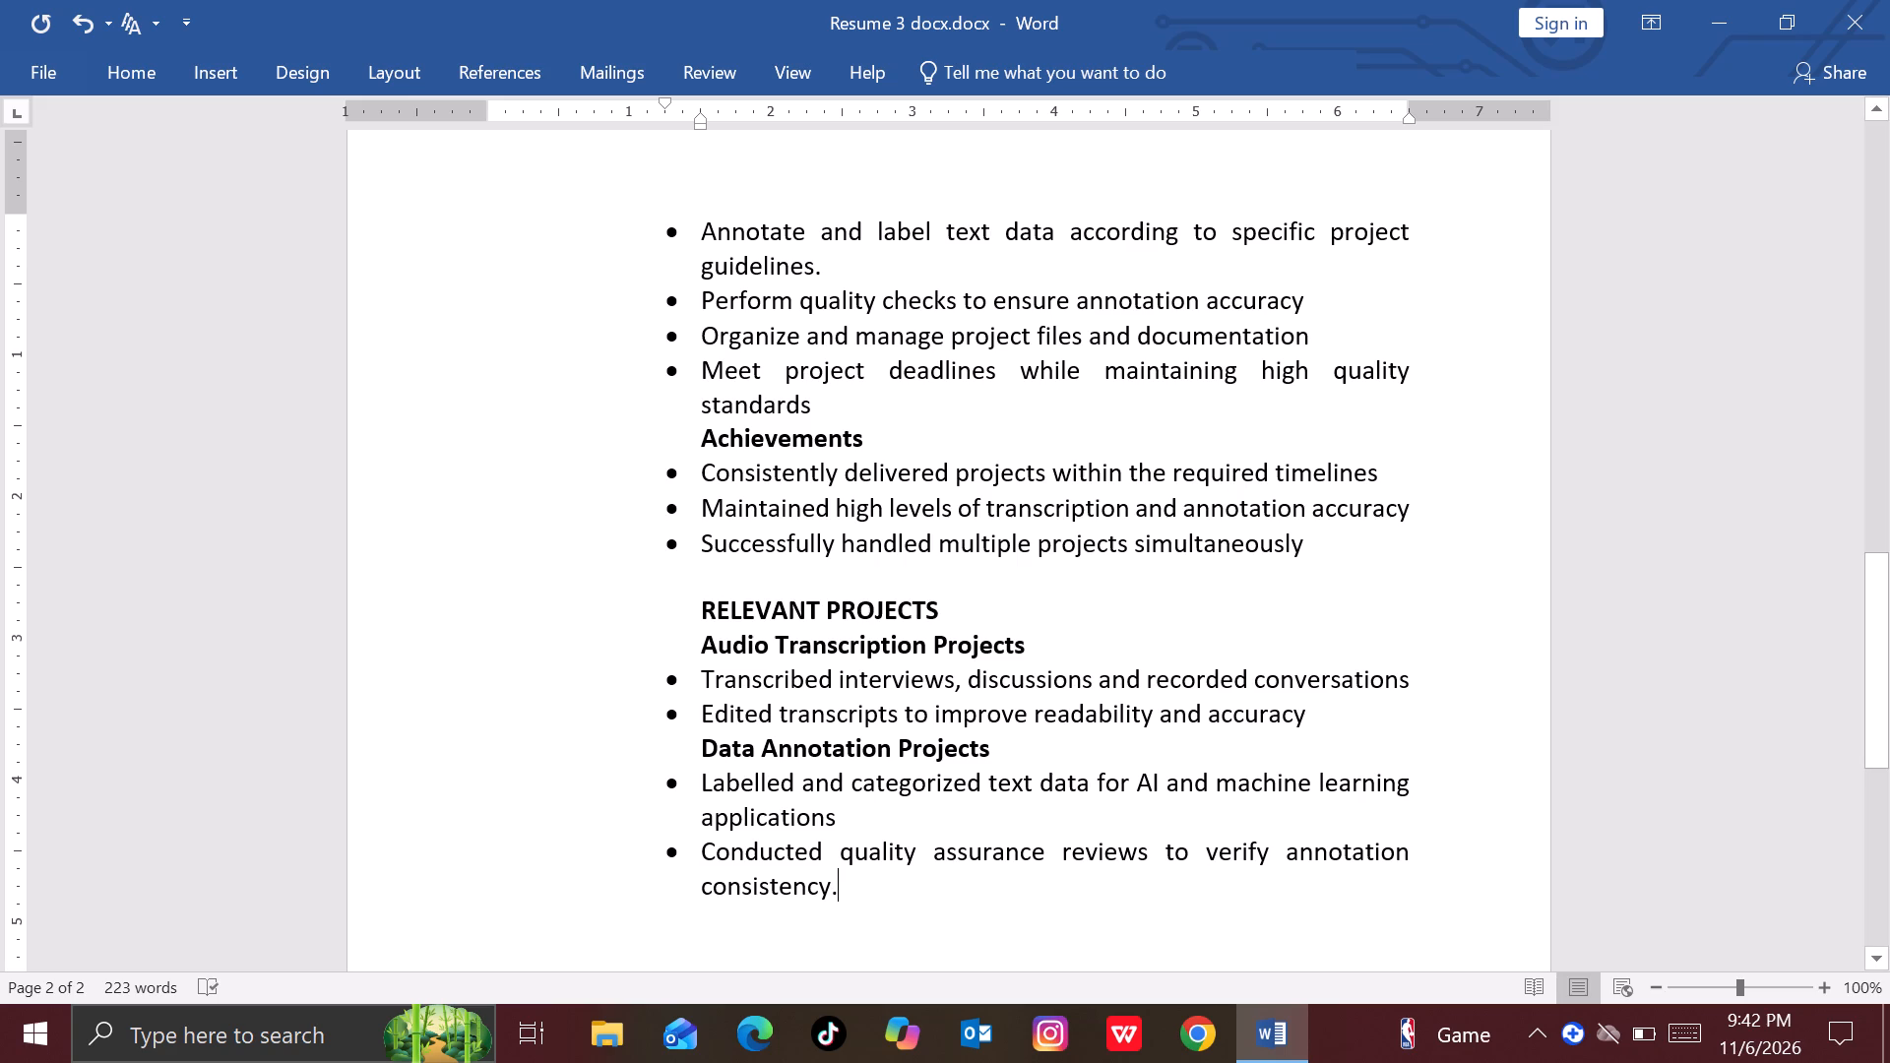
# Add closing periods to the bullets ending "machine learning applications", "readability and accuracy" and "multiple projects simultaneously".
pyautogui.click(850, 824)
pyautogui.press('.')
pyautogui.click(1311, 722)
pyautogui.press('.')
pyautogui.click(1335, 544)
pyautogui.press('.')
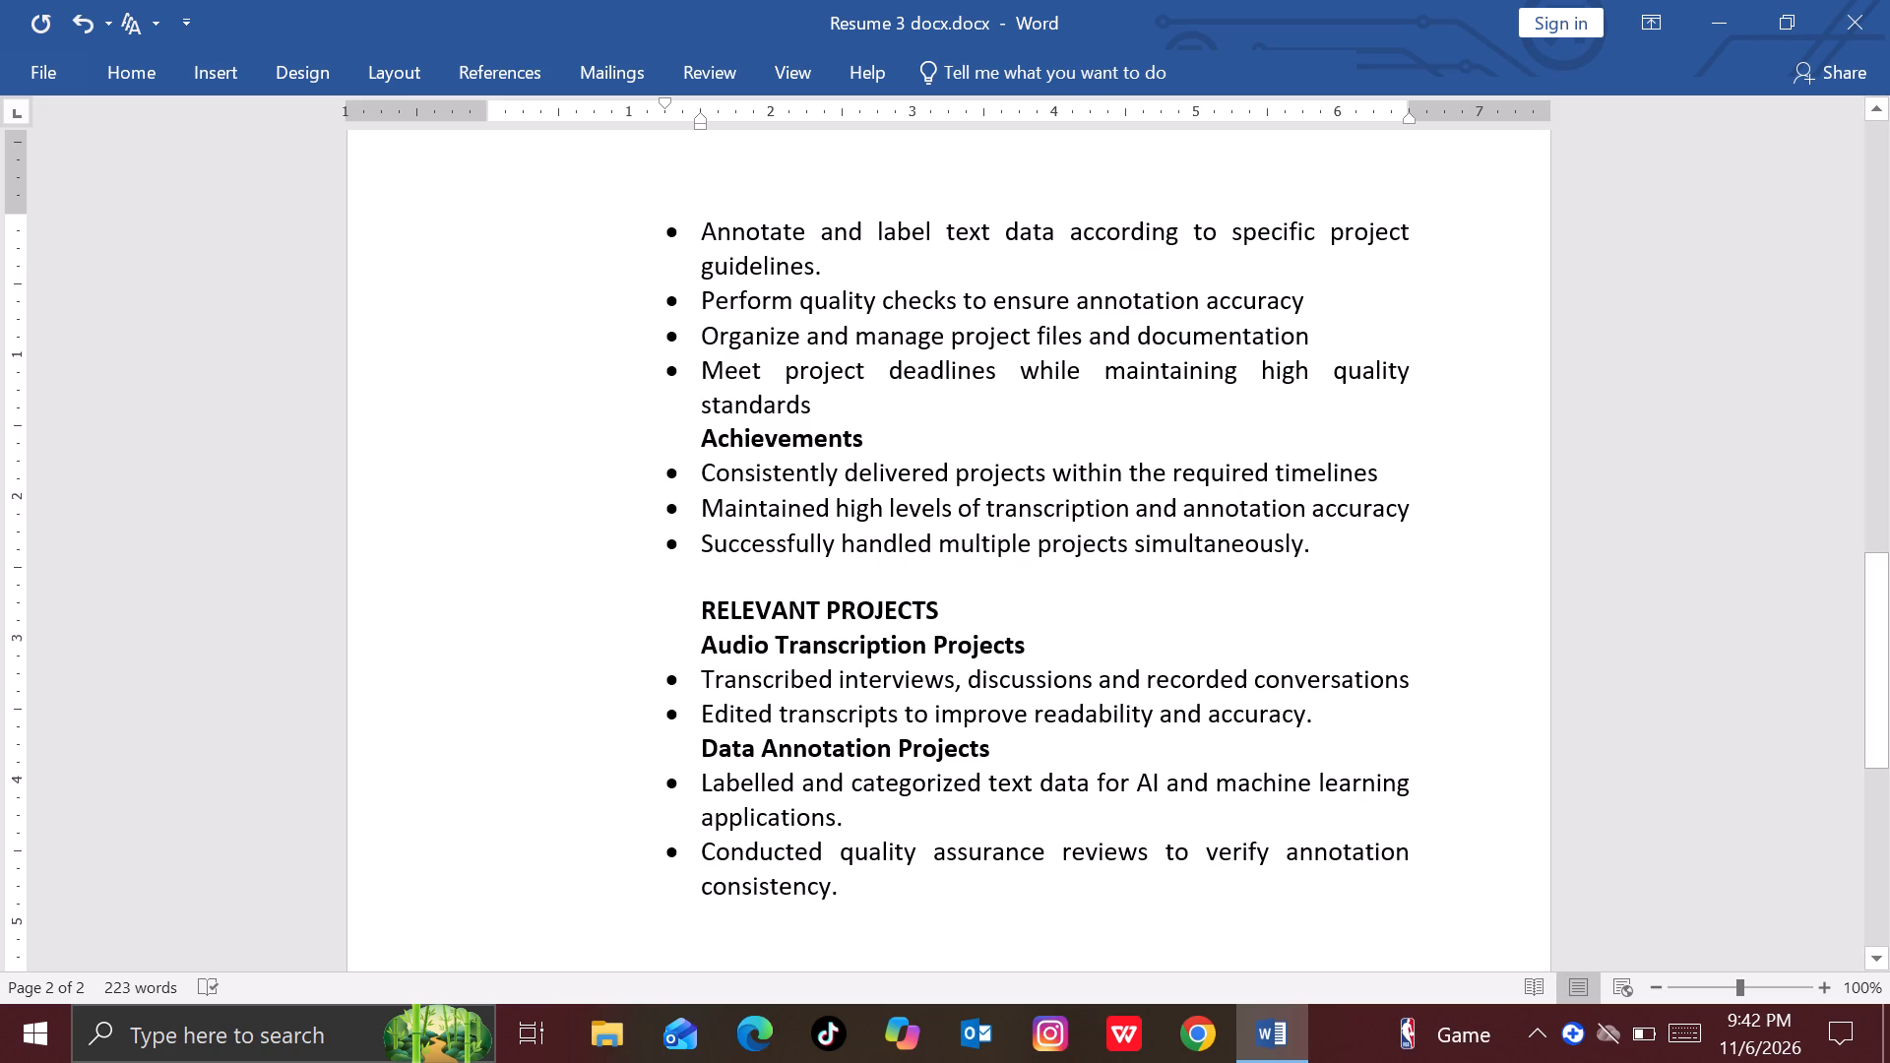
# Add the bold, unbulleted subheading "Document Editing Projects" on a new line below the Data Annotation Projects bullets.
pyautogui.click(848, 913)
pyautogui.click(837, 891)
pyautogui.press('Return')
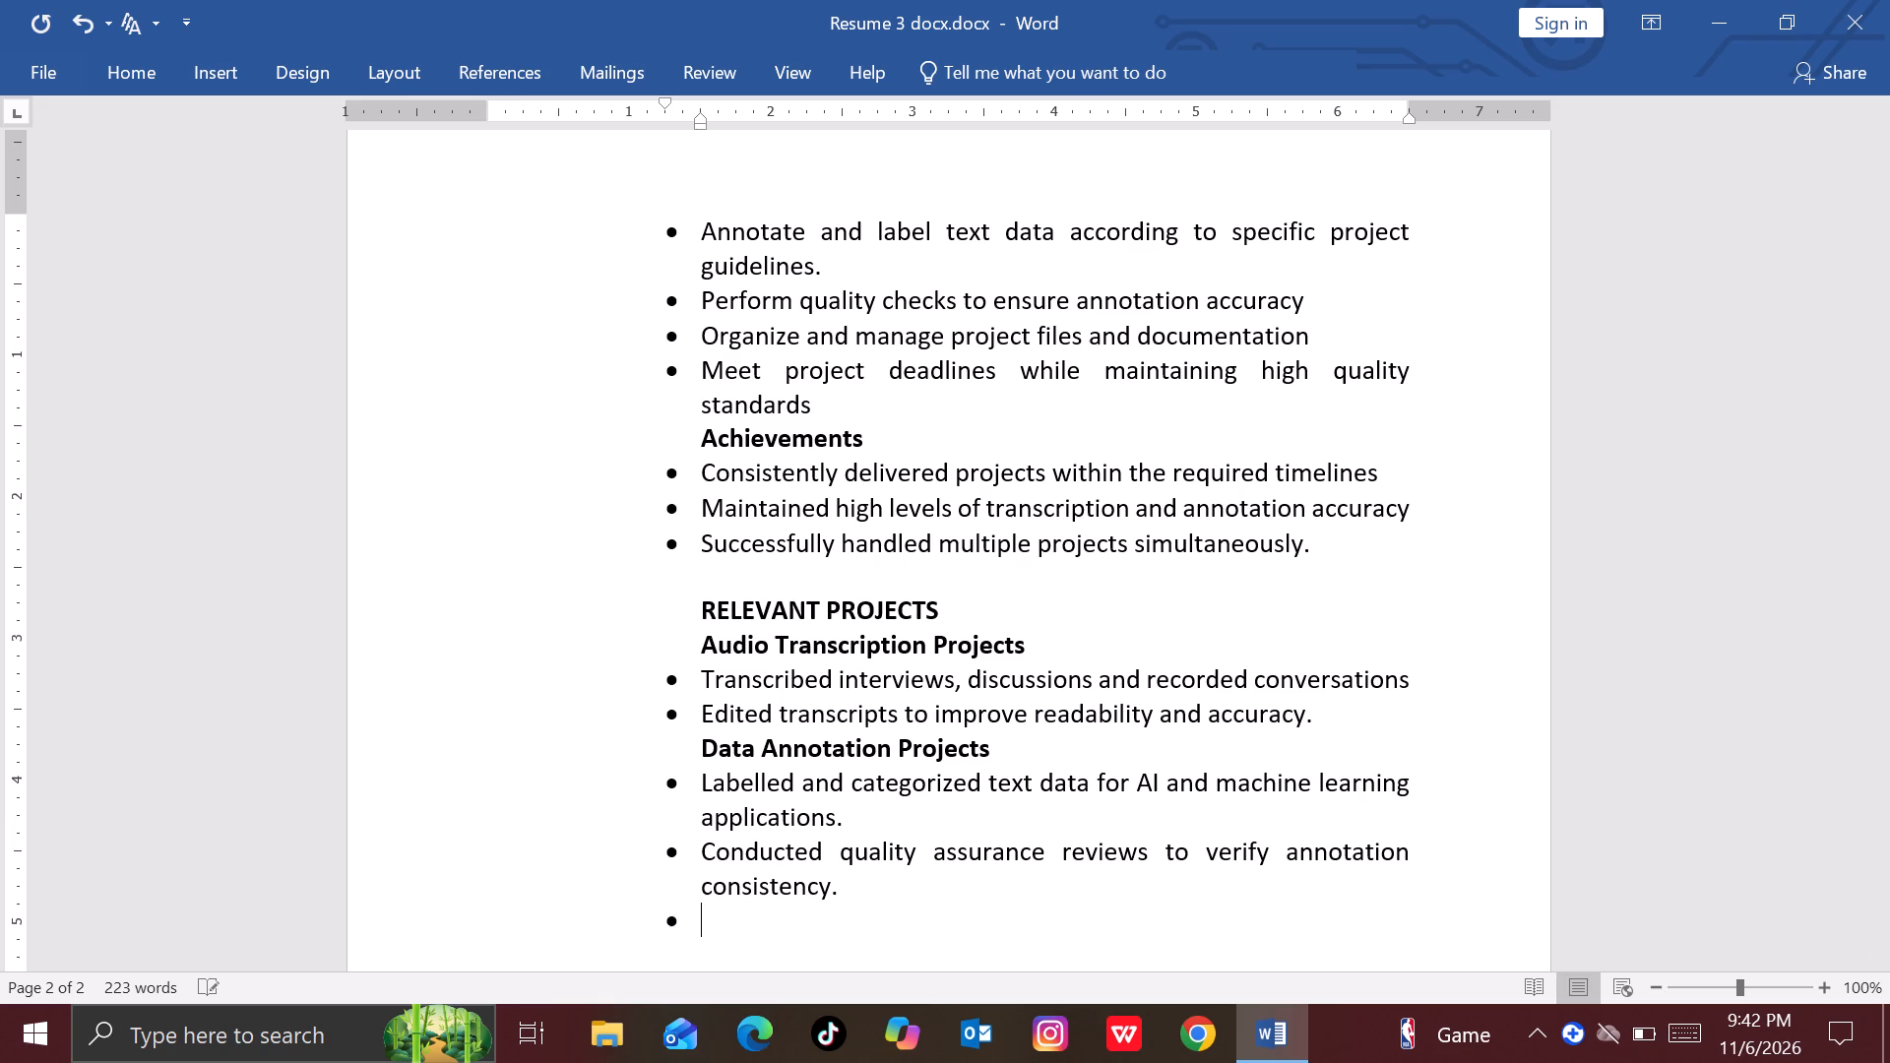
pyautogui.press('BackSpace')
pyautogui.press('d')
pyautogui.write('oc')
pyautogui.write('umen')
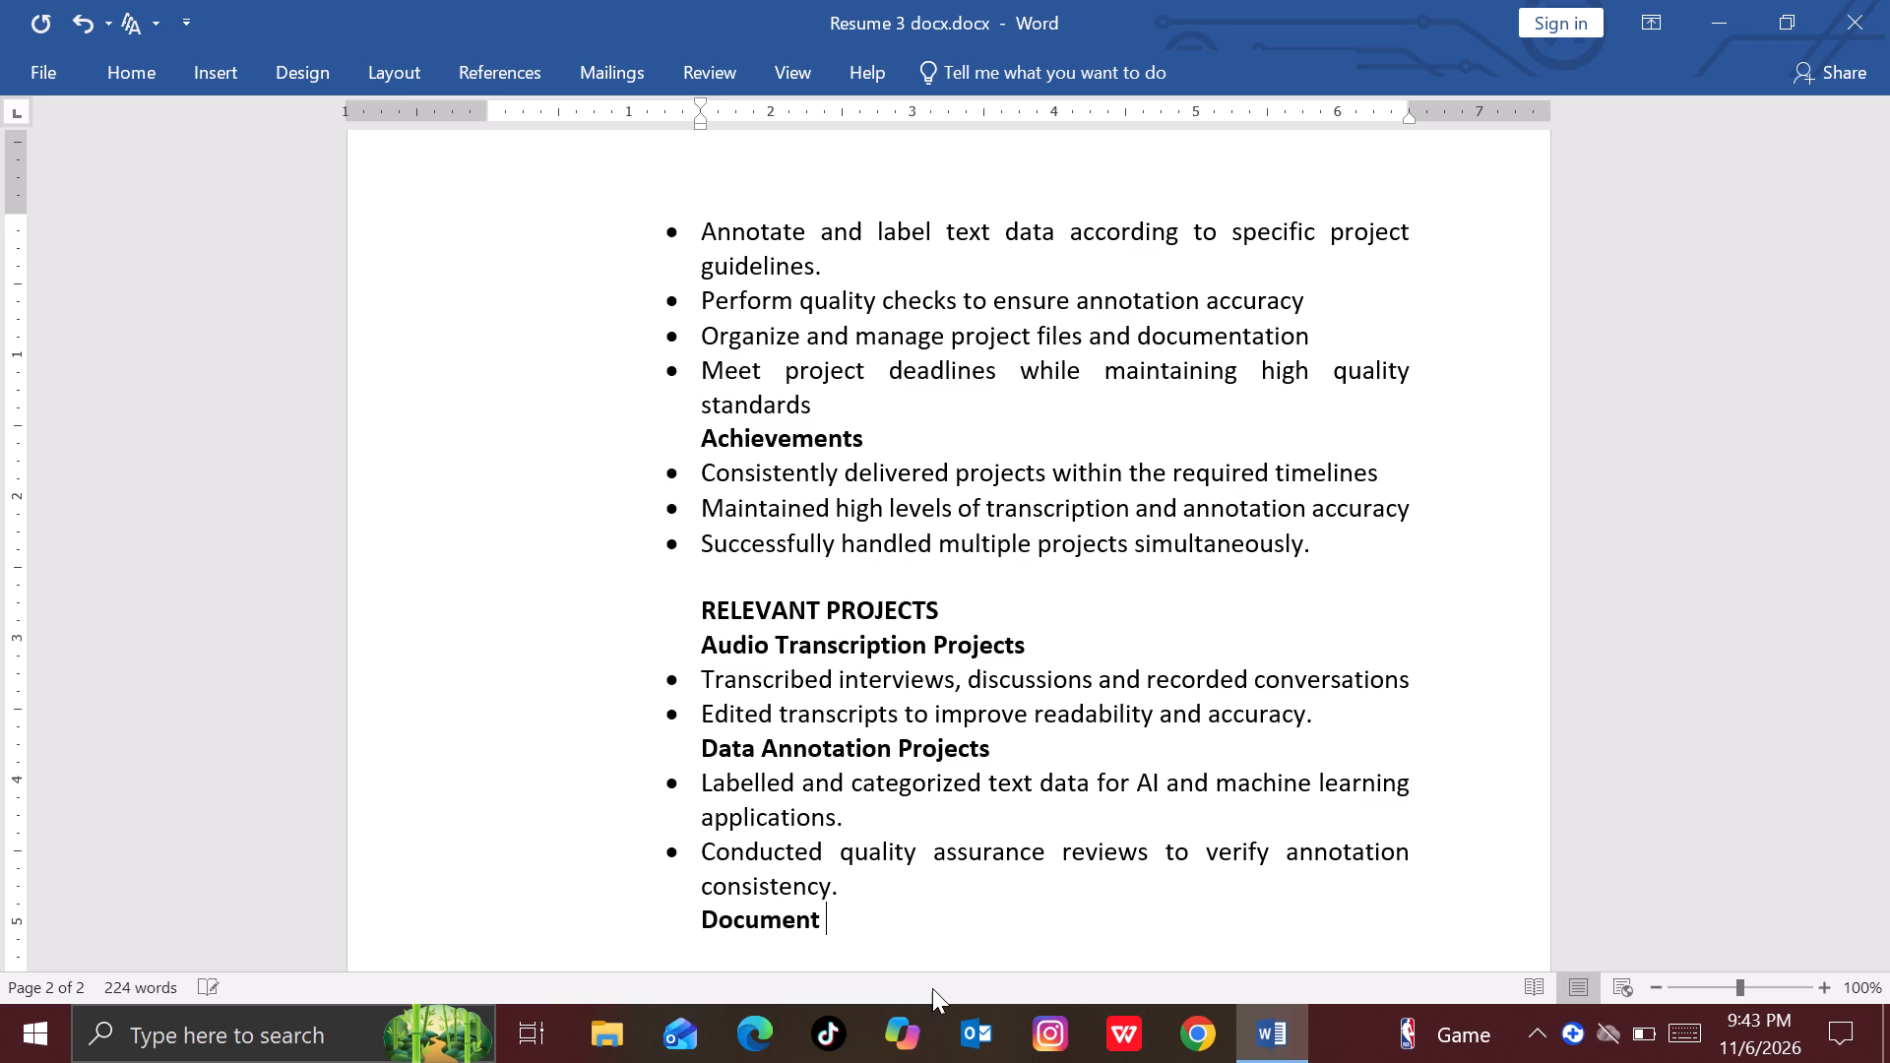
pyautogui.press('e')
pyautogui.write('diting')
pyautogui.press('space')
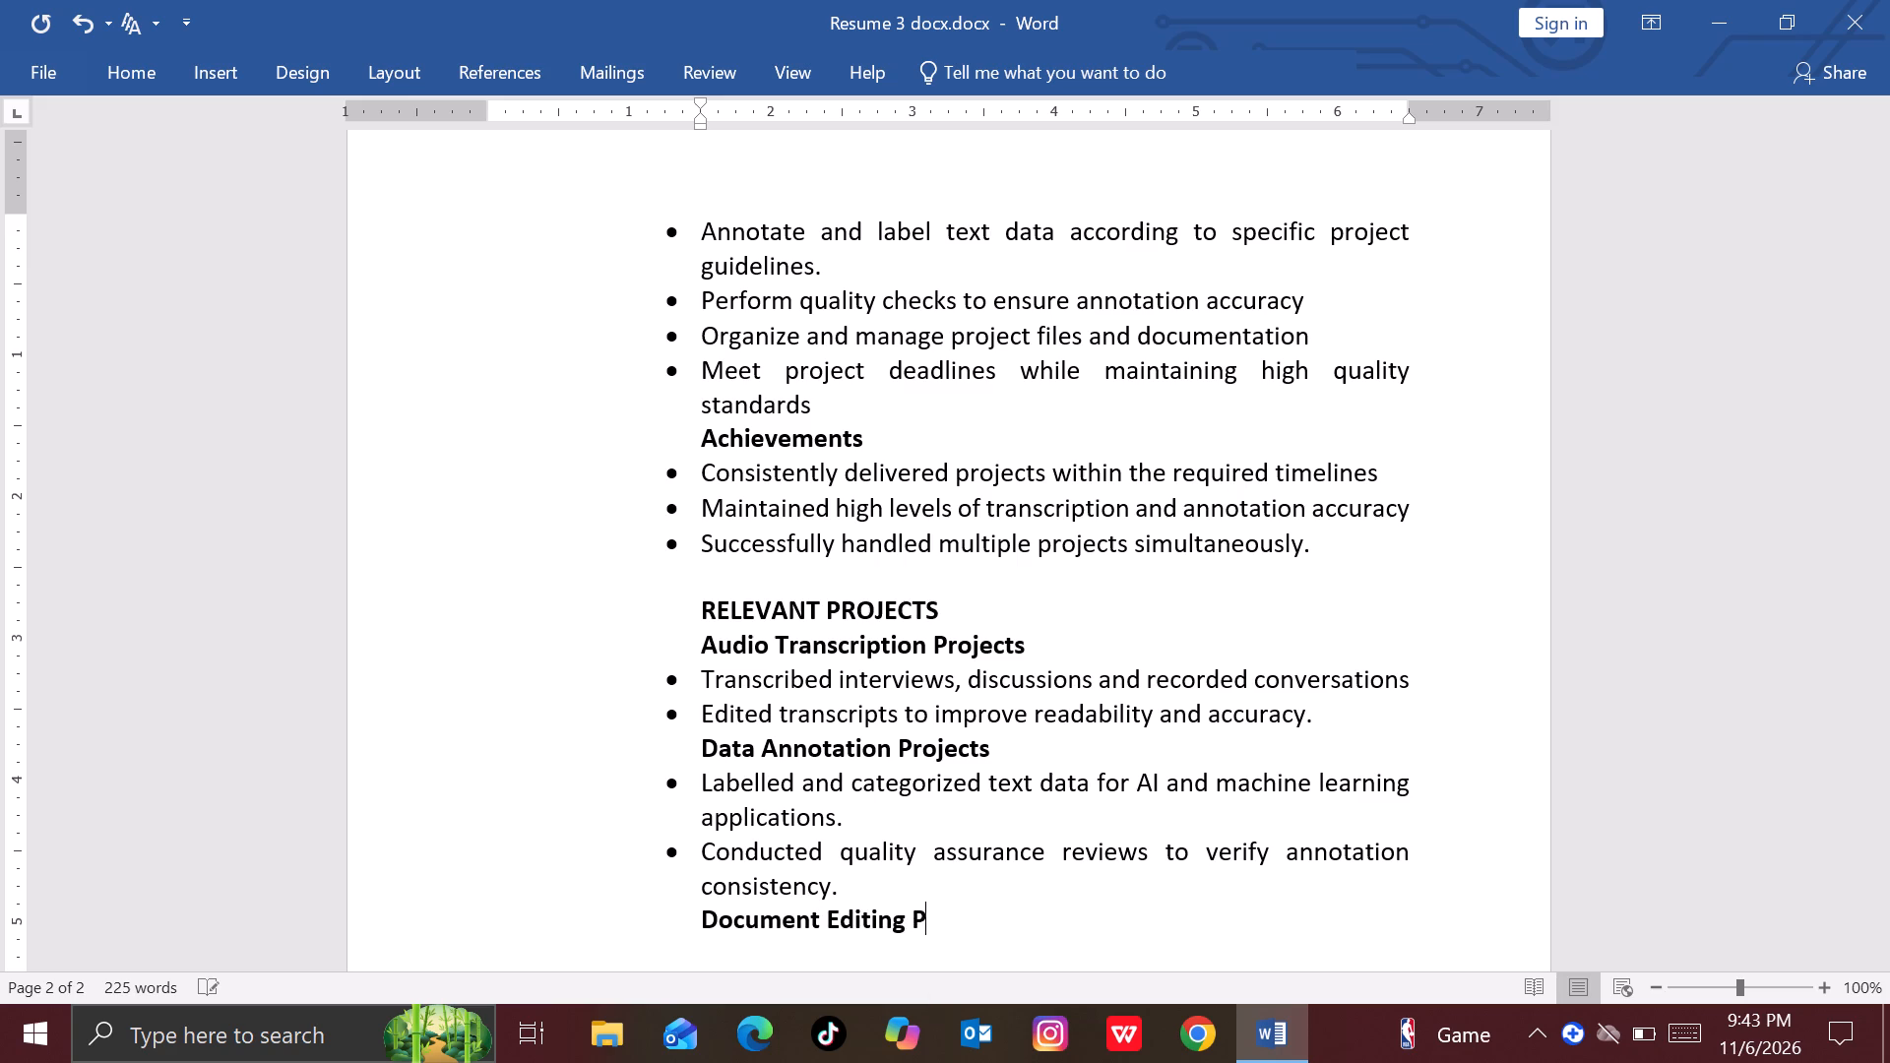
pyautogui.write('rojects')
# Start a non-bold bullet on a new line below the Document Editing Projects subheading.
pyautogui.press('Return')
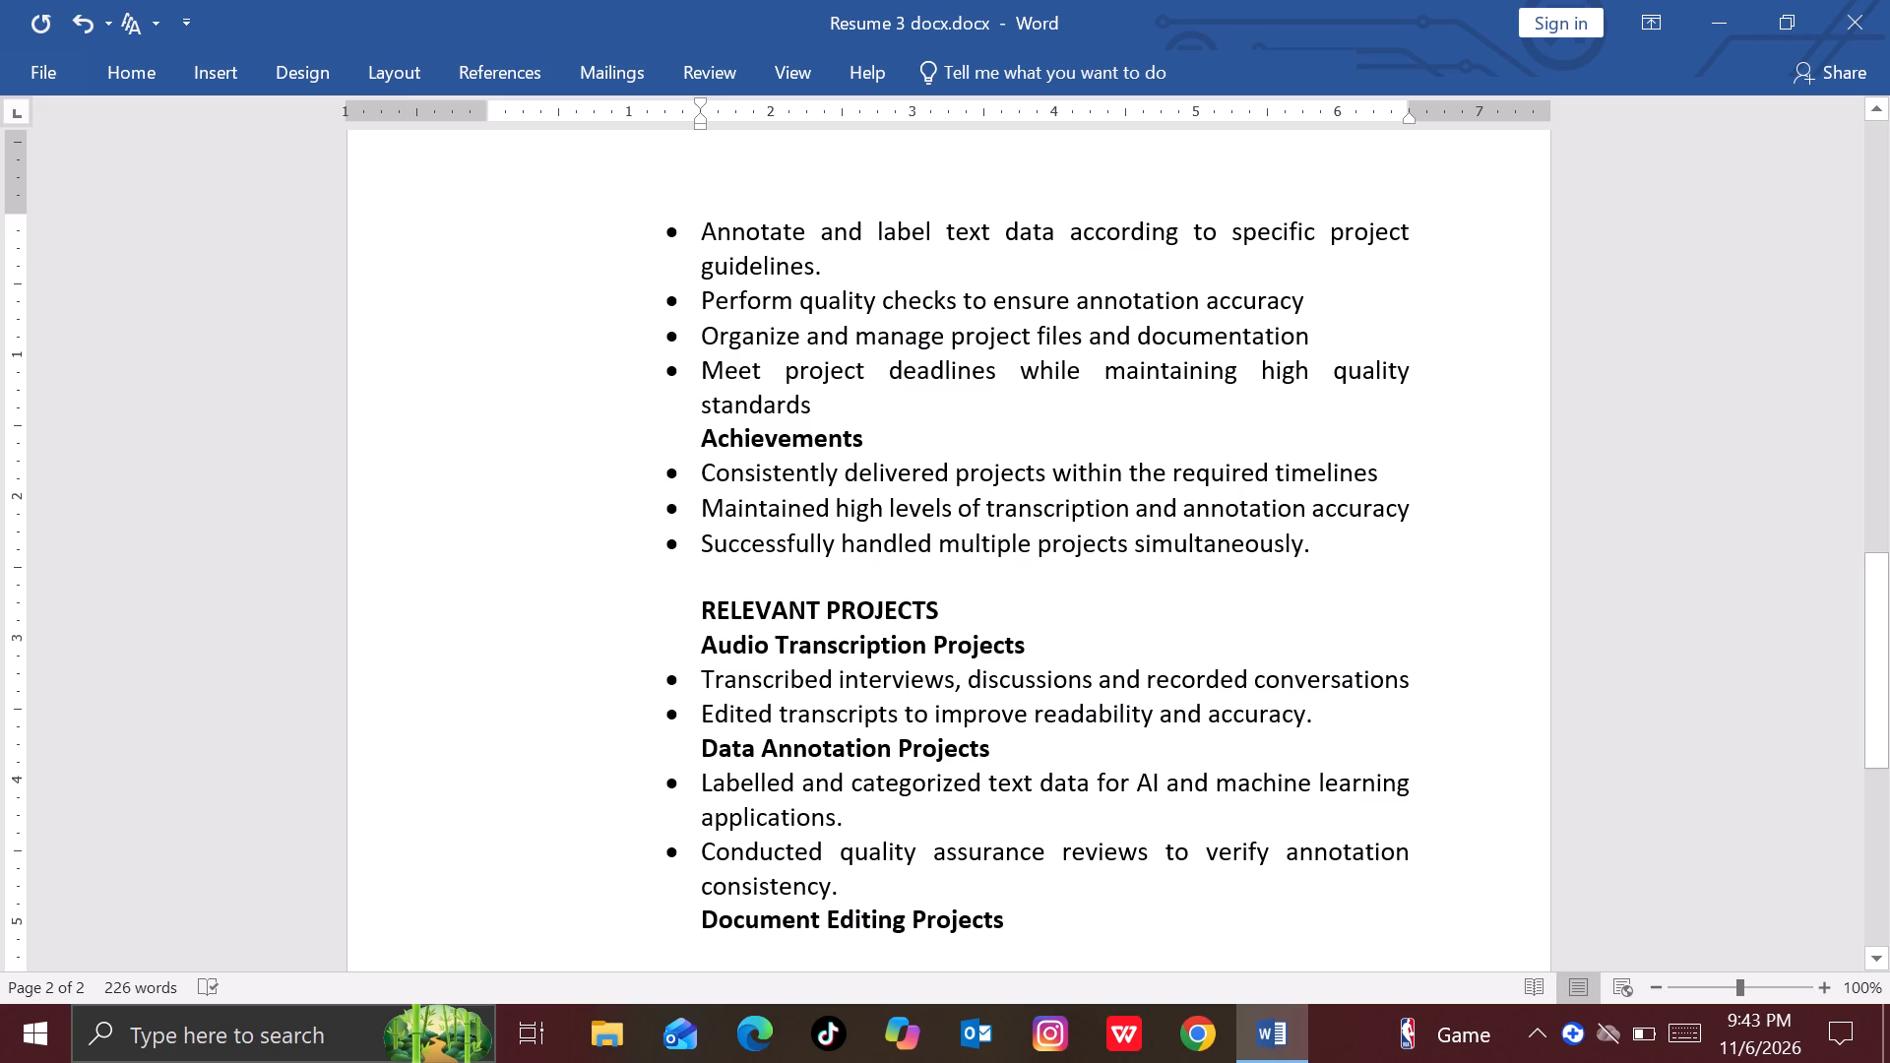
pyautogui.click(234, 72)
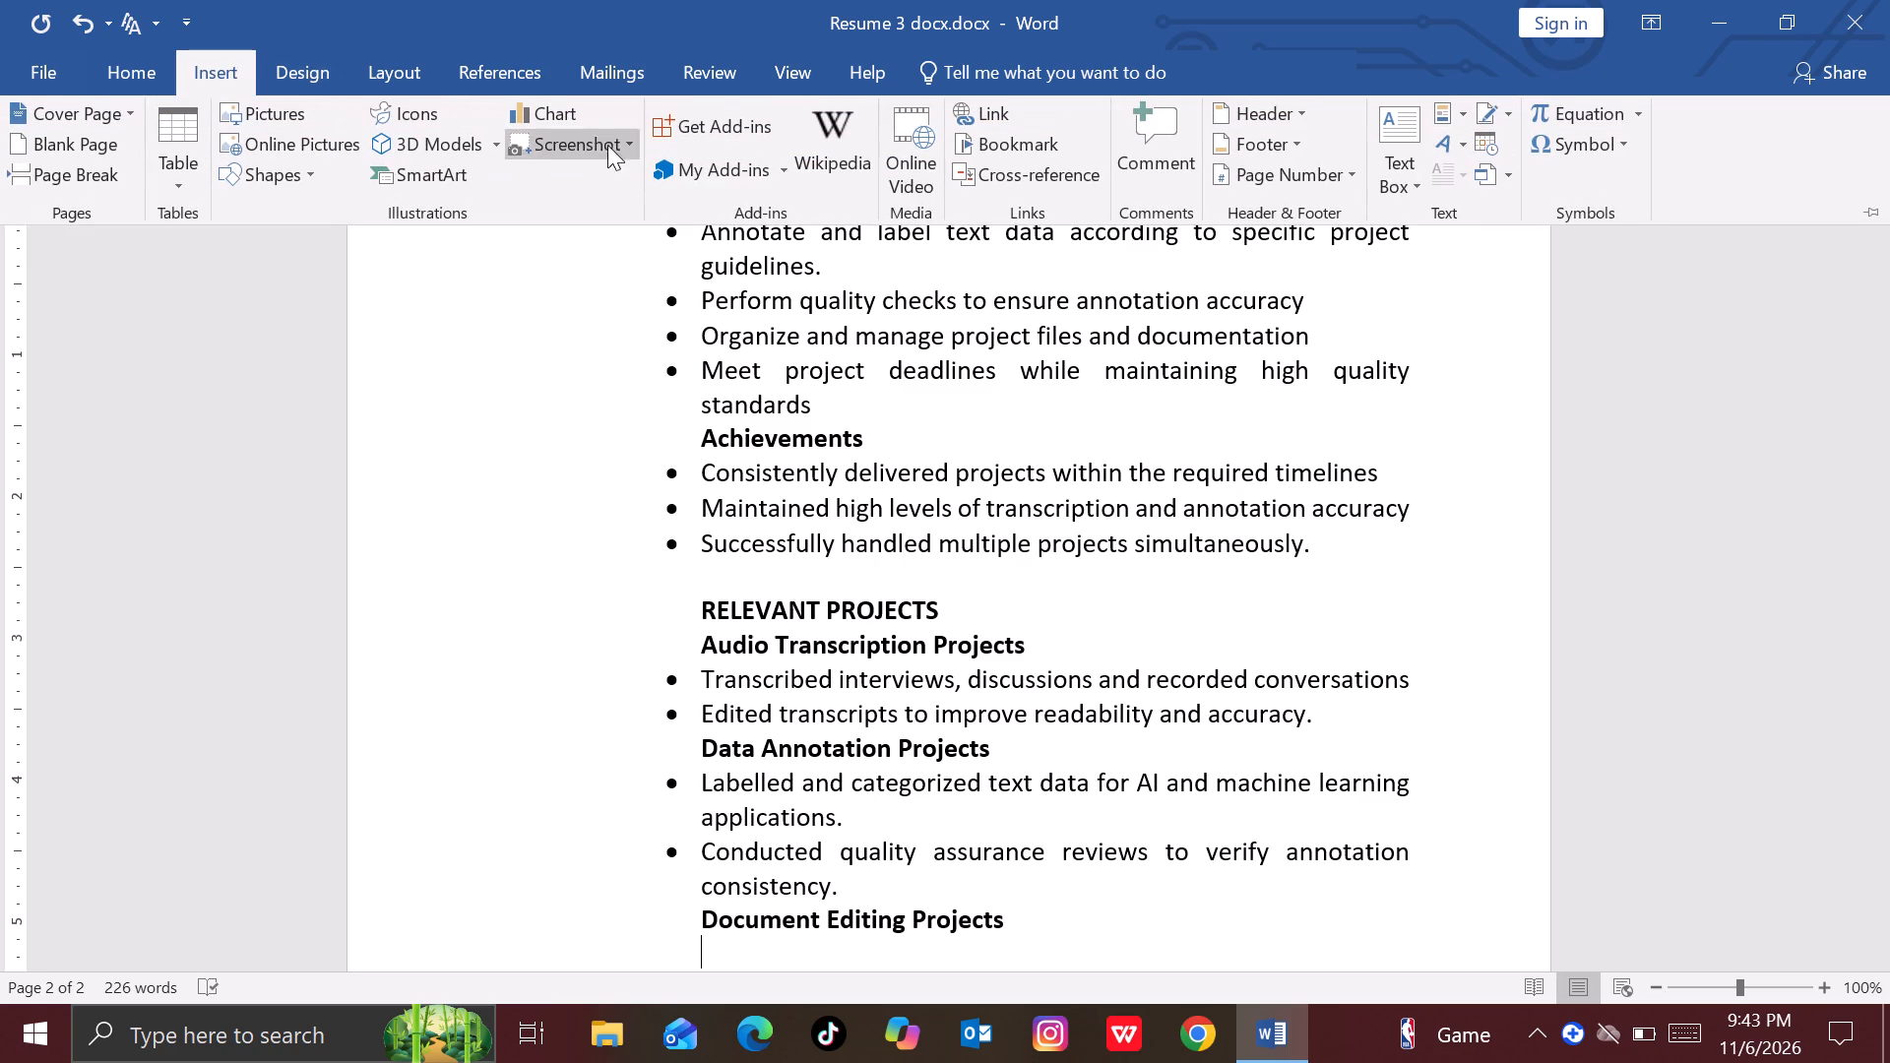
pyautogui.click(121, 68)
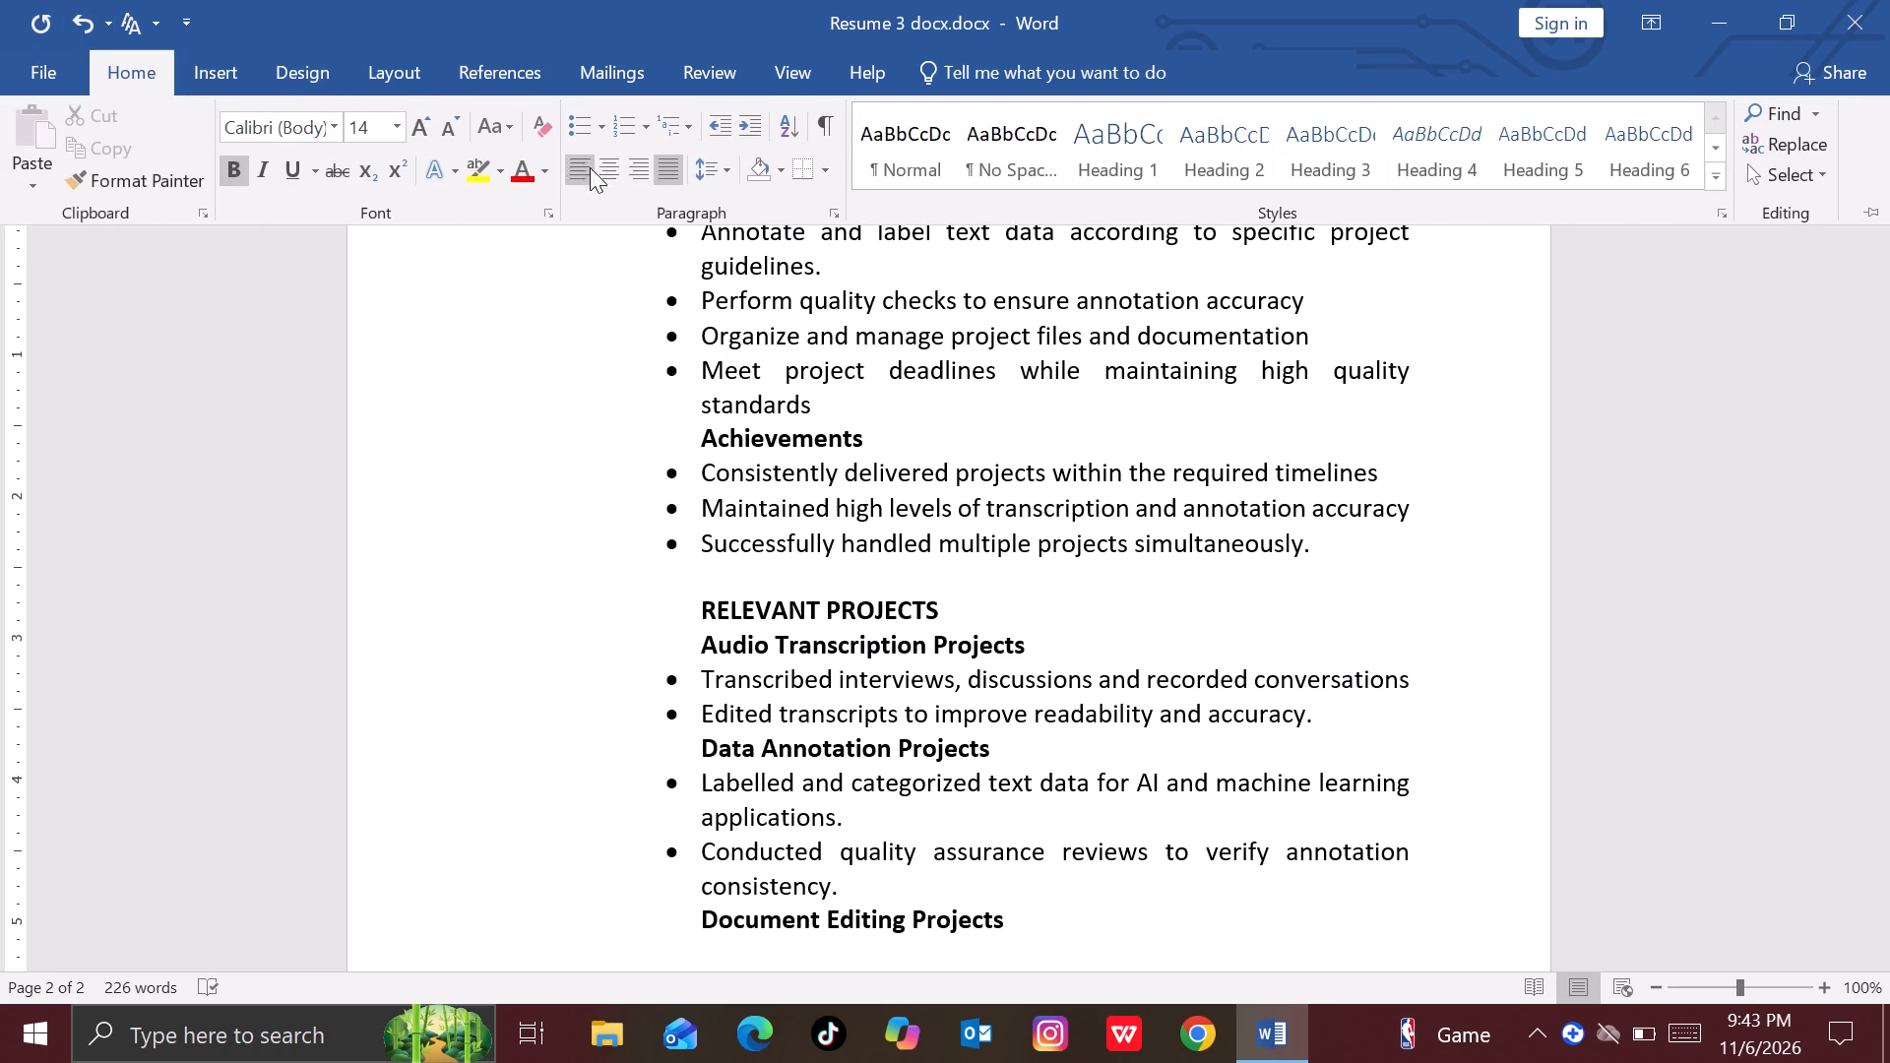
pyautogui.click(581, 117)
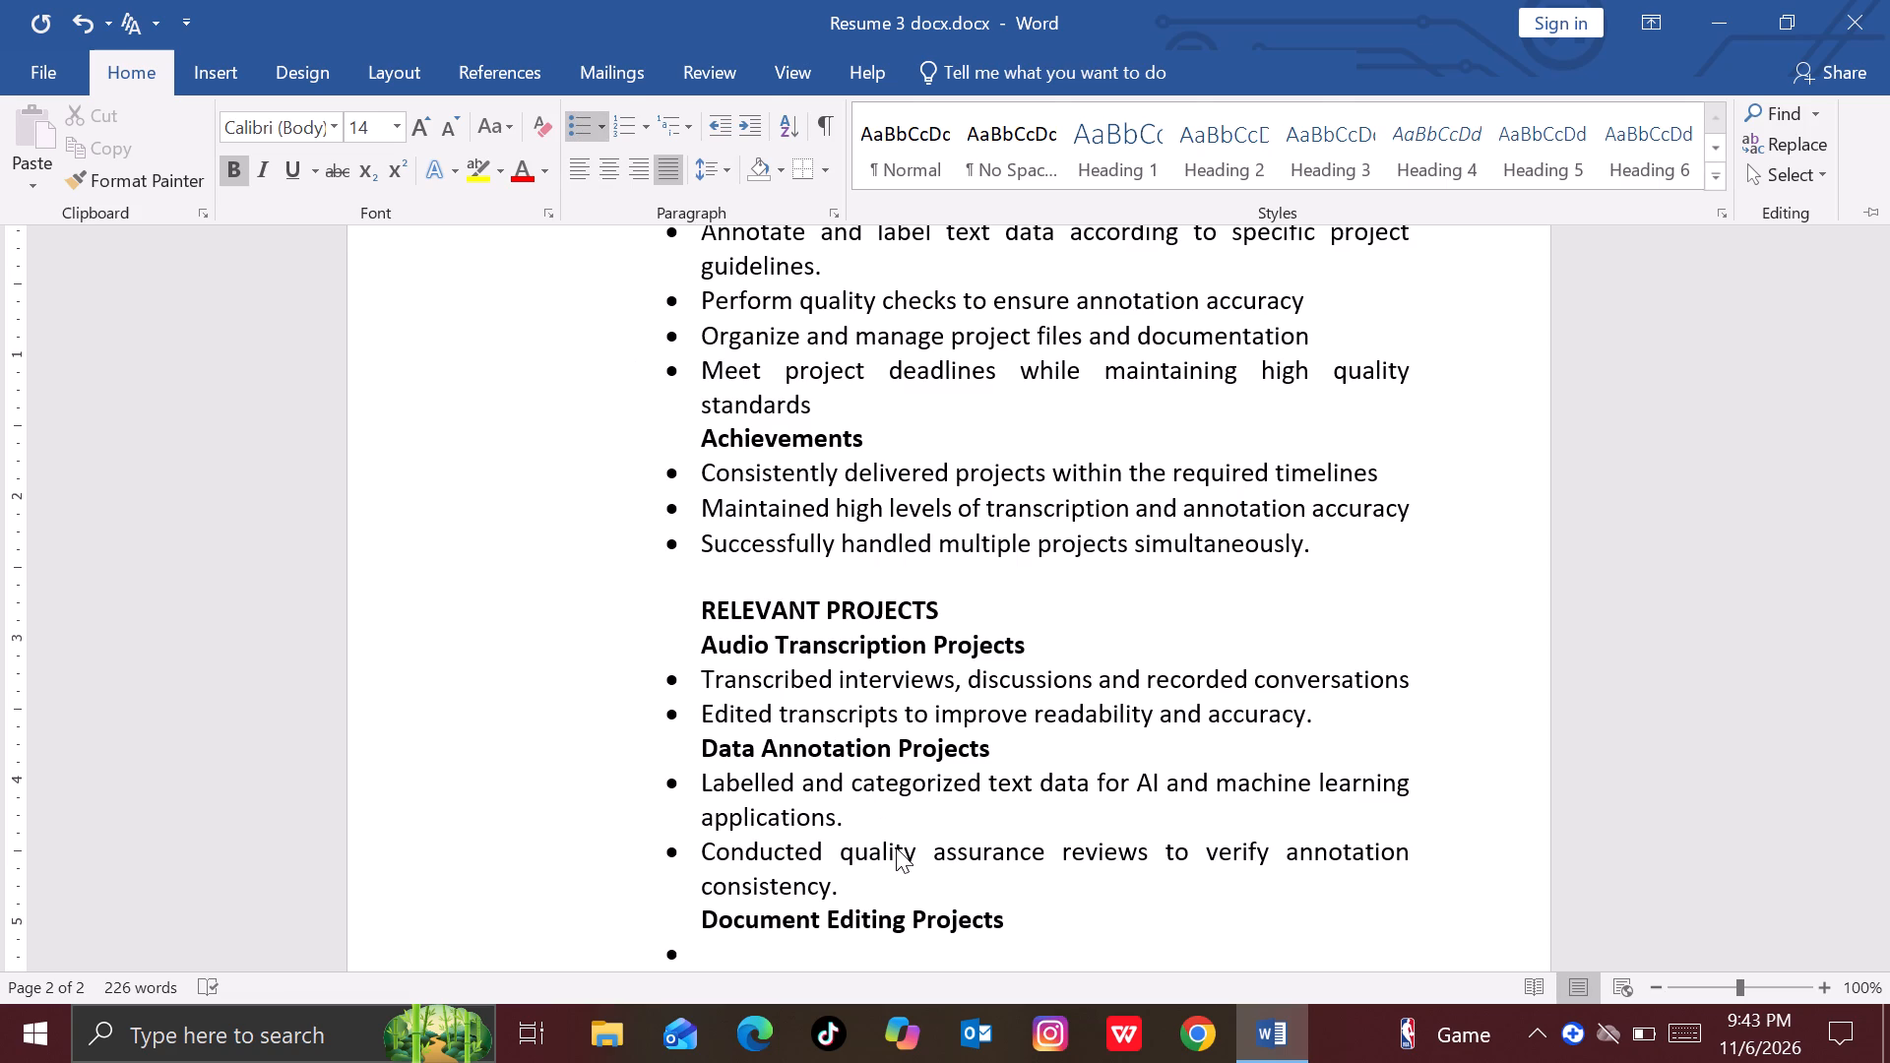
pyautogui.press('p')
pyautogui.press('BackSpace')
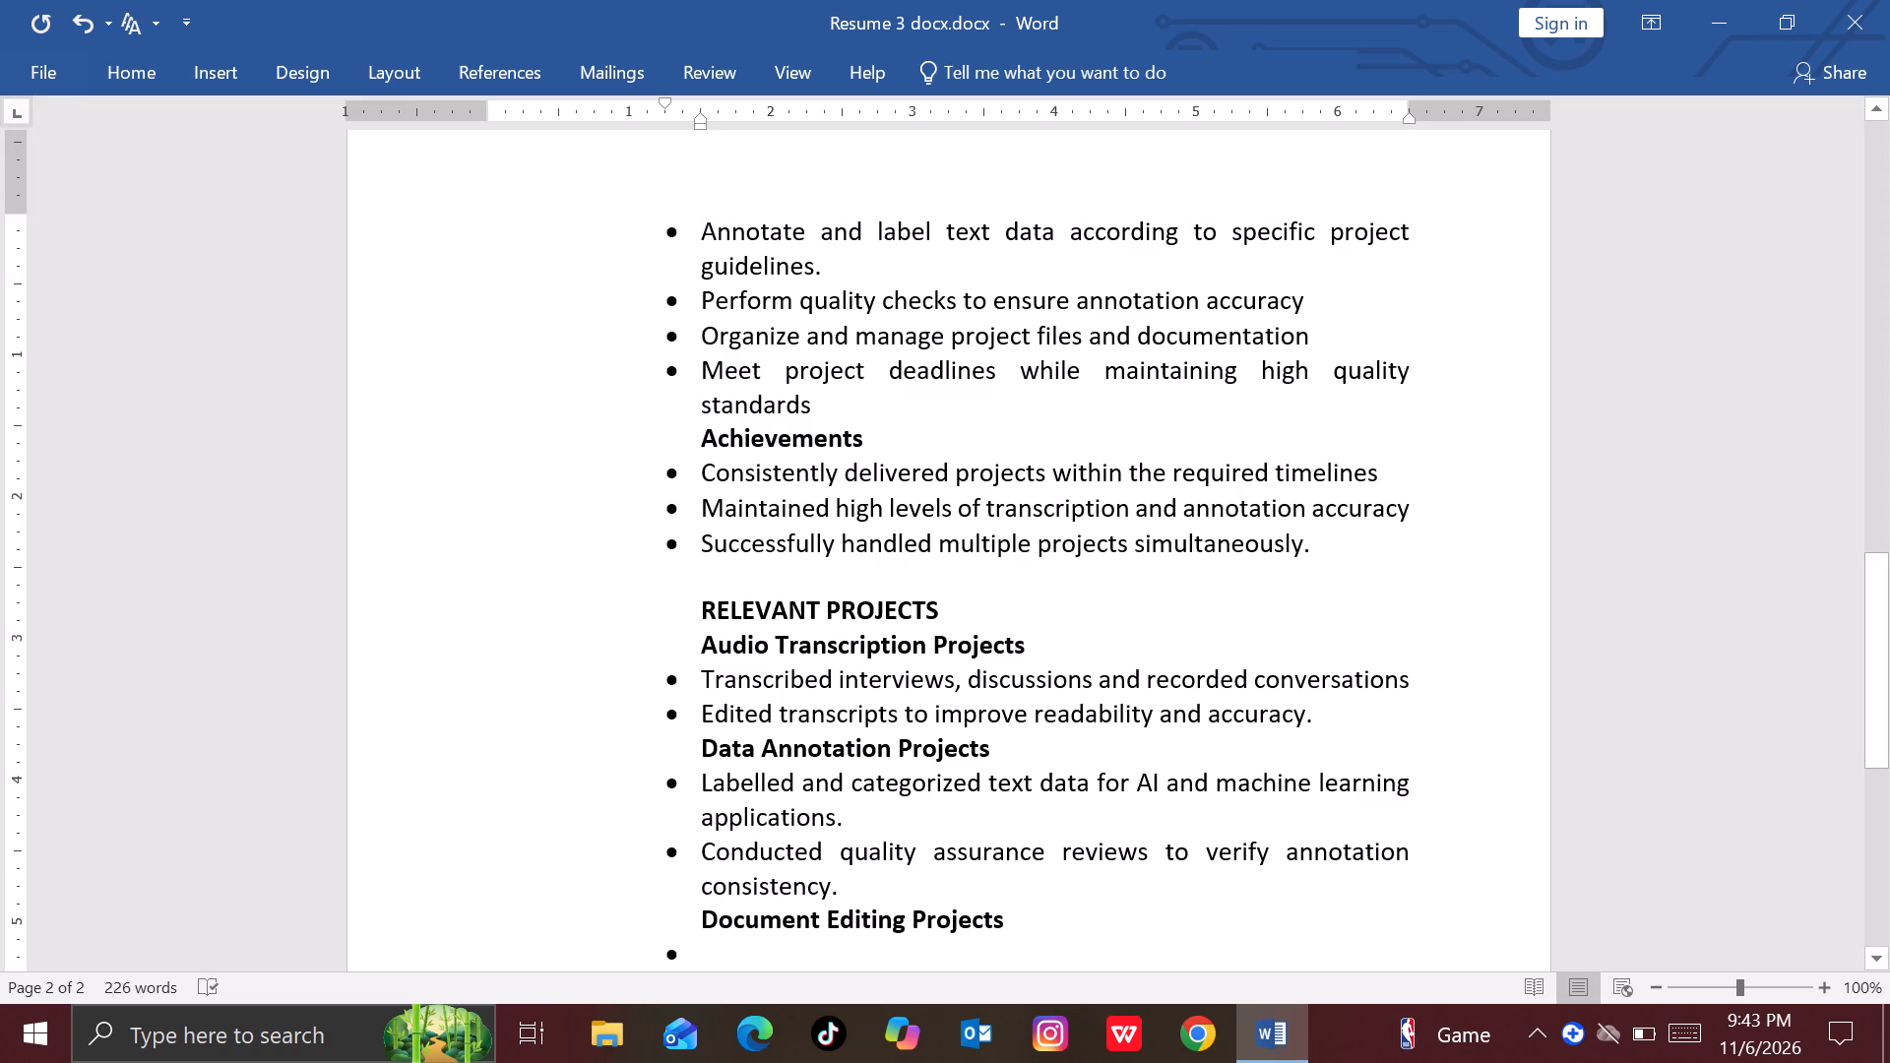
pyautogui.click(121, 78)
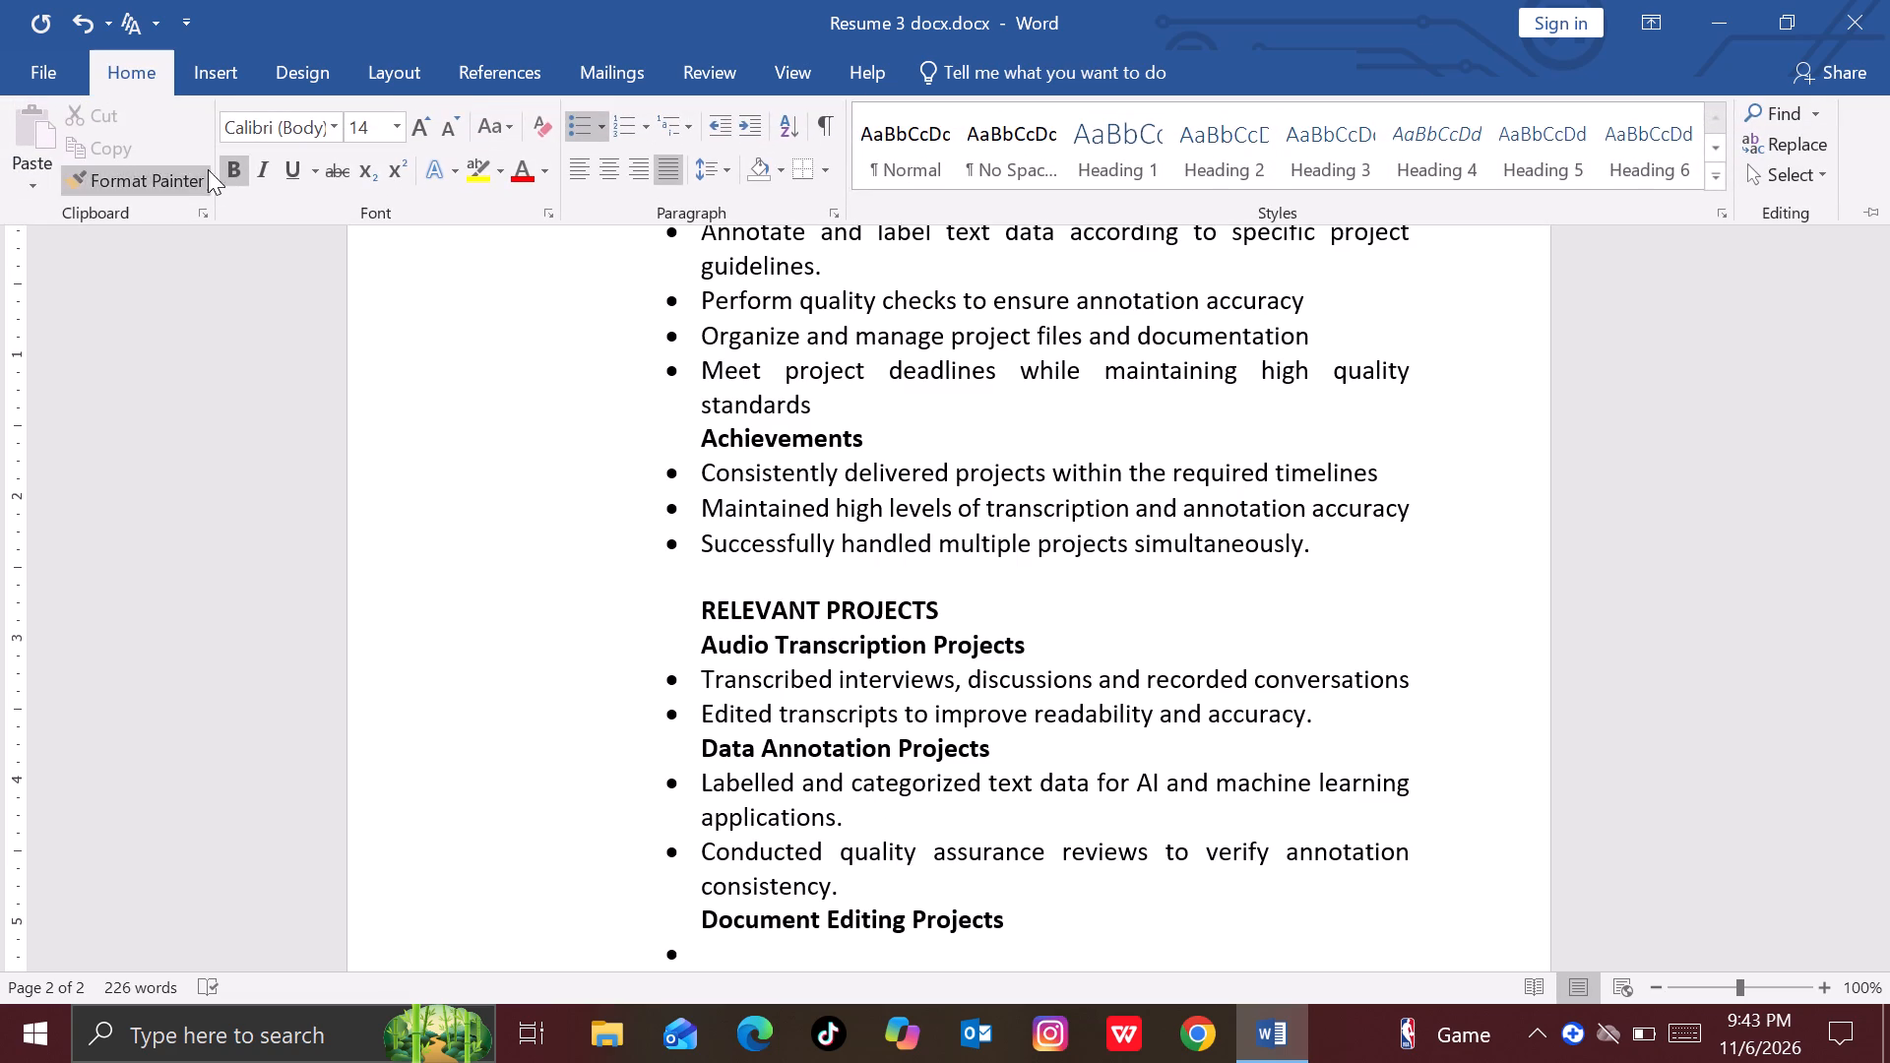
pyautogui.click(224, 170)
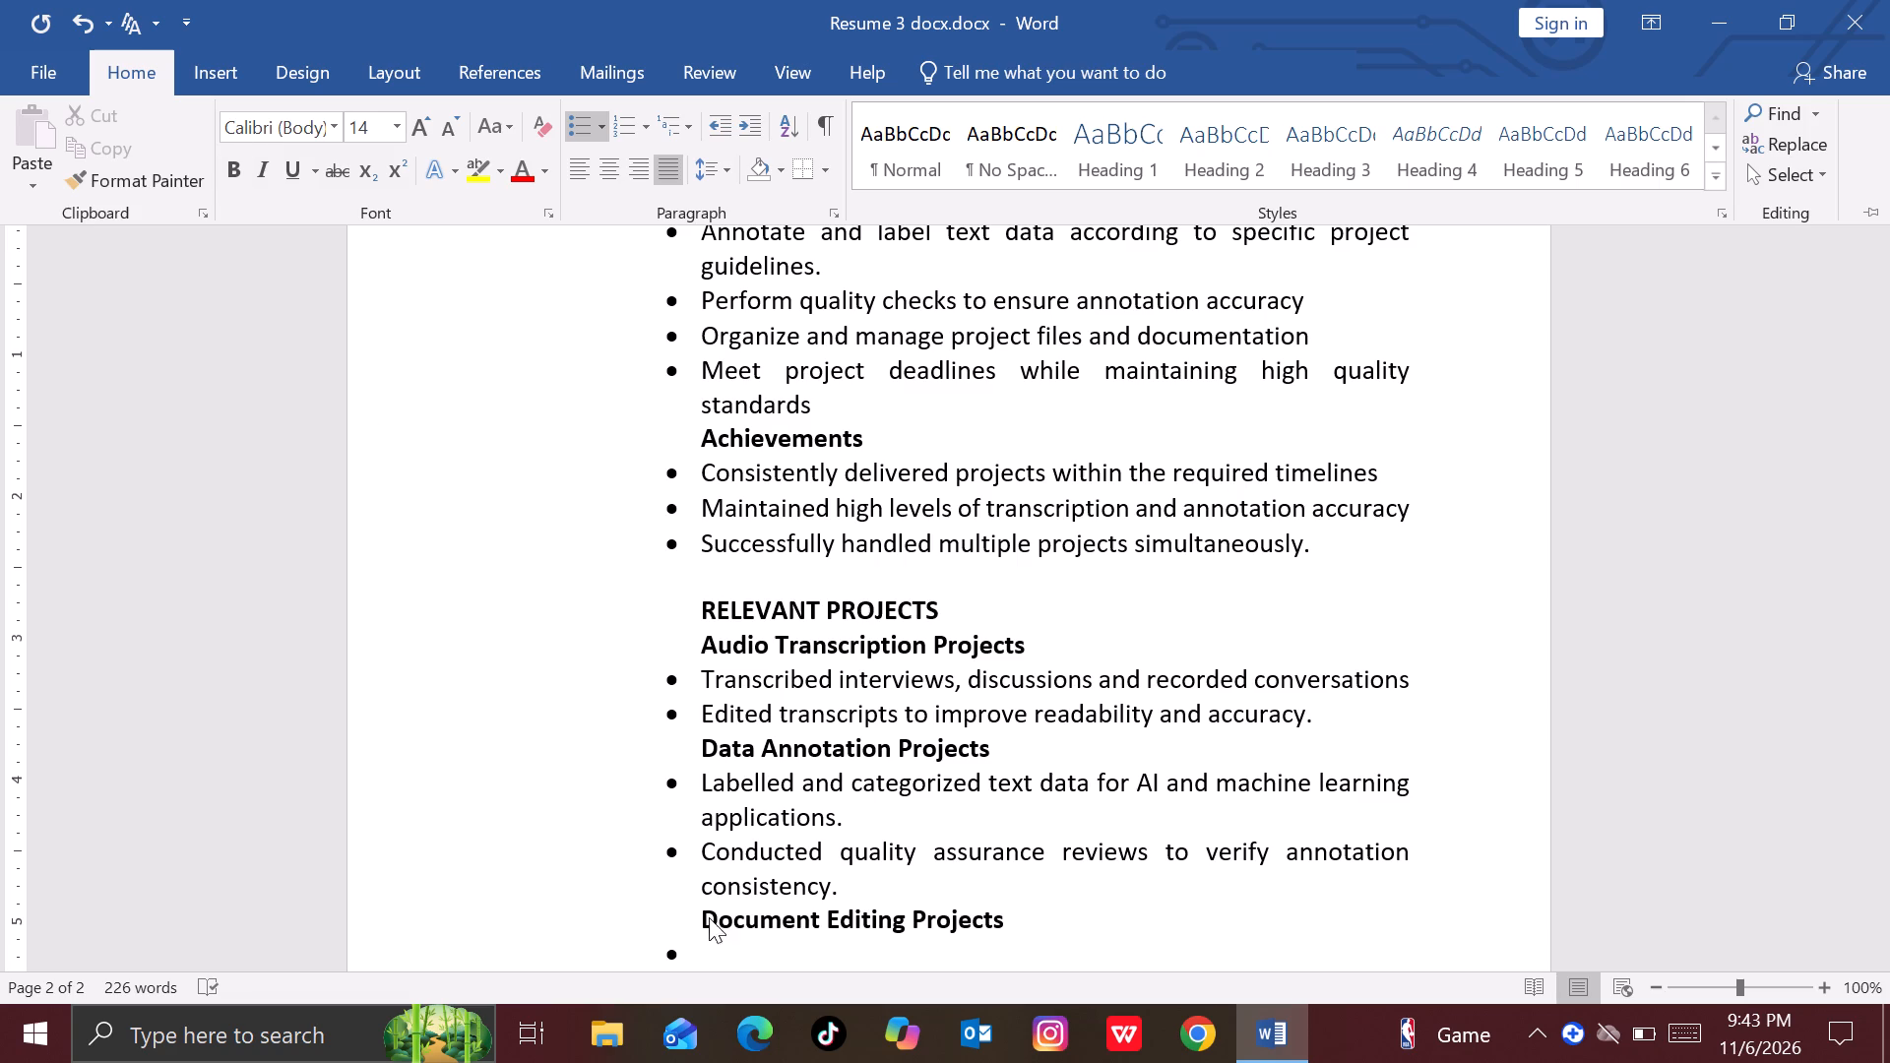
pyautogui.click(723, 960)
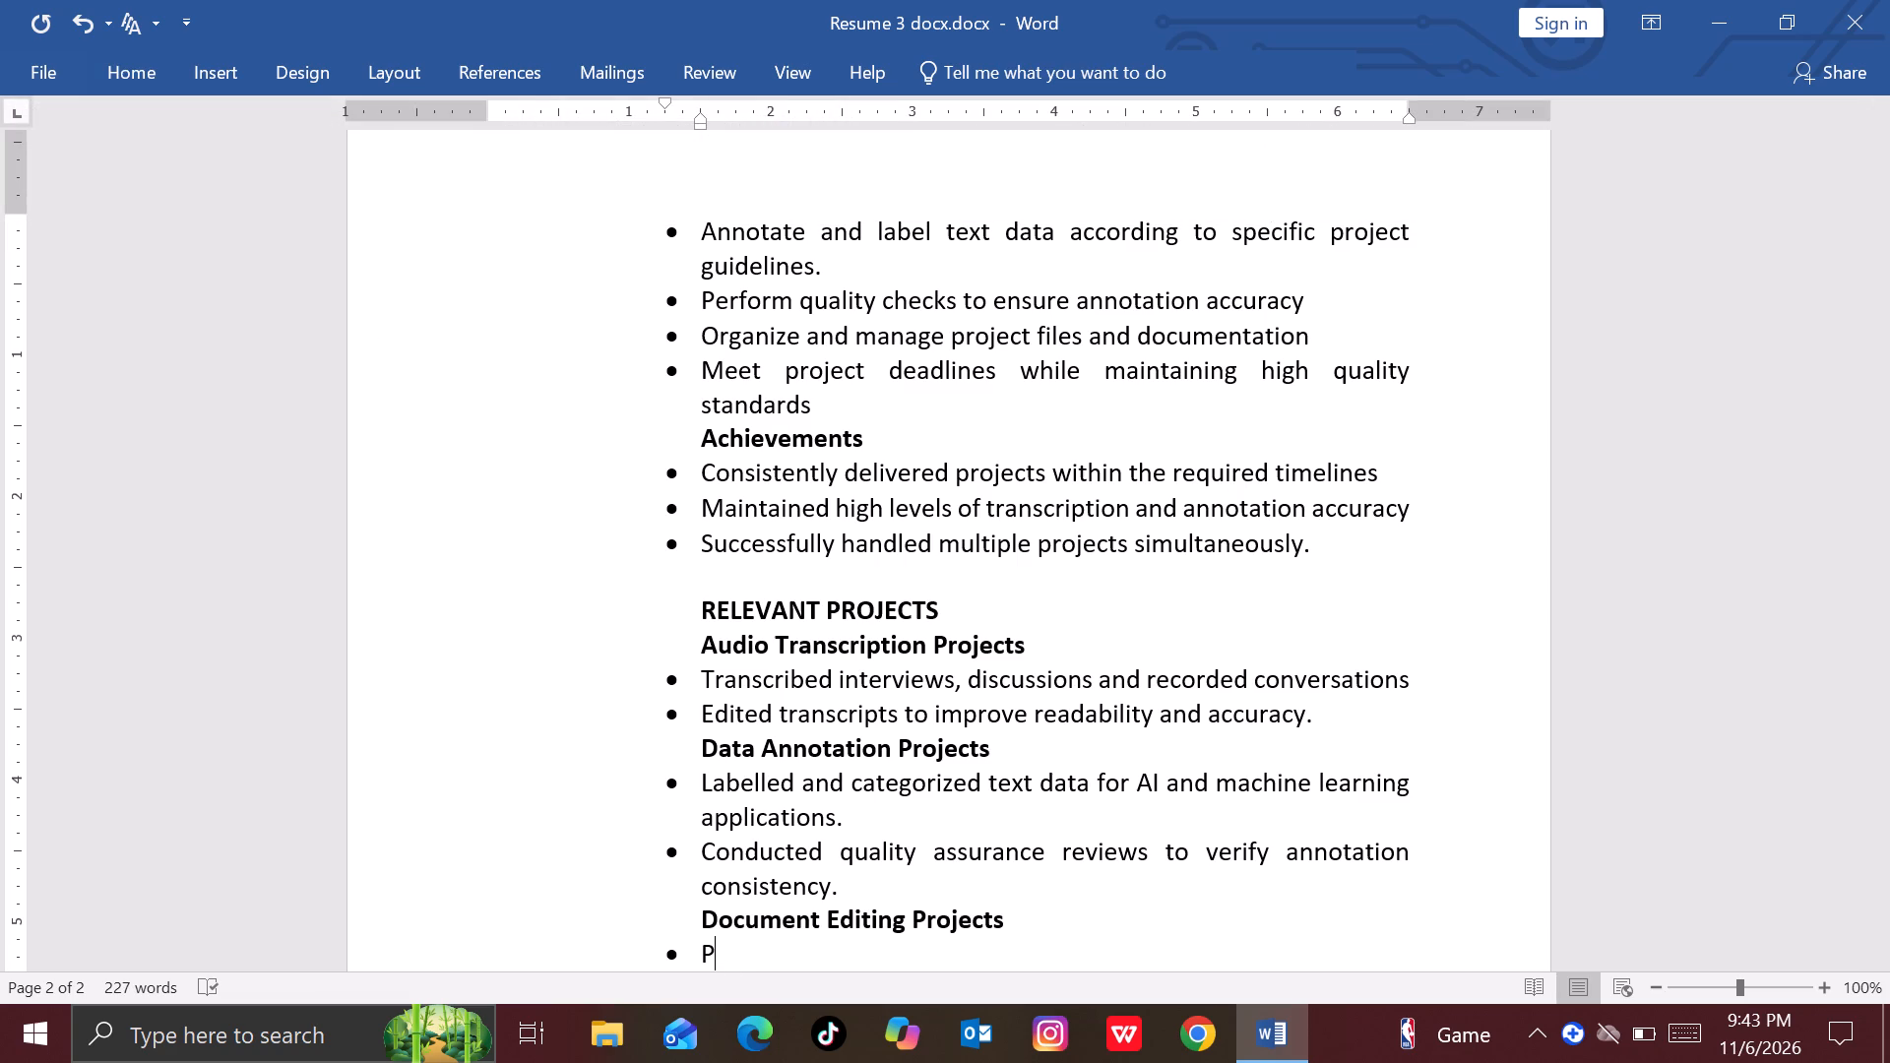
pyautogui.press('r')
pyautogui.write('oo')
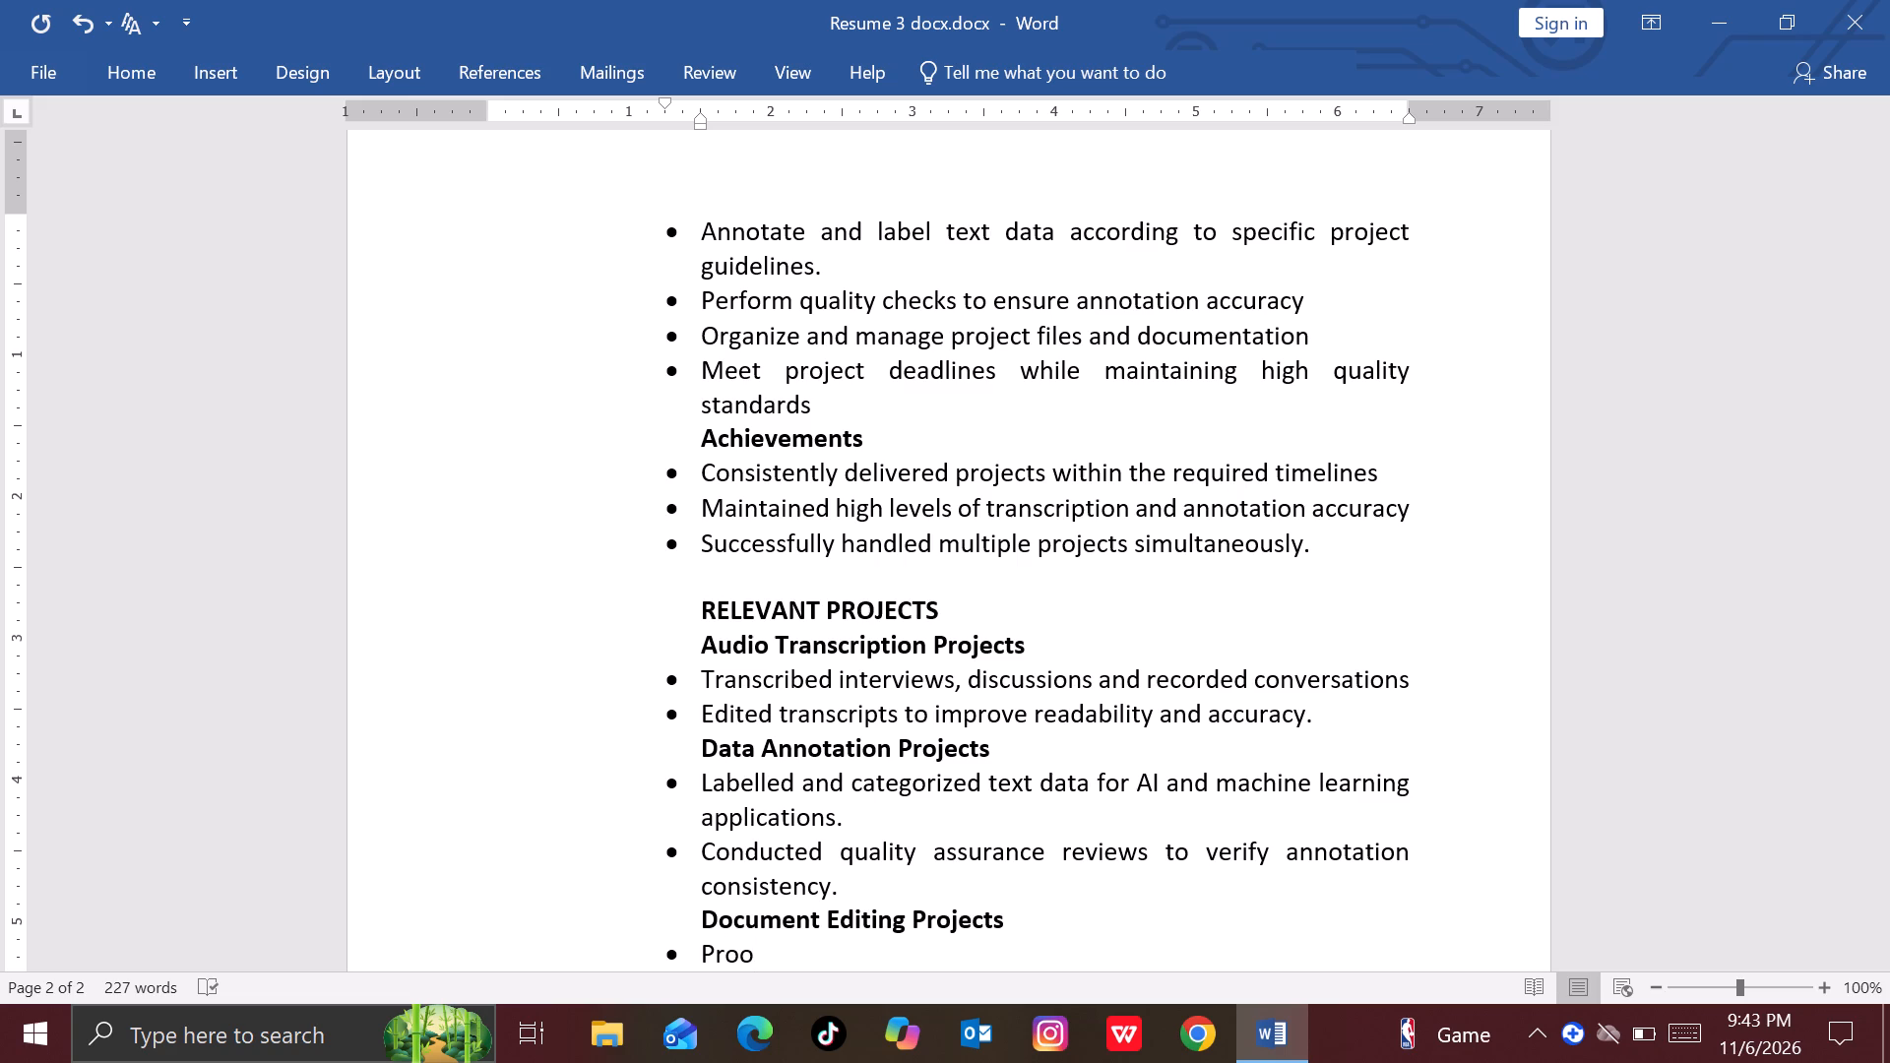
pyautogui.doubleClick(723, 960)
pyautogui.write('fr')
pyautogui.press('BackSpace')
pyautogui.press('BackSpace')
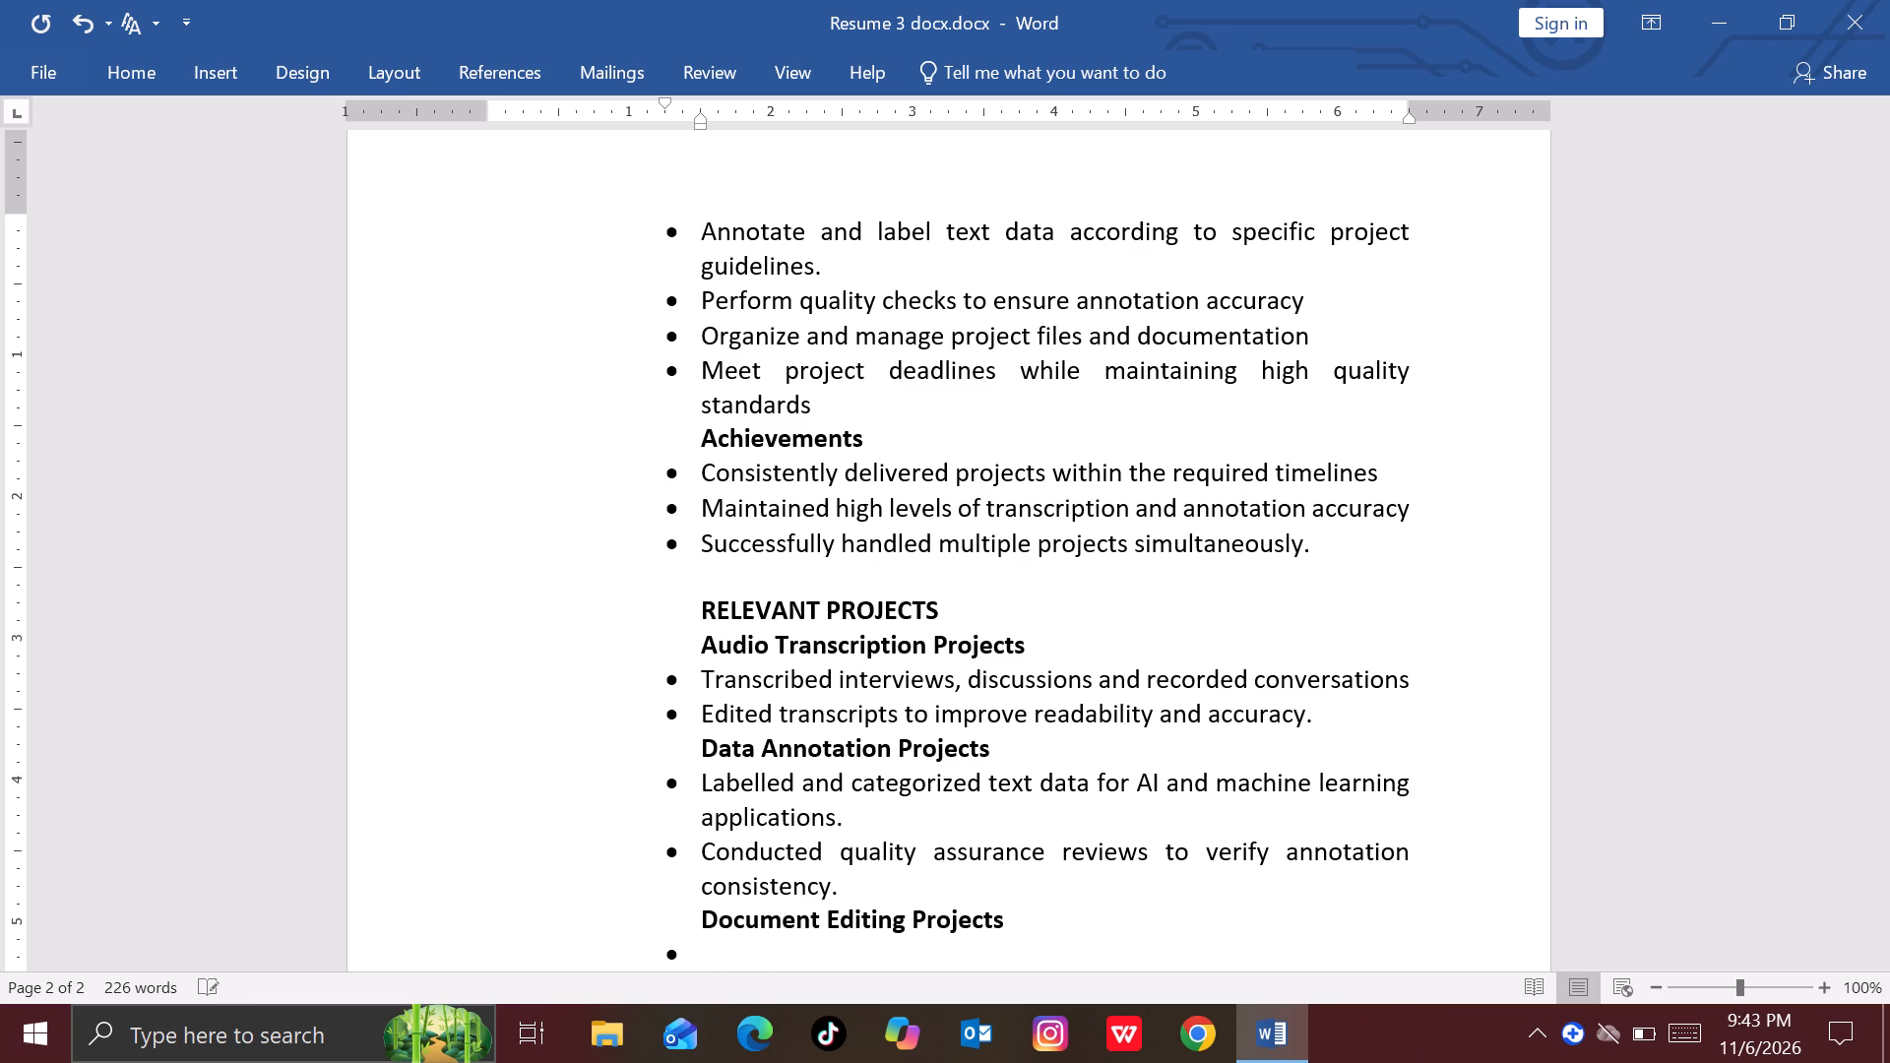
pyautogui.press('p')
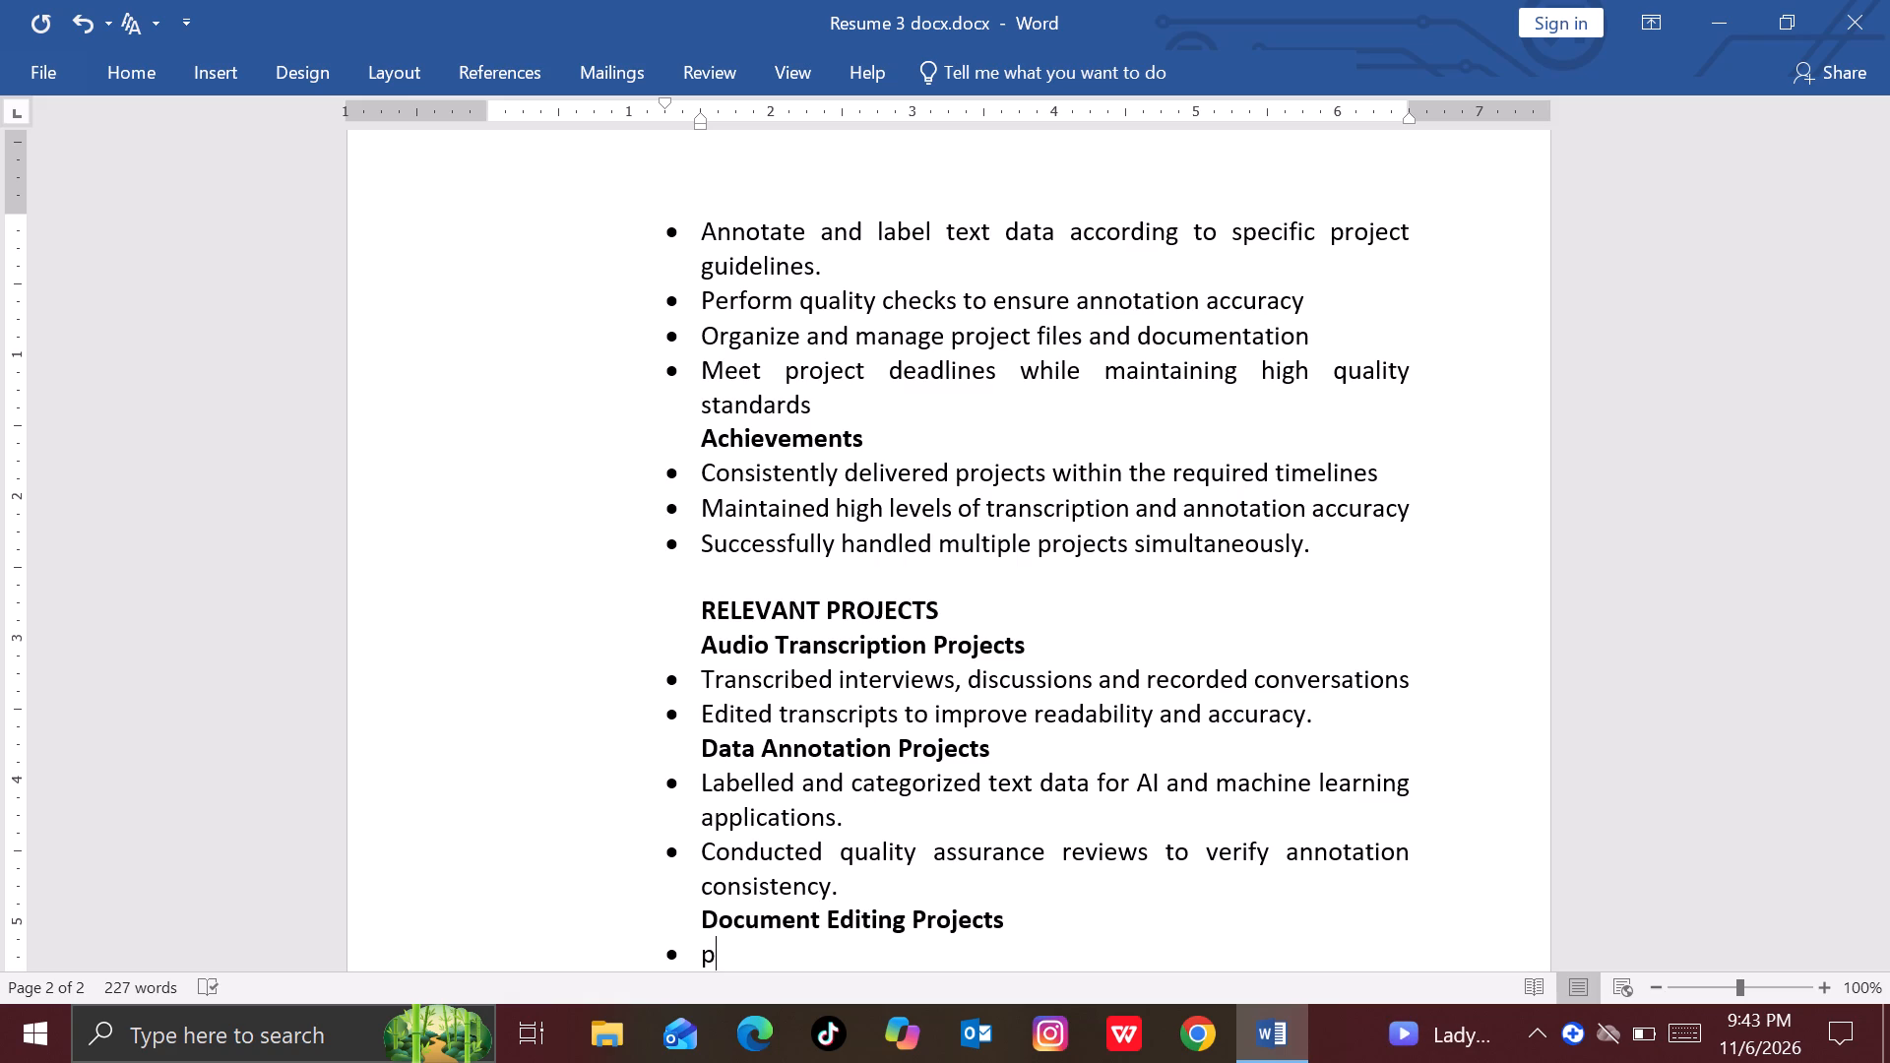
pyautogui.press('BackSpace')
# Begin the bullet under Document Editing Projects with "Proofreading and edited written content for".
pyautogui.write('roofreading')
pyautogui.press('space')
pyautogui.write('and')
pyautogui.press('space')
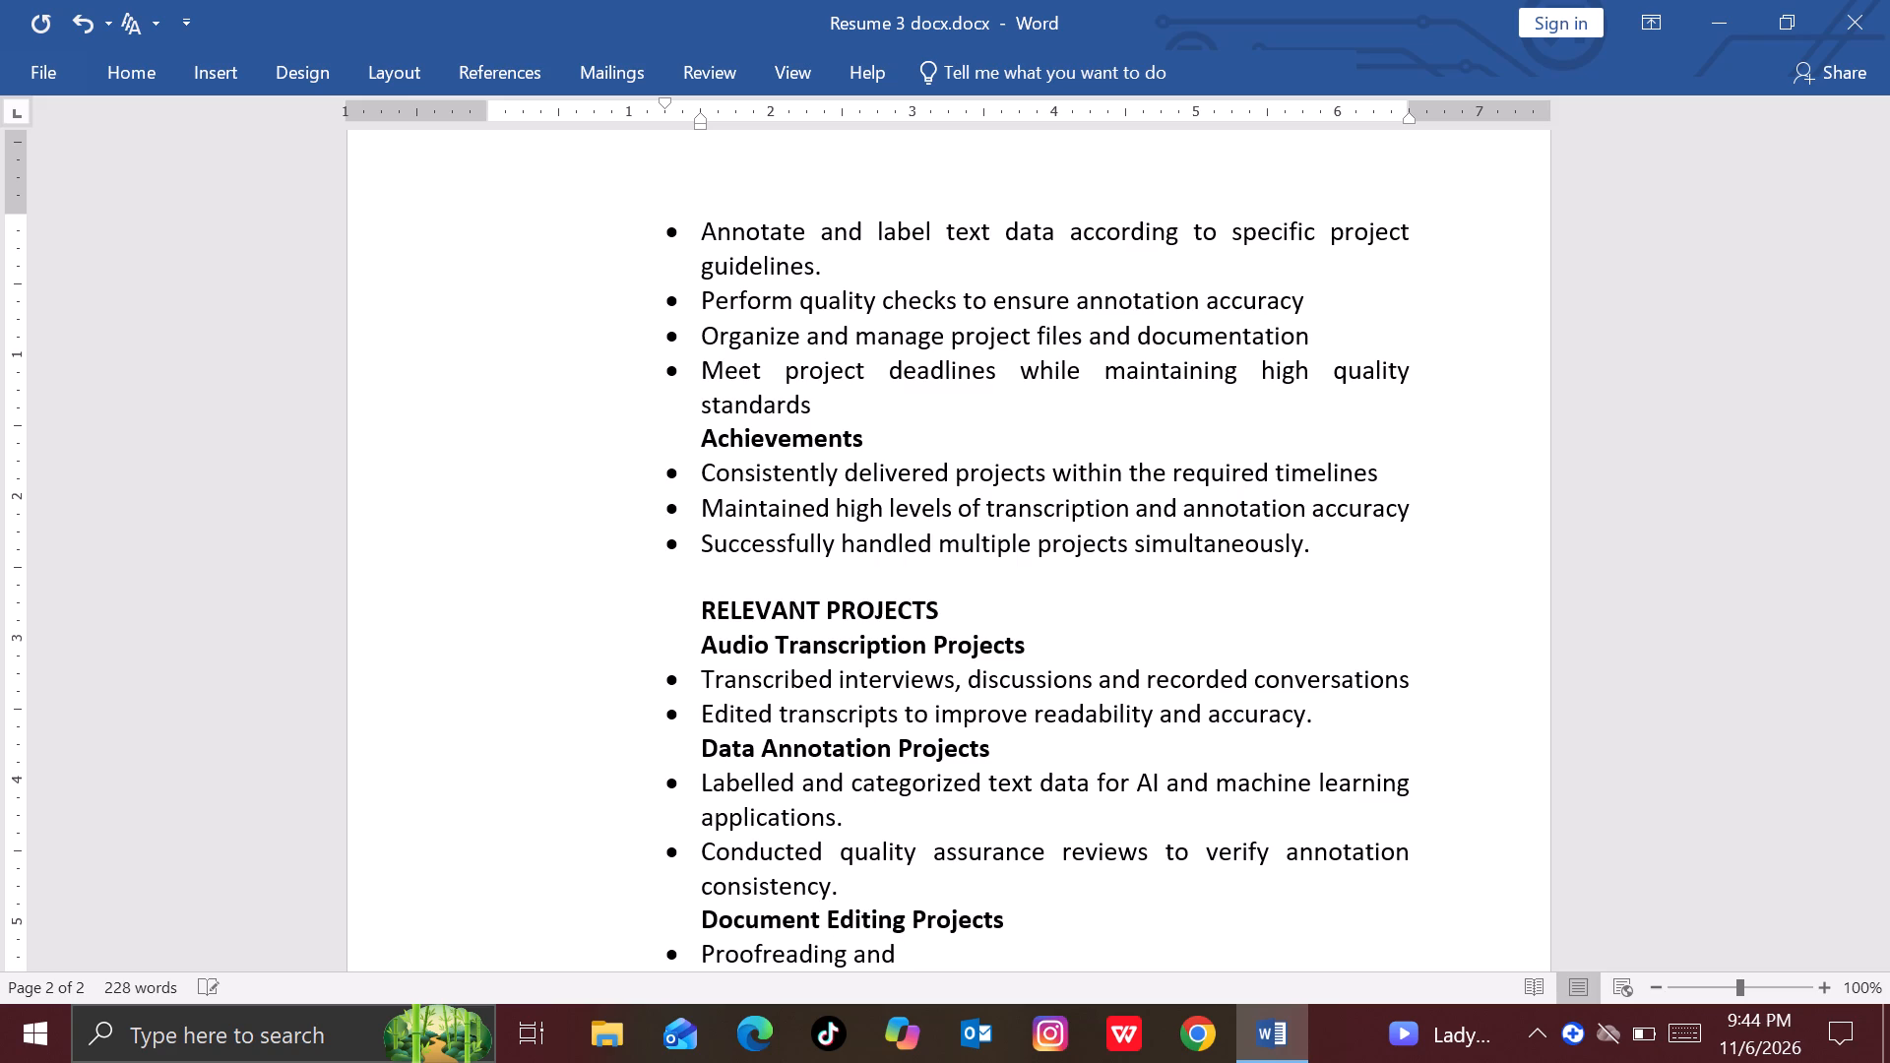
pyautogui.write('edti')
pyautogui.press('BackSpace')
pyautogui.press('BackSpace')
pyautogui.write('iti')
pyautogui.press('n')
pyautogui.press('space')
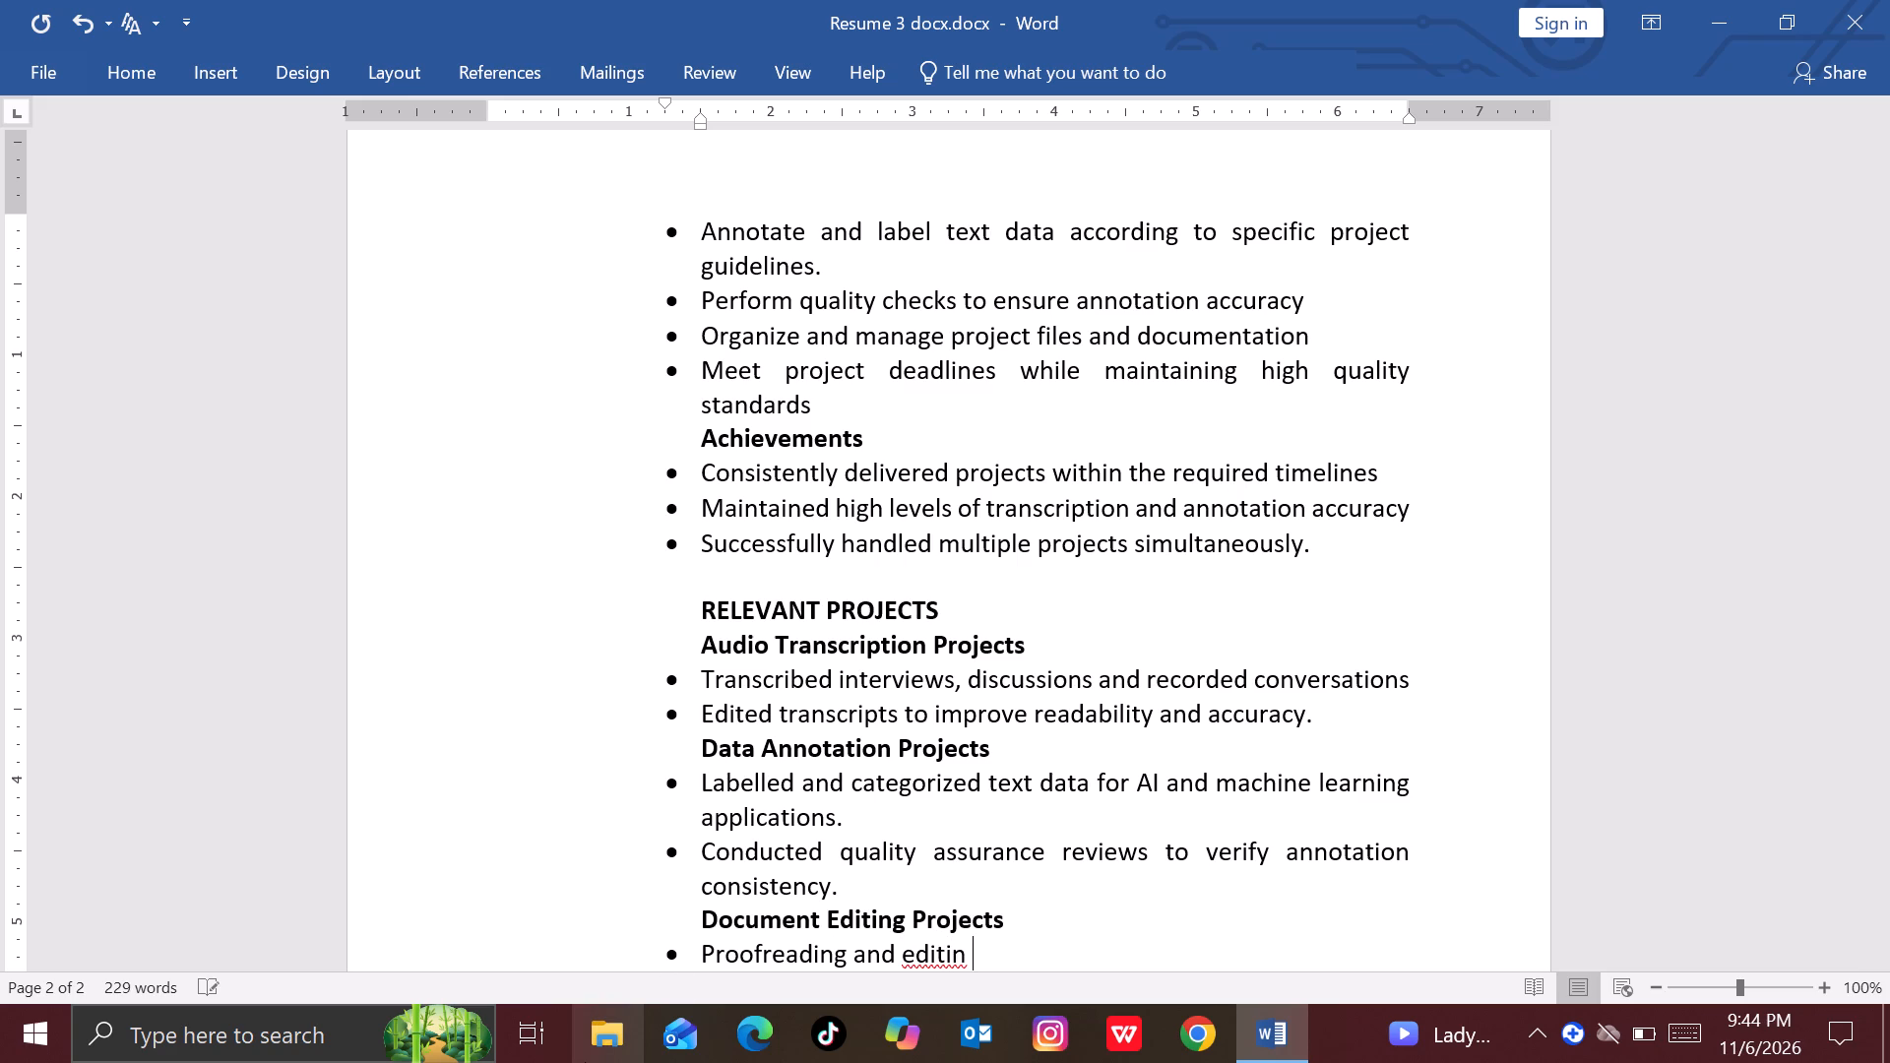
pyautogui.press('BackSpace')
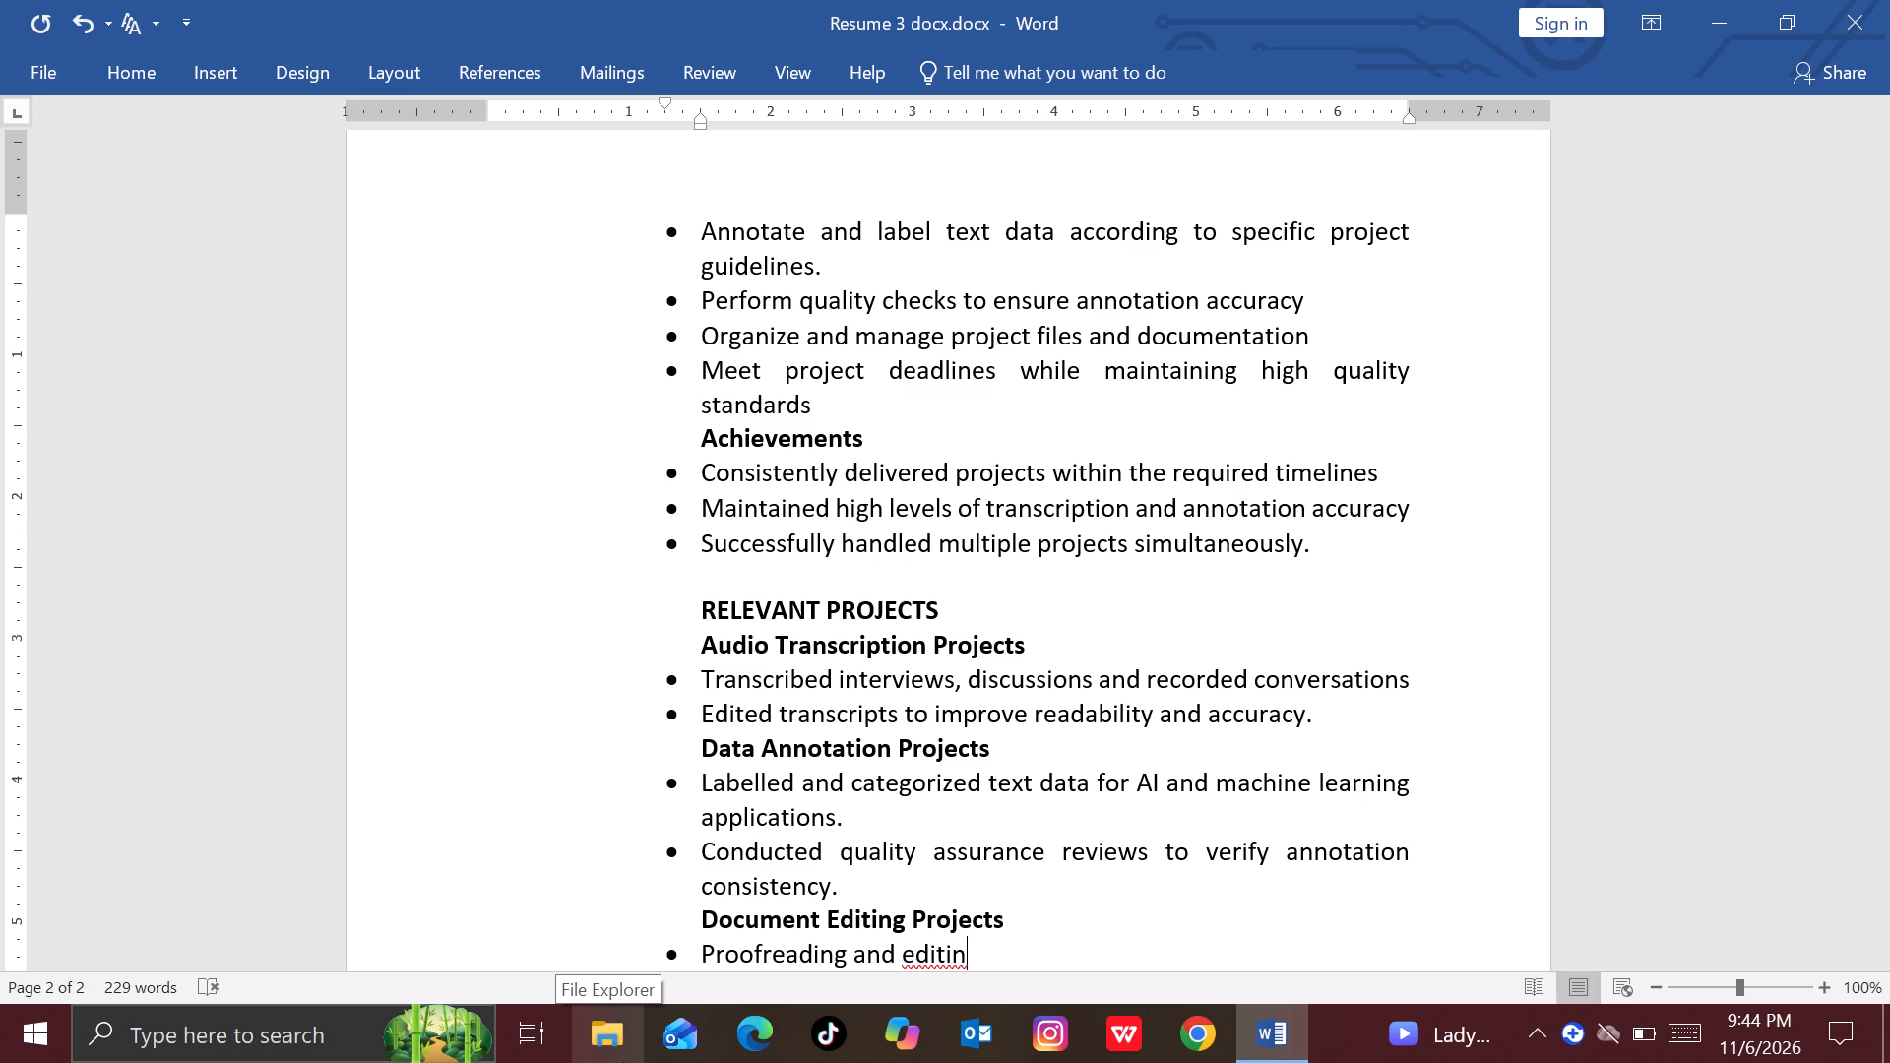
pyautogui.press('BackSpace')
pyautogui.press('BackSpace')
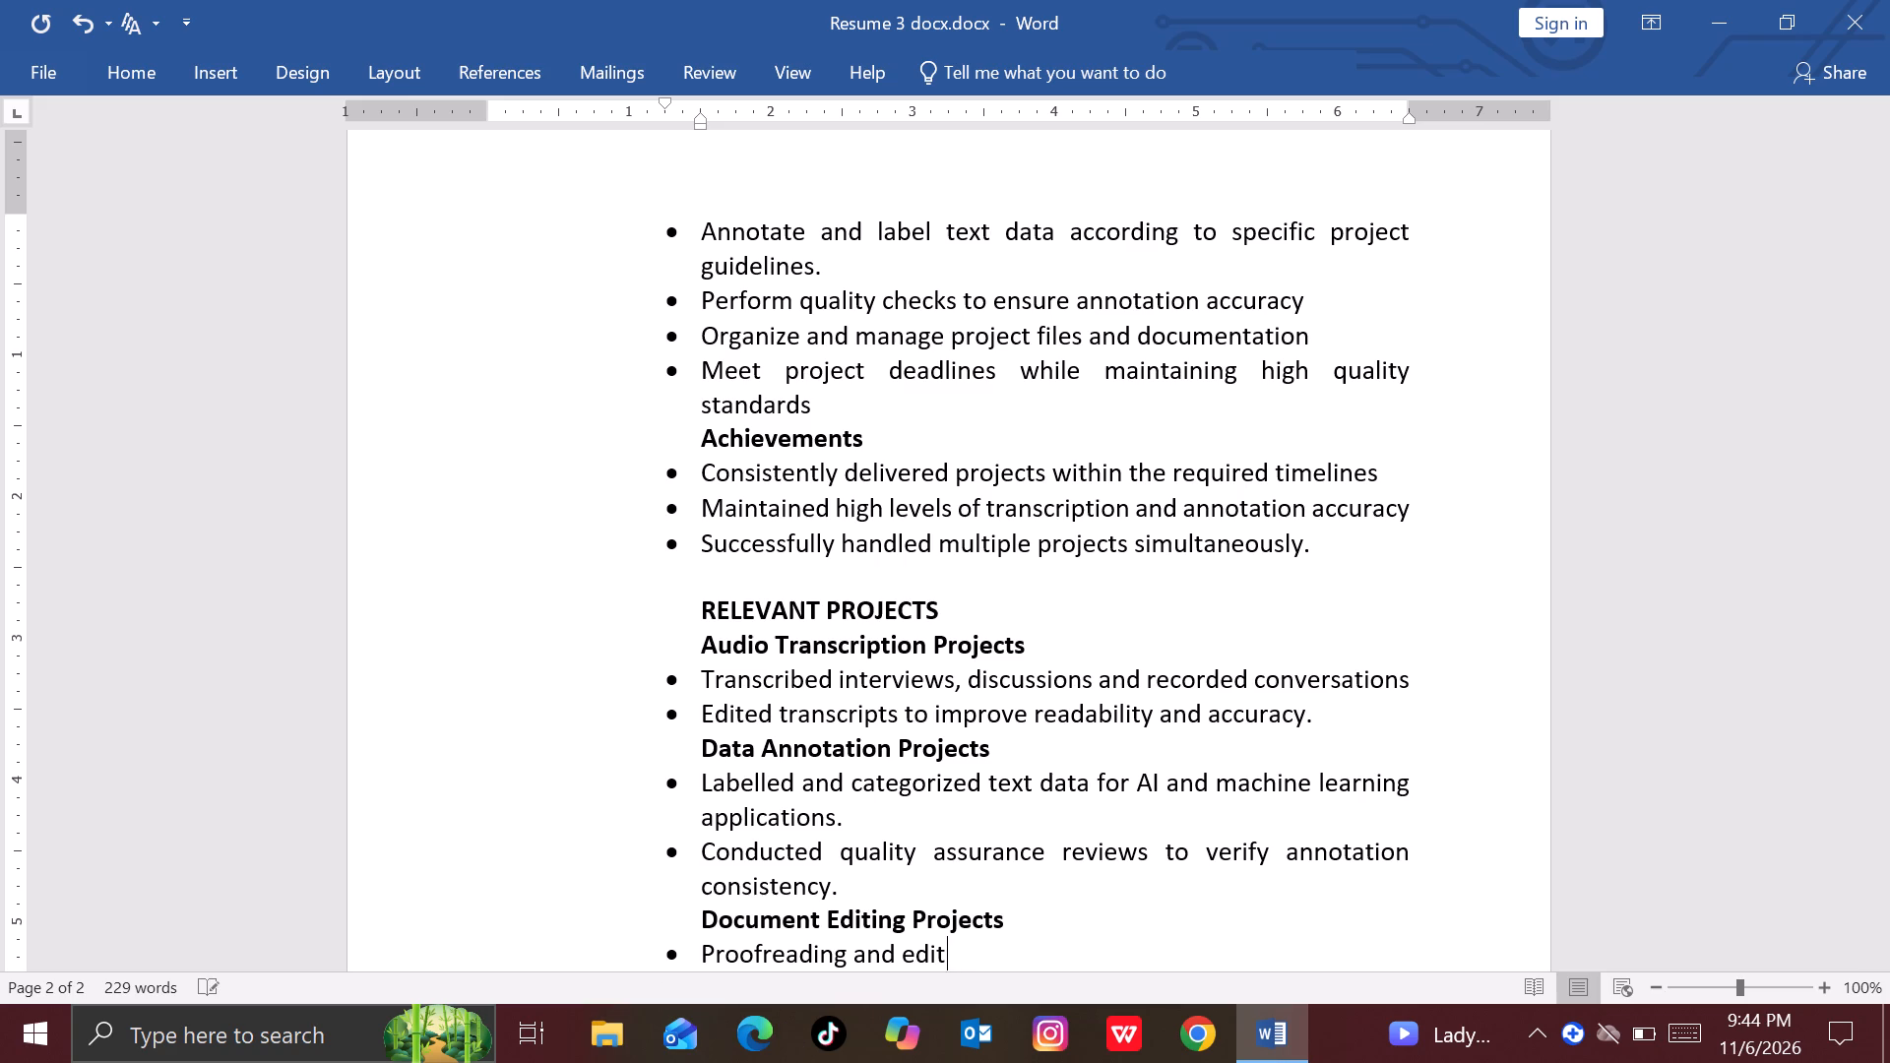
pyautogui.write('ed writt')
pyautogui.write('en cont')
pyautogui.write('en')
pyautogui.write('t for')
# Complete the Document Editing Projects bullet with "grammar, clarity and formatting.".
pyautogui.press('space')
pyautogui.write('gr')
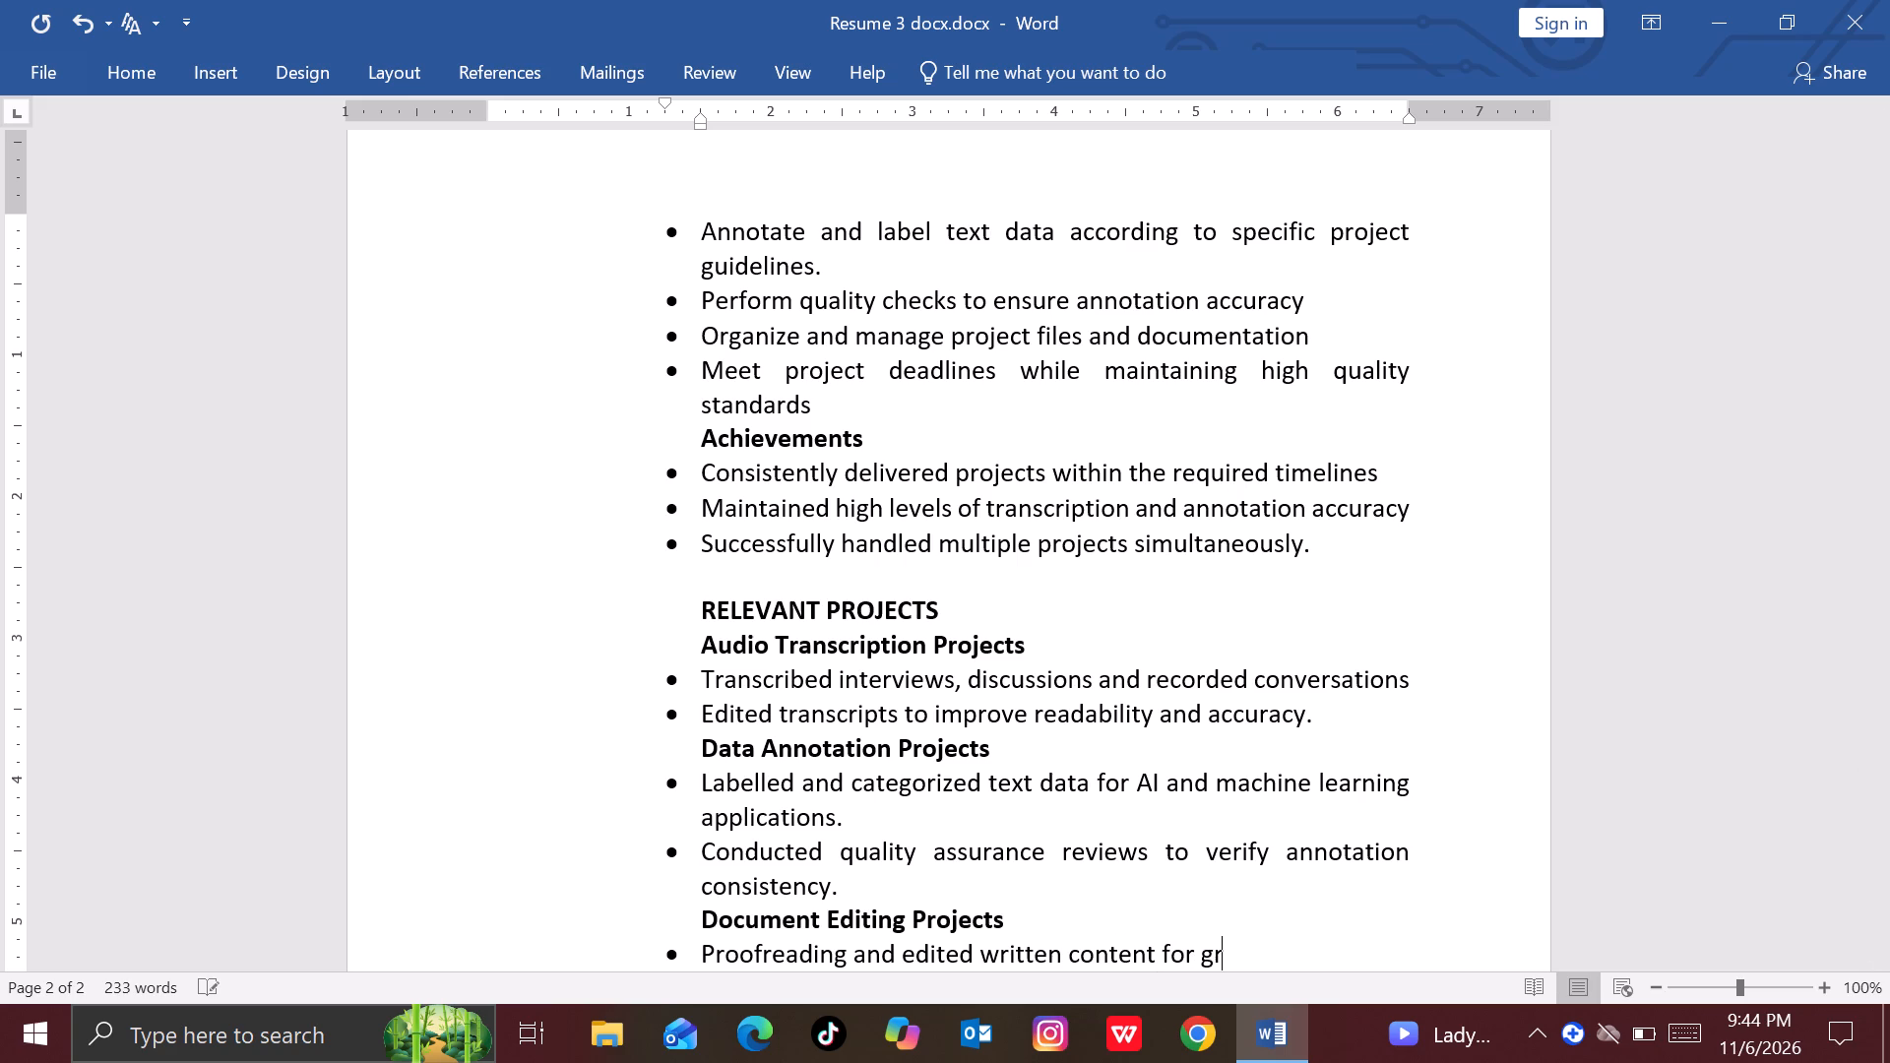
pyautogui.write('ammar')
pyautogui.press(',')
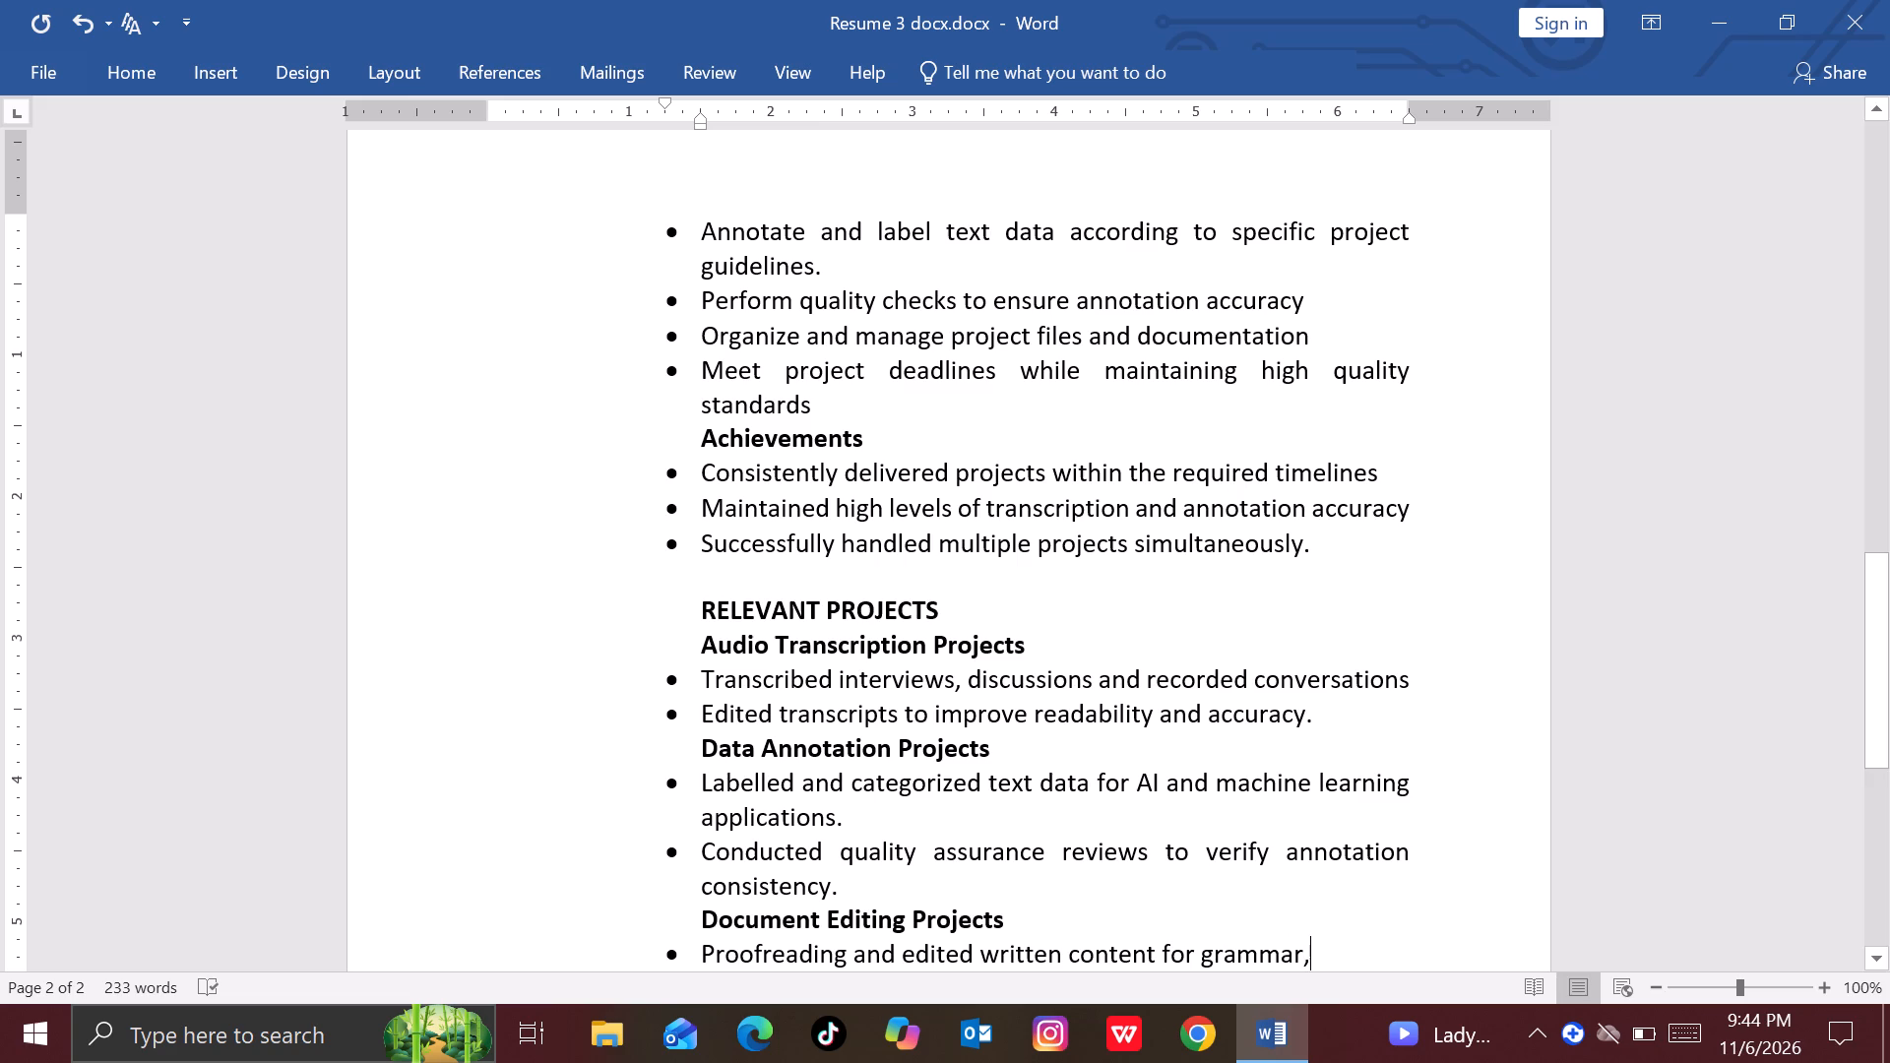
pyautogui.press('space')
pyautogui.write('cla')
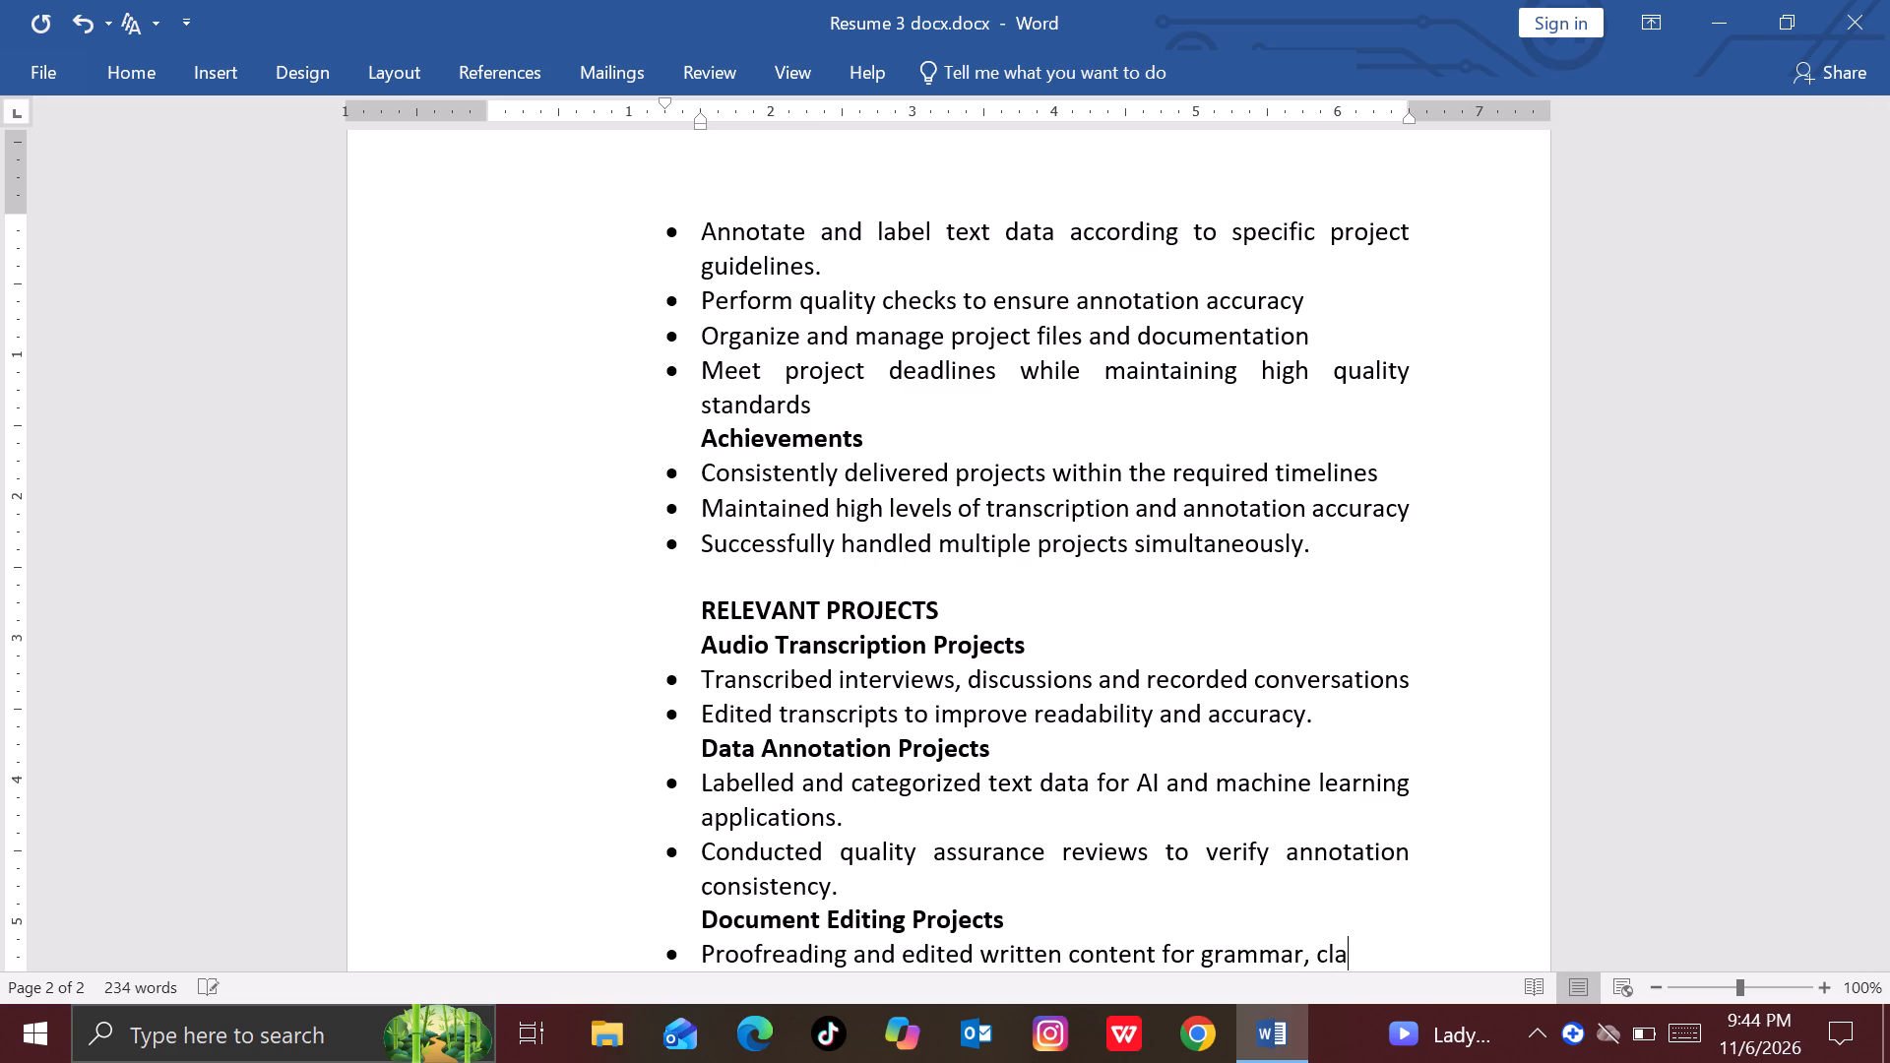
pyautogui.write('rit')
pyautogui.write('y and')
pyautogui.press('space')
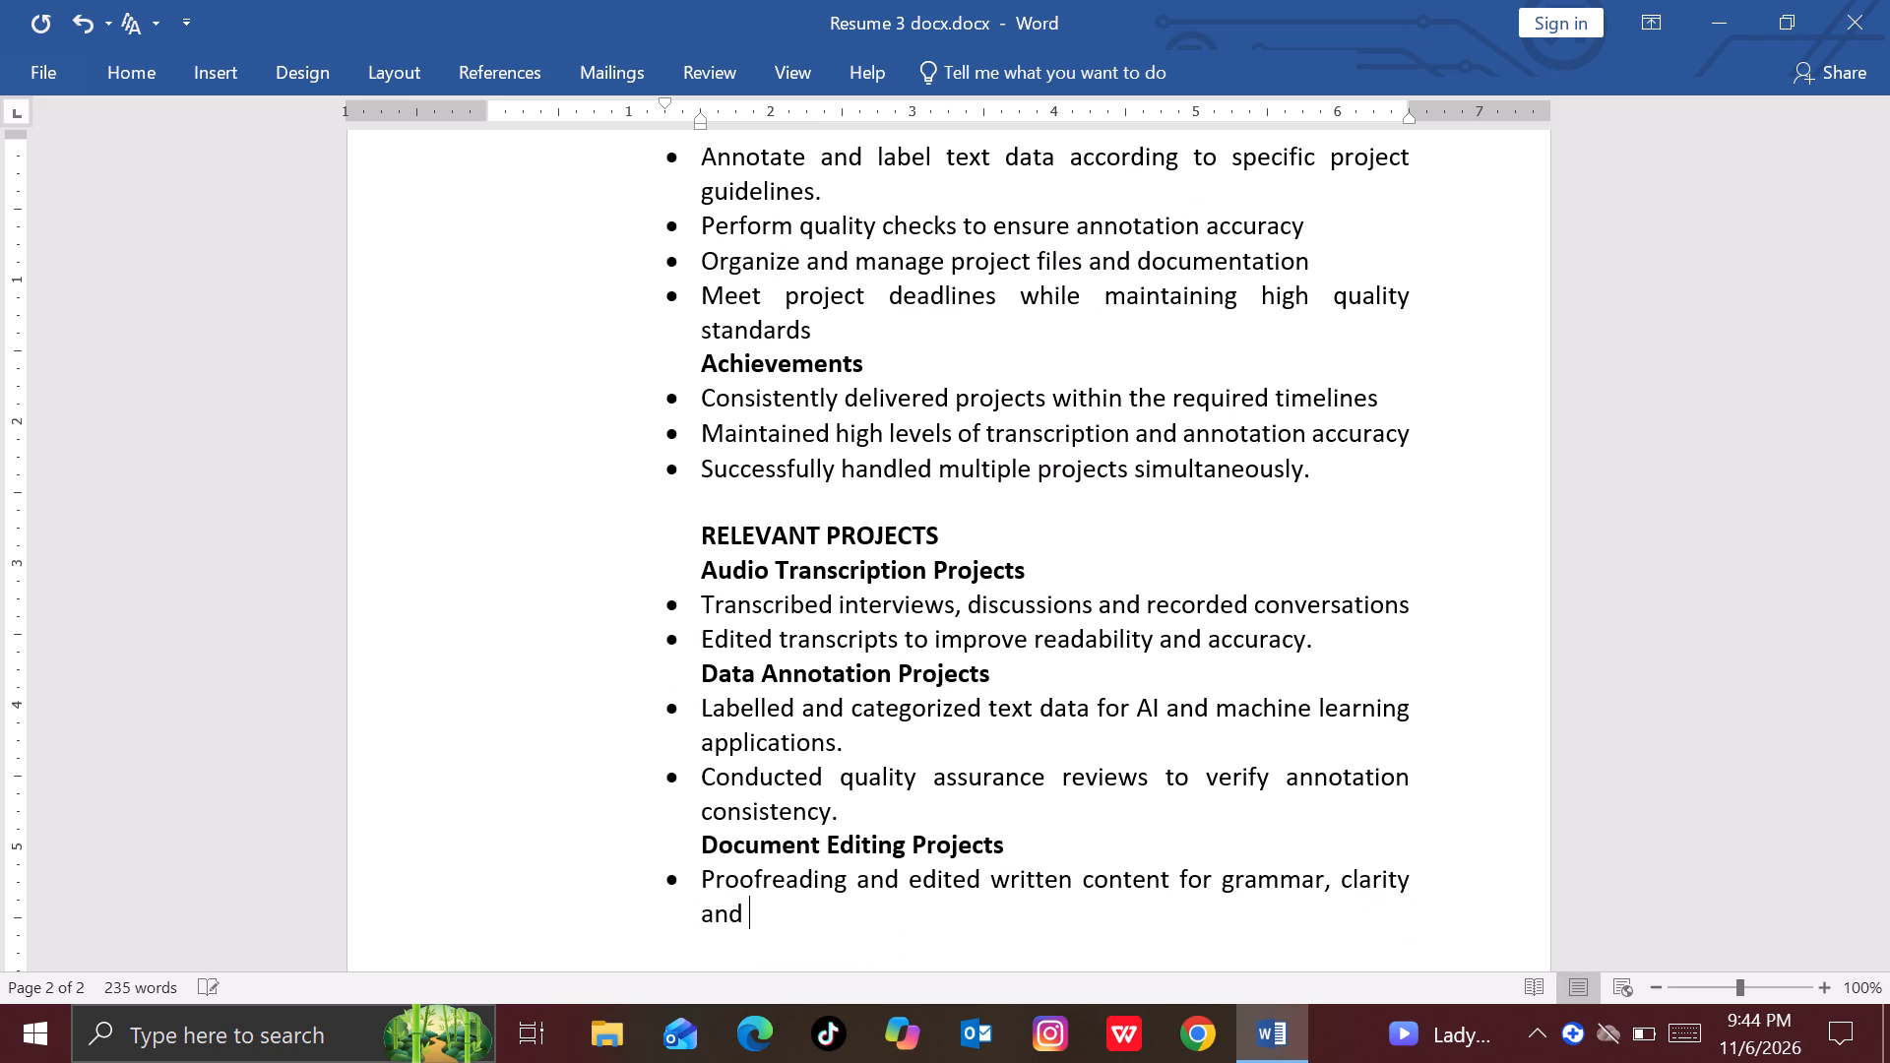
pyautogui.write('formatti')
pyautogui.write('ng')
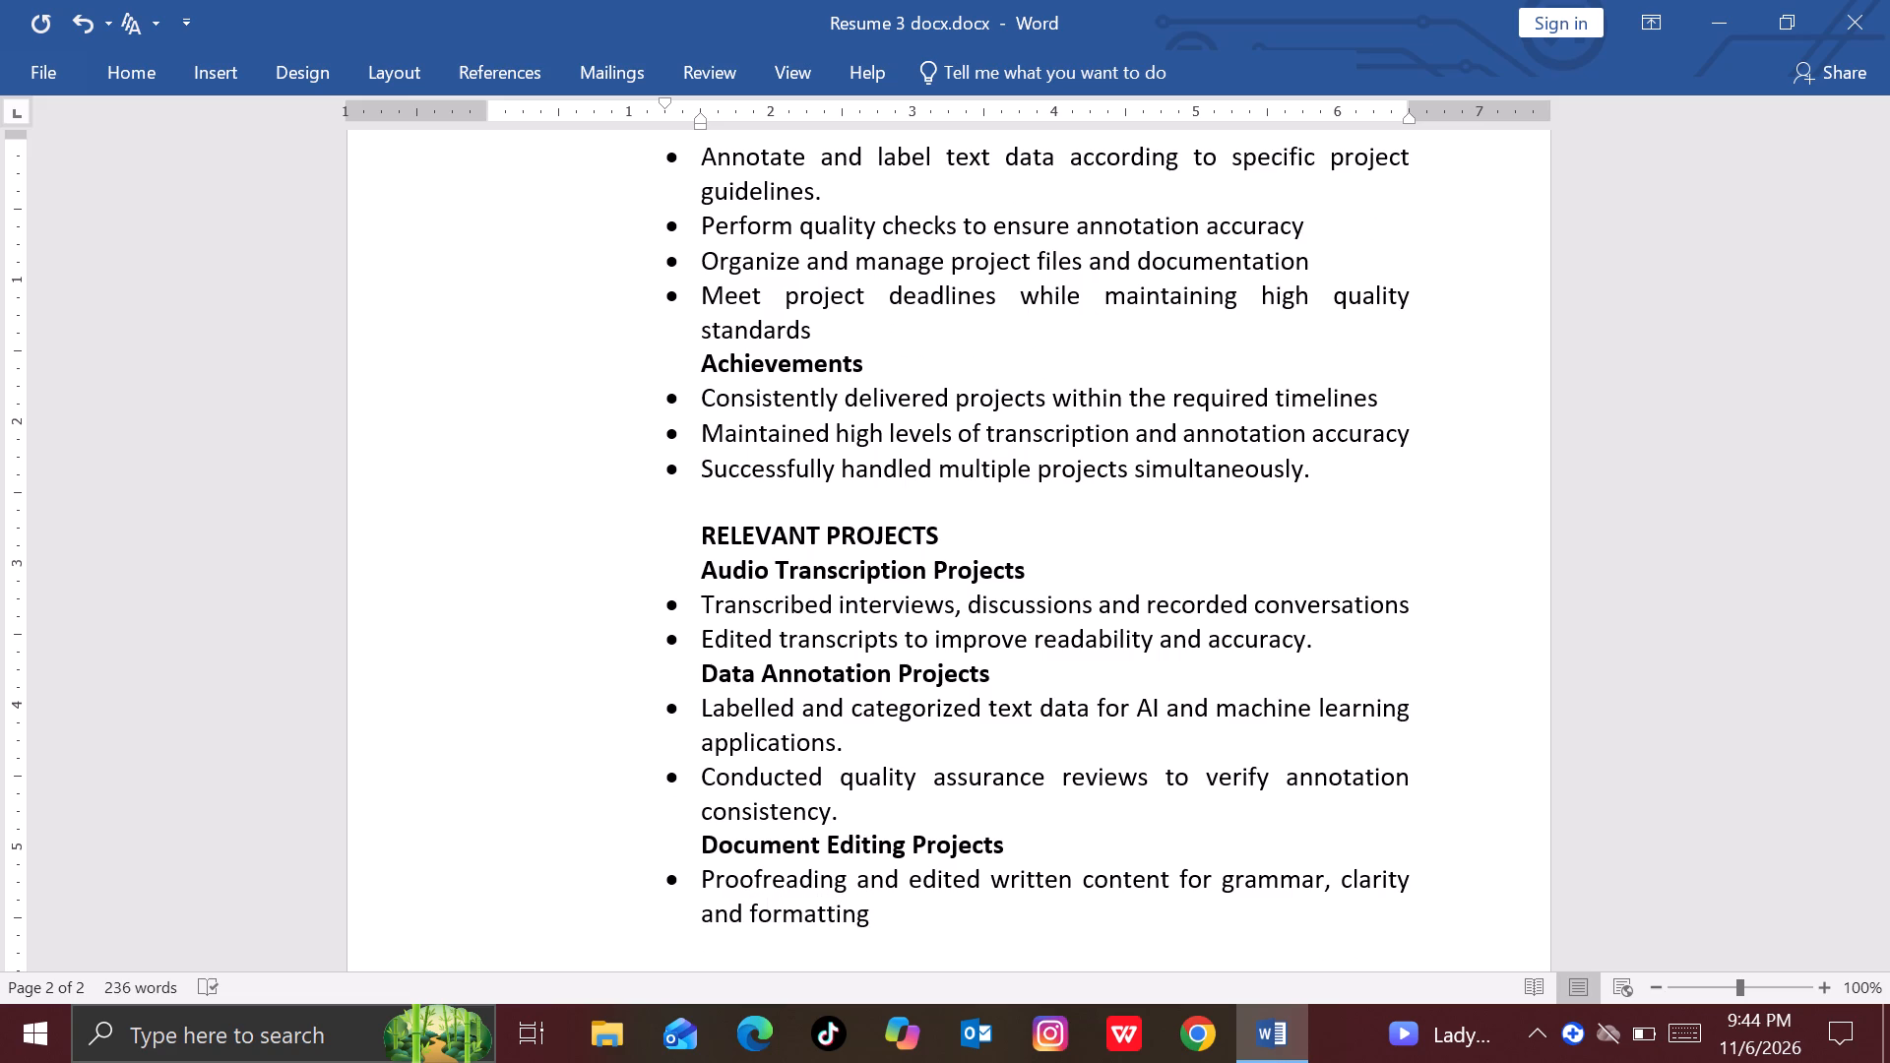
pyautogui.press('.')
# Add a second, non-bold bullet under Document Editing Projects beginning "Corrected spelling and punctuation errors".
pyautogui.press('Return')
pyautogui.click(125, 78)
pyautogui.click(232, 170)
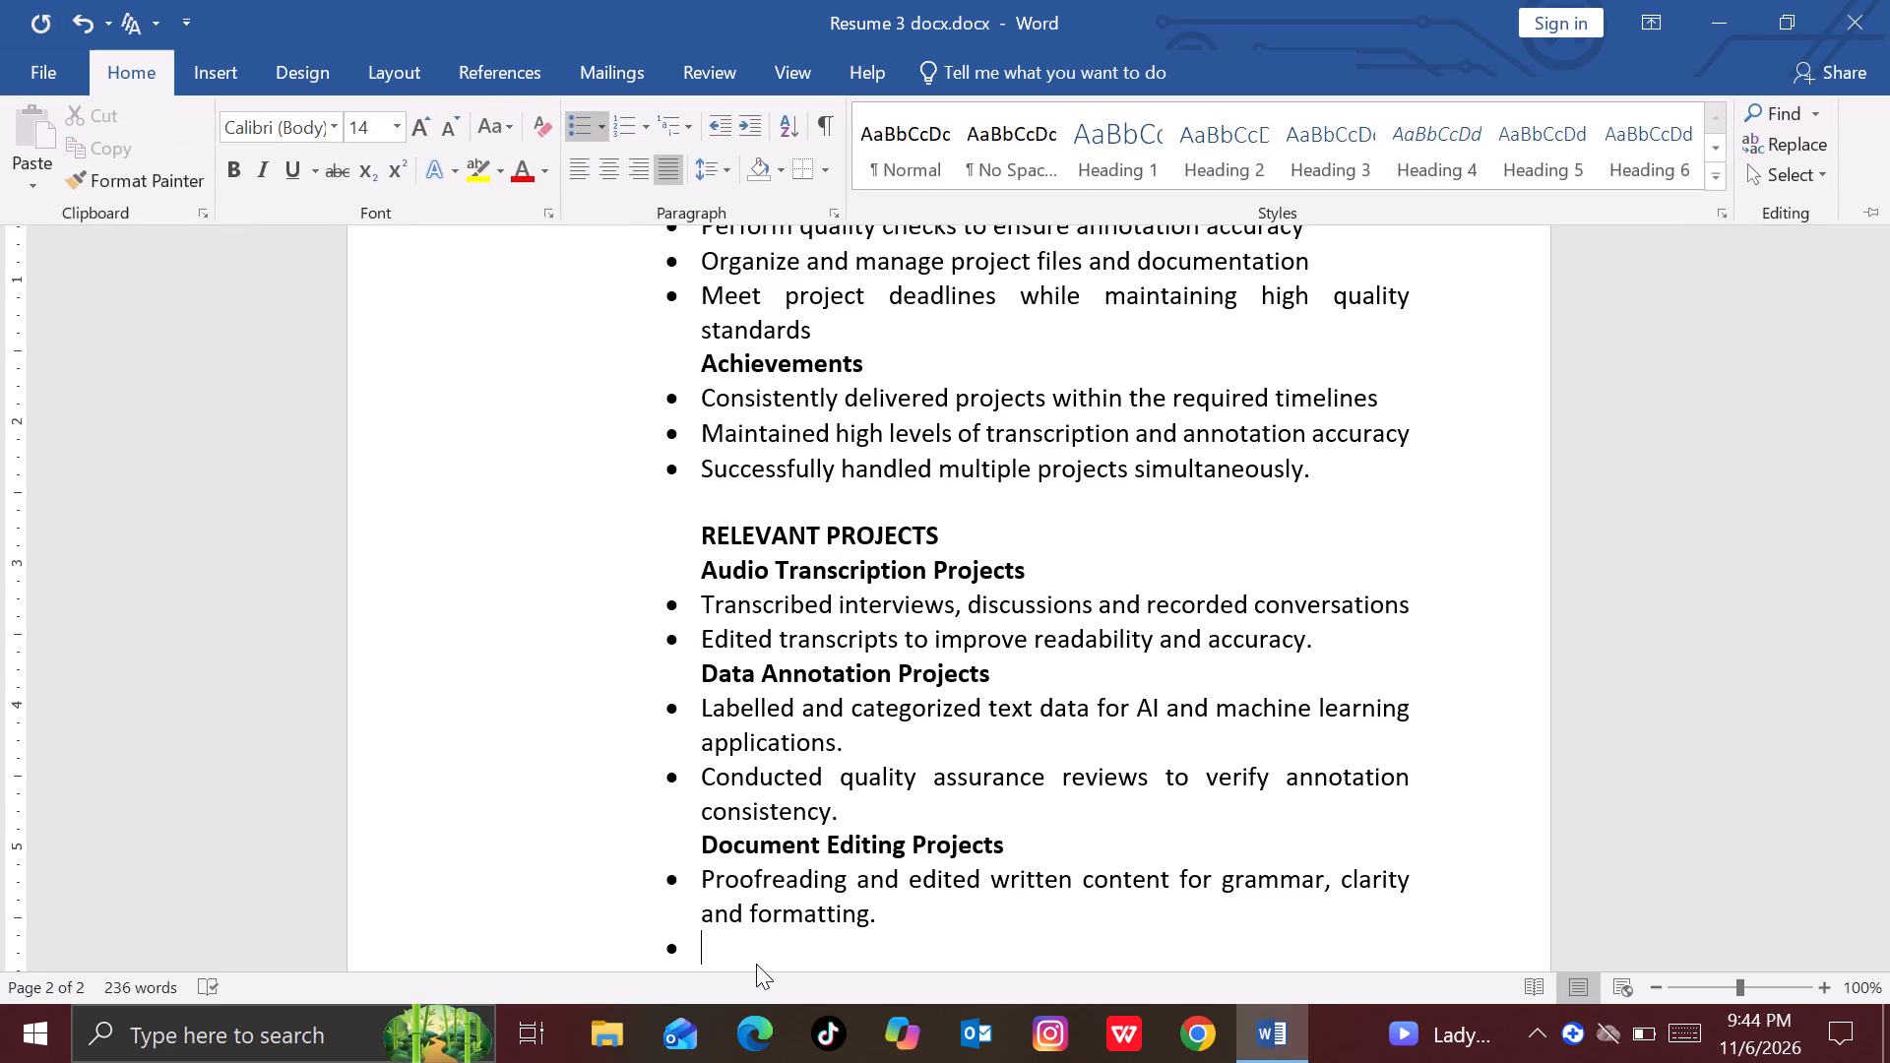
pyautogui.press('c')
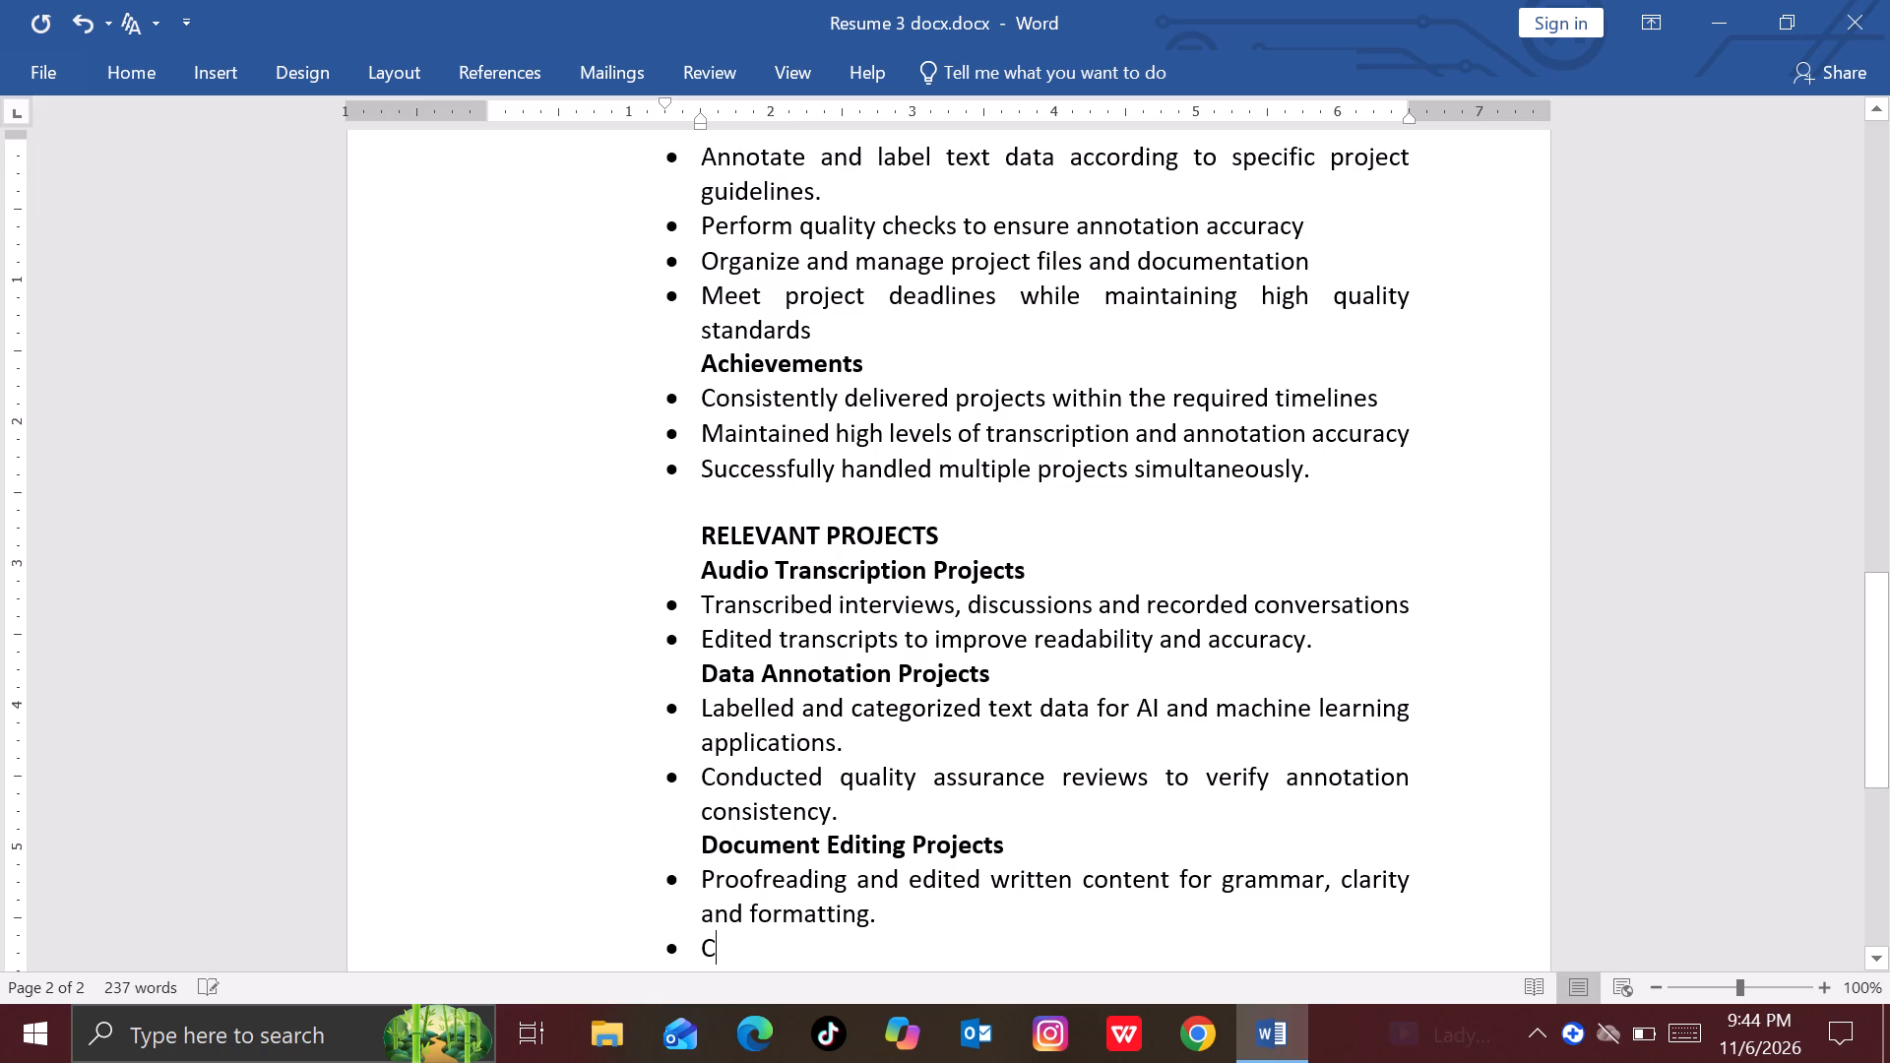
pyautogui.press('o')
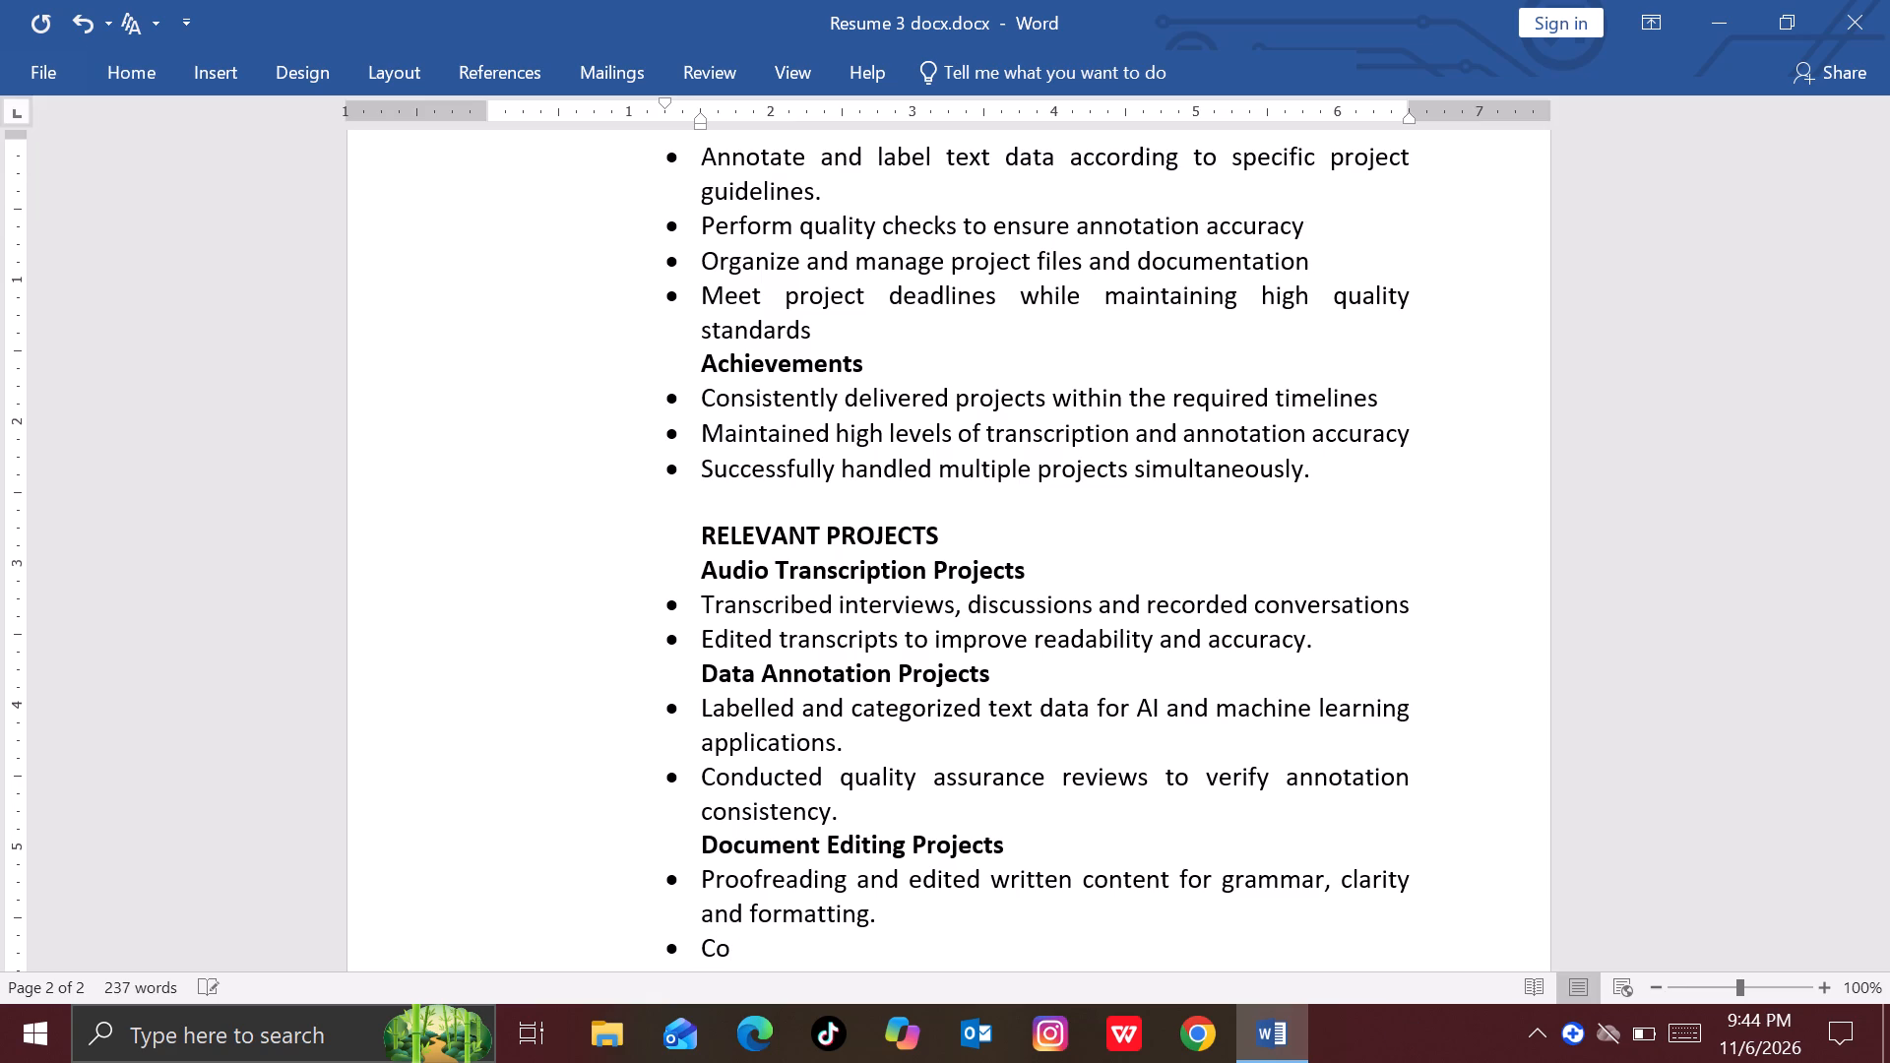
pyautogui.write('rr')
pyautogui.press('r')
pyautogui.press('BackSpace')
pyautogui.write('ected')
pyautogui.press('space')
pyautogui.write('sp')
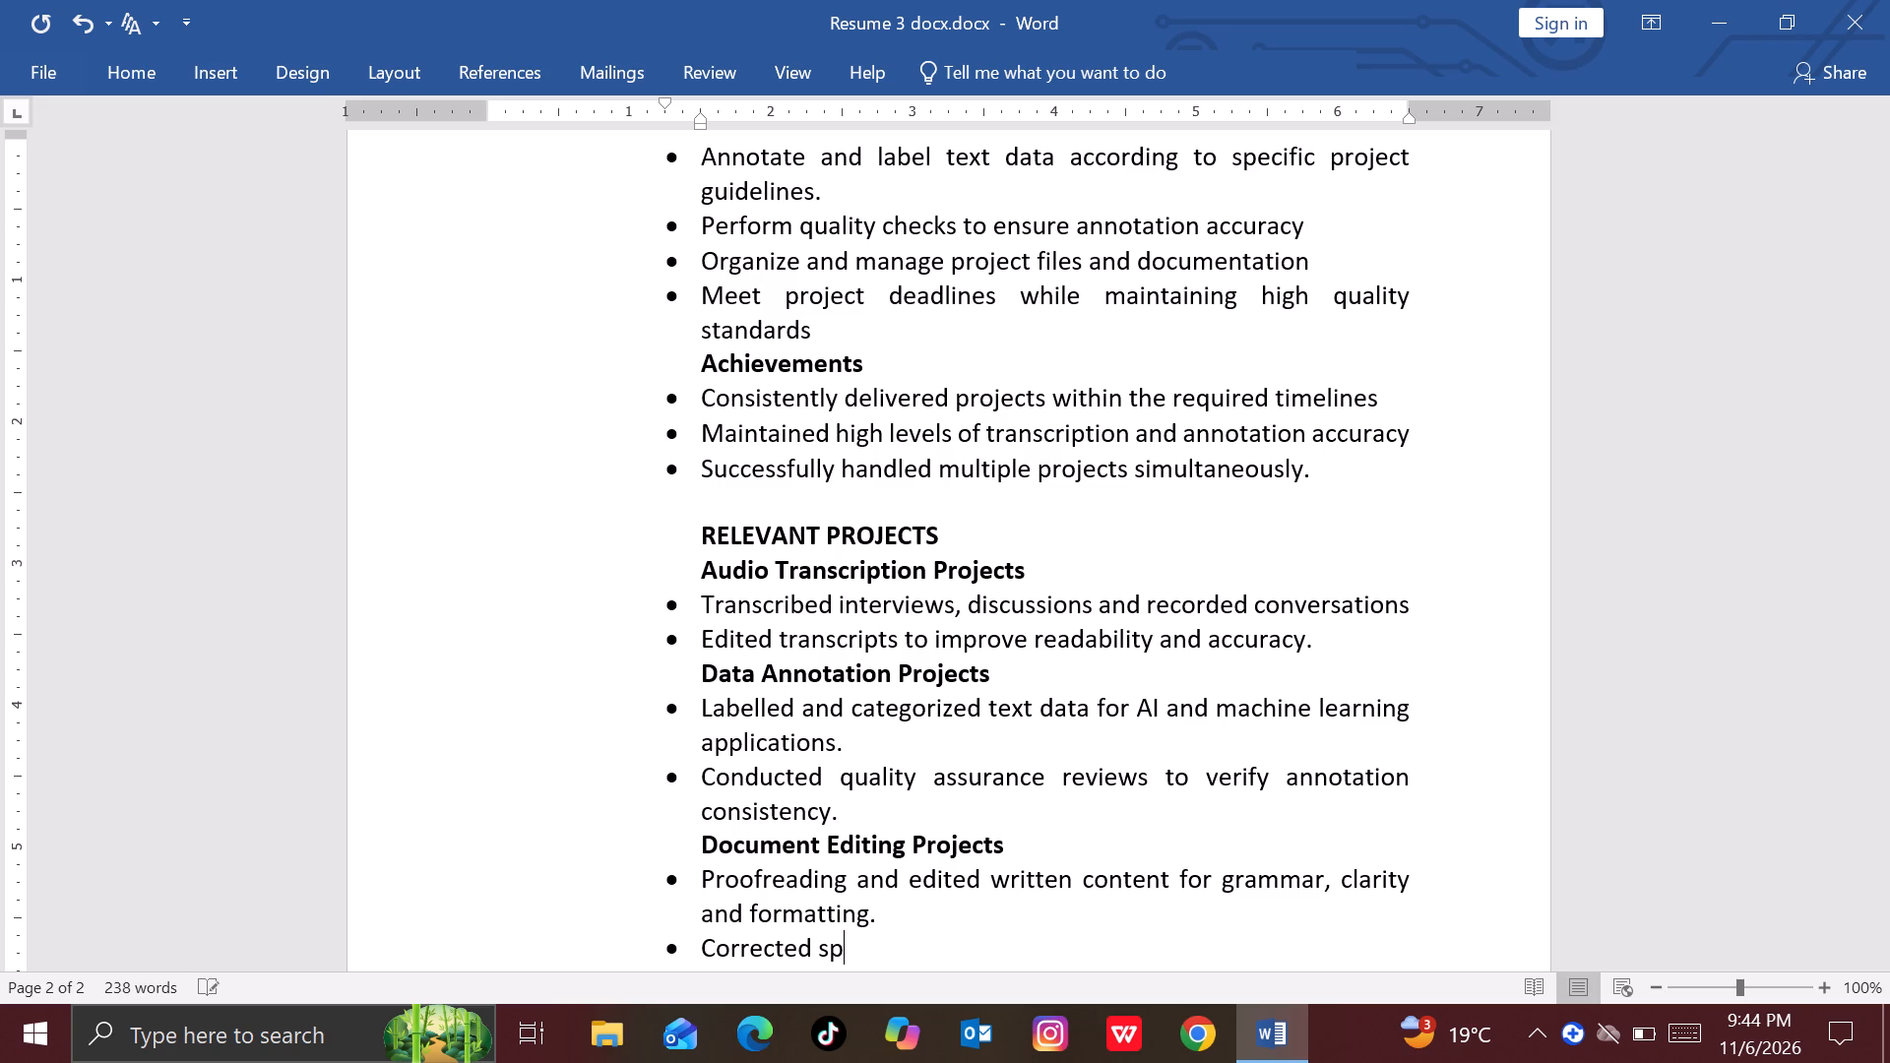
pyautogui.write('elll')
pyautogui.press('BackSpace')
pyautogui.write('ing and')
pyautogui.press('space')
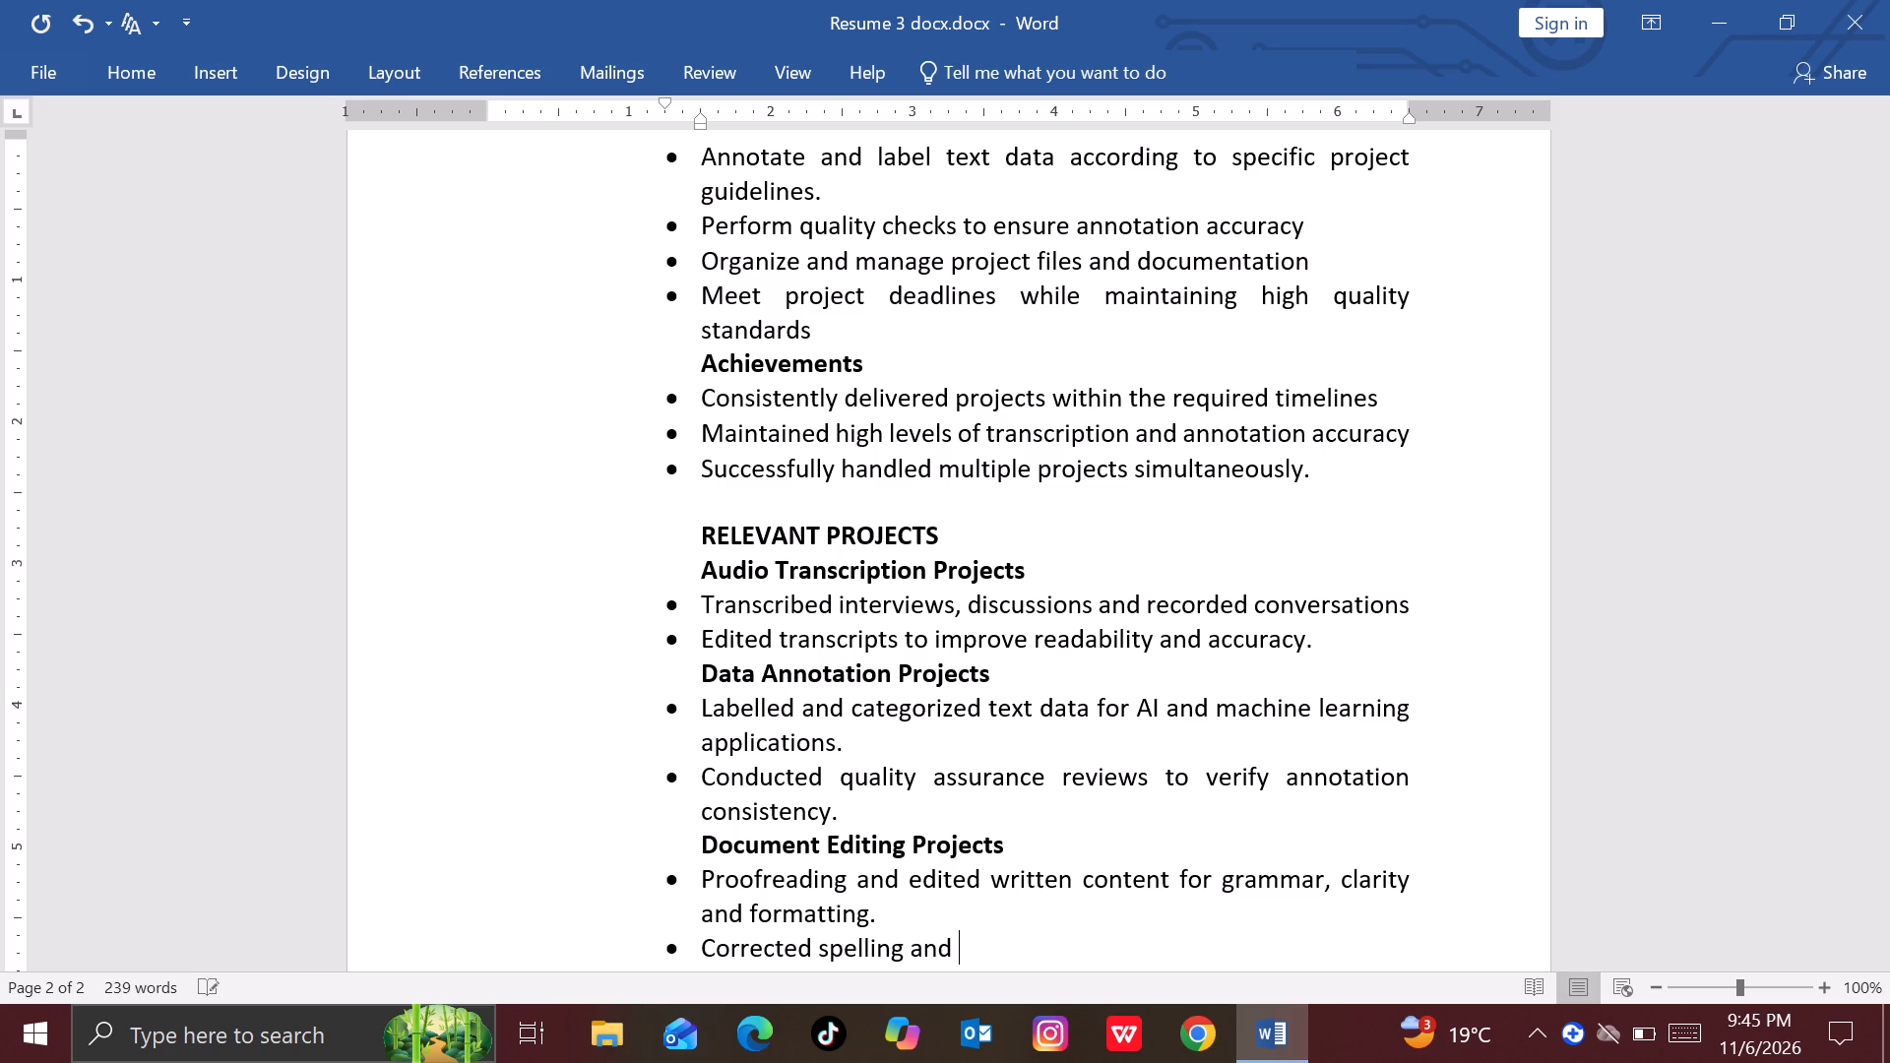
pyautogui.write('pi')
pyautogui.press('BackSpace')
pyautogui.write('unctuatio')
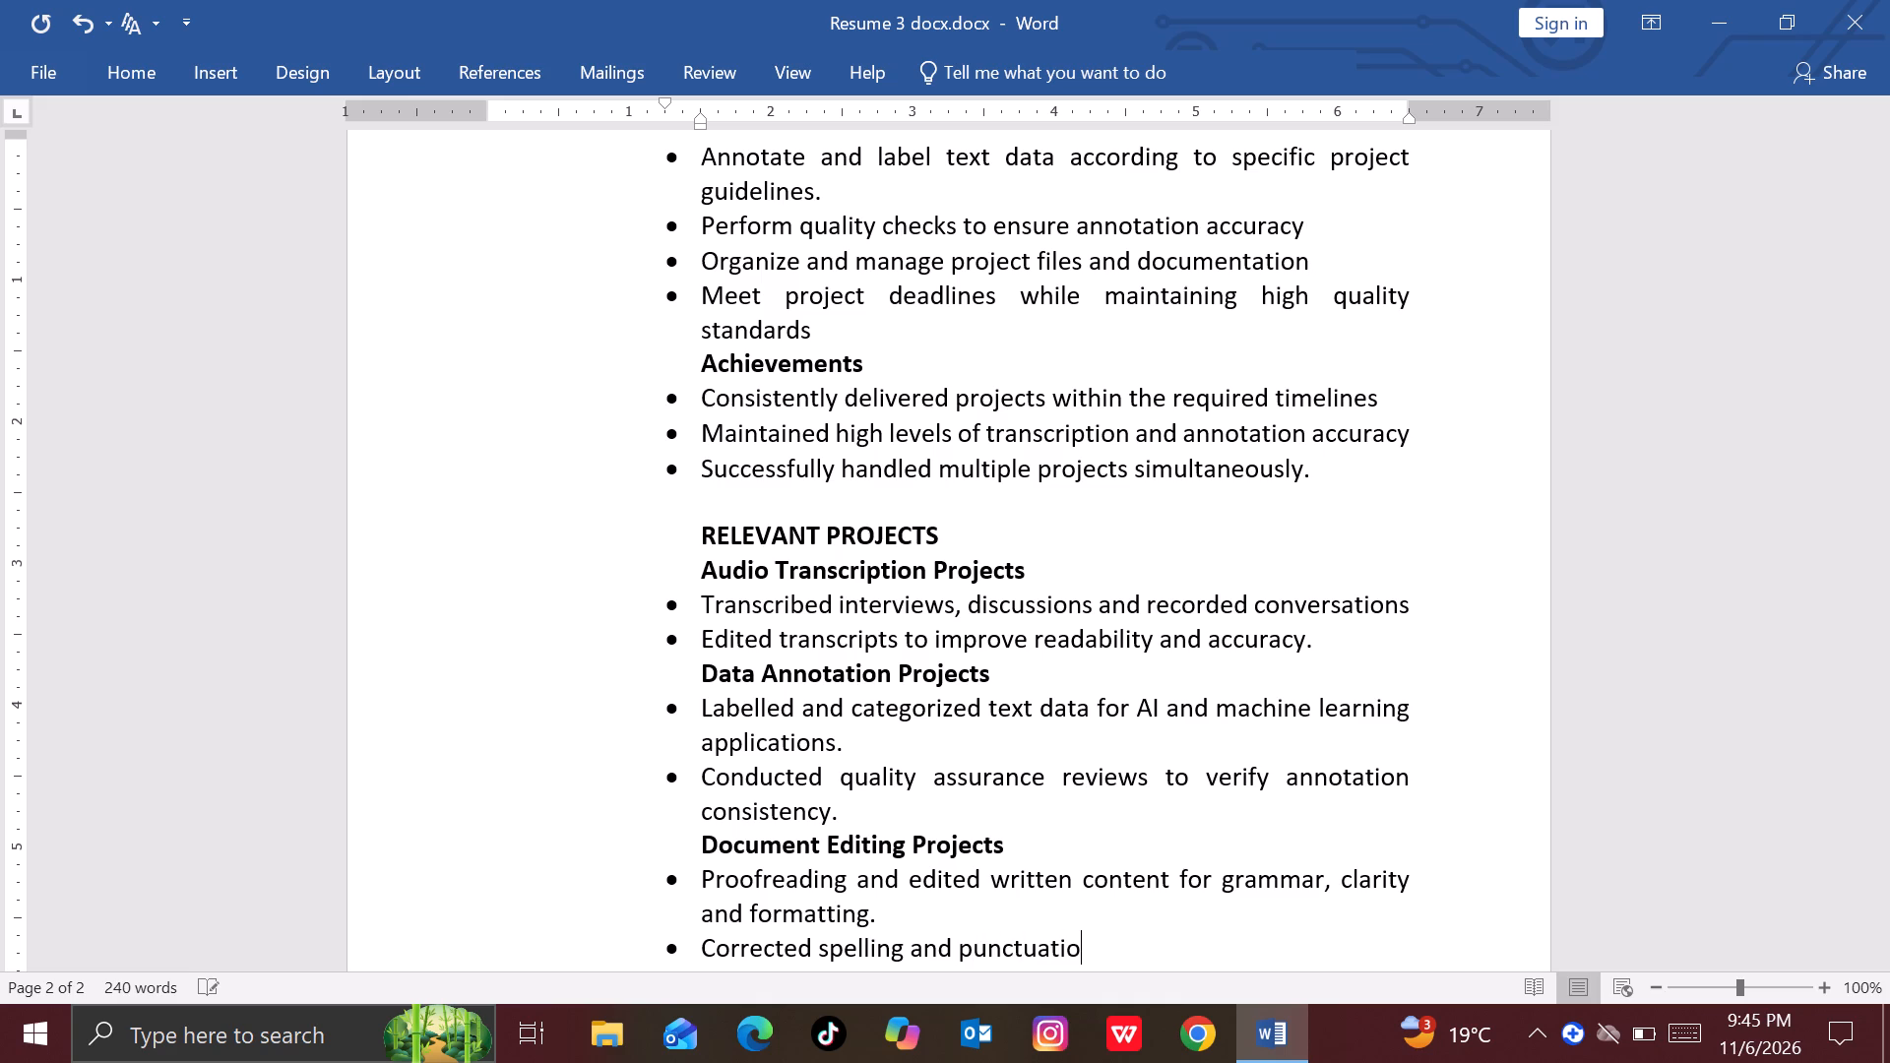
pyautogui.write('n erro')
pyautogui.write('rs')
# Complete the second Document Editing Projects bullet with "while maintaining original meaning".
pyautogui.press('space')
pyautogui.write('whil')
pyautogui.write('e maint')
pyautogui.write('ain')
pyautogui.press('i')
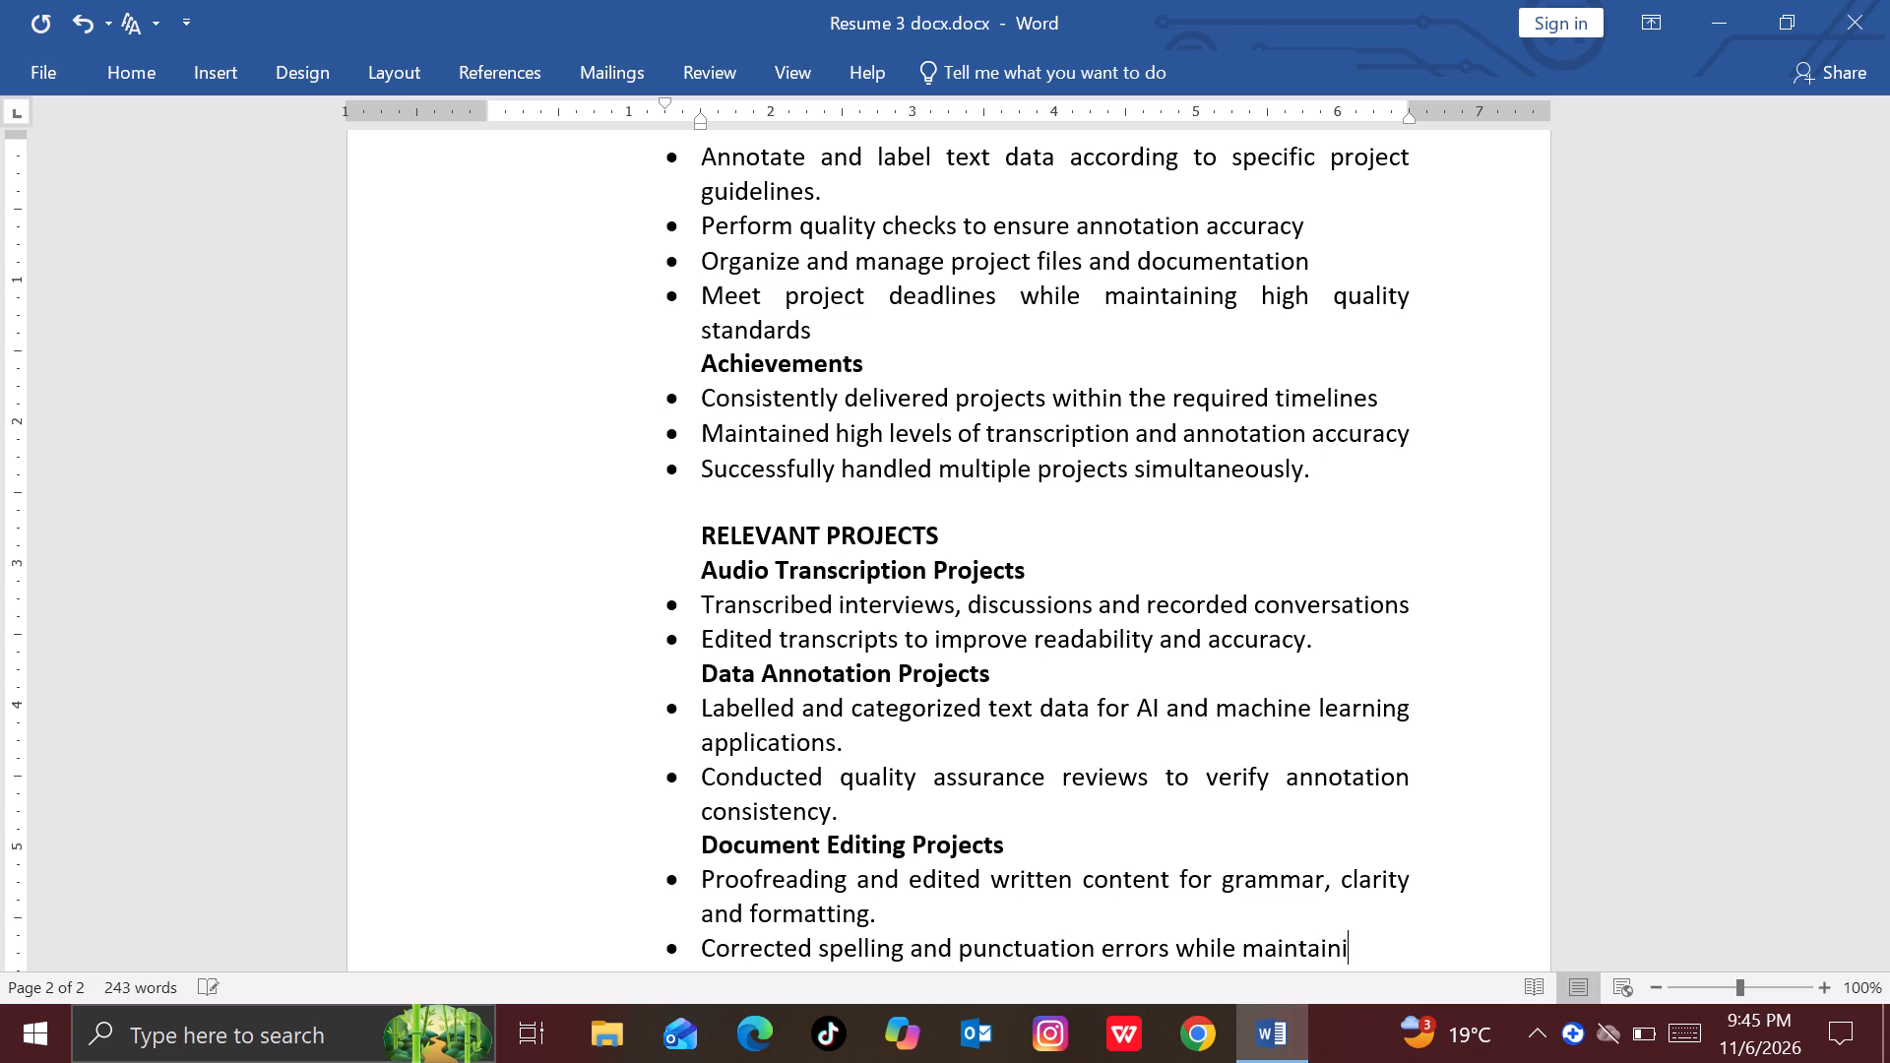
pyautogui.write('ng')
pyautogui.press('space')
pyautogui.write('ori')
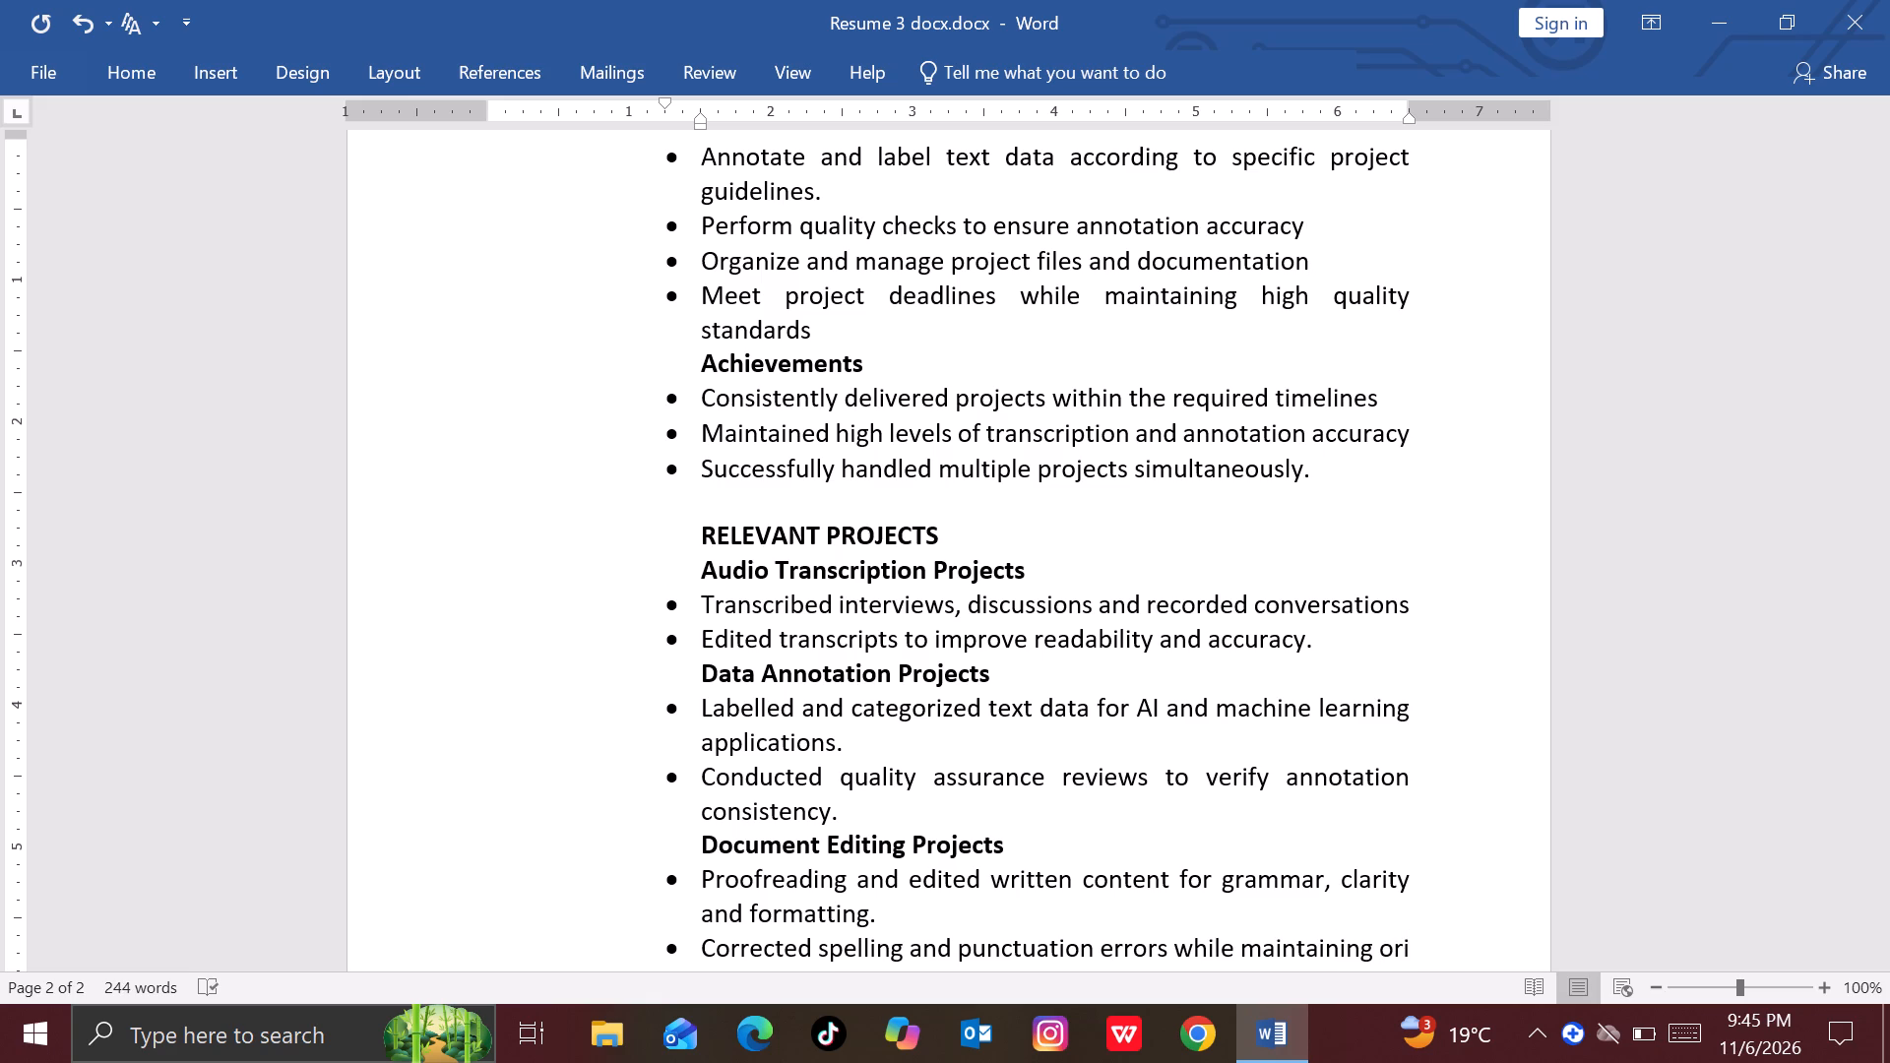
pyautogui.write('ginal')
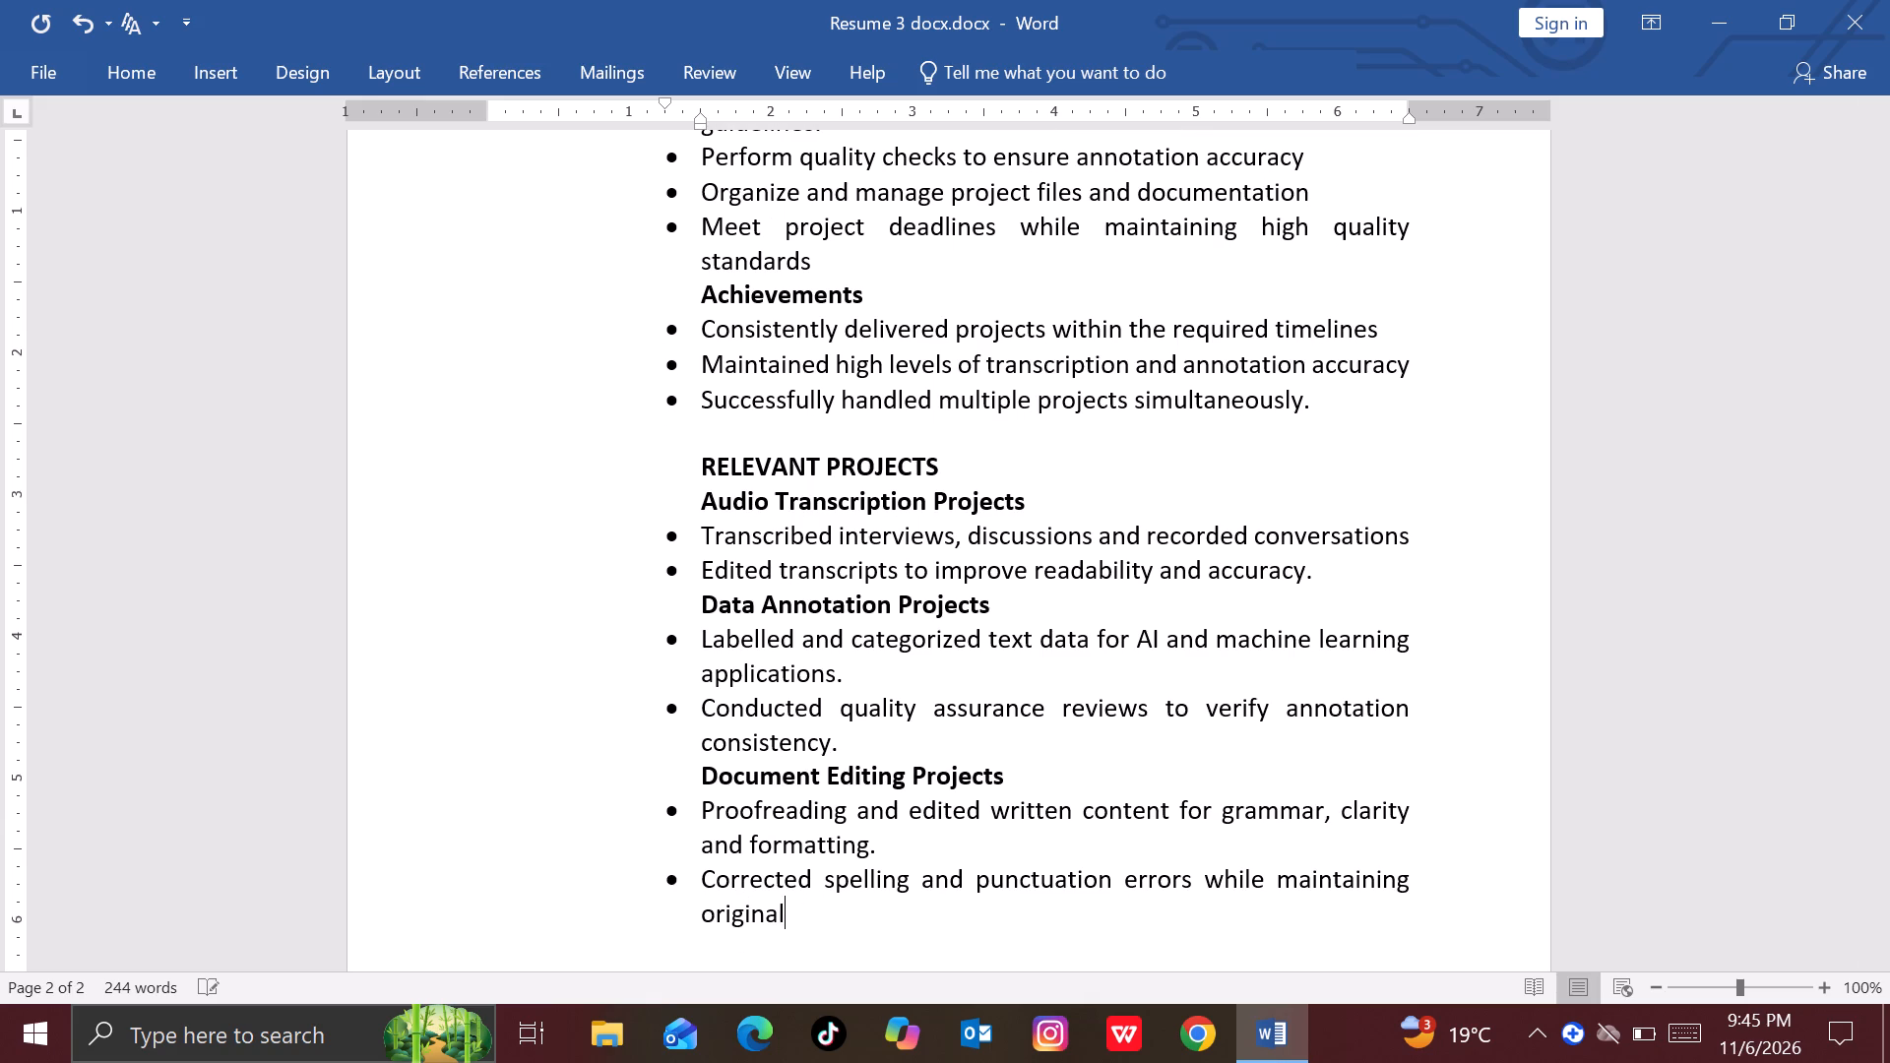
pyautogui.press('space')
pyautogui.write('ma')
pyautogui.press('BackSpace')
pyautogui.press('r')
pyautogui.press('BackSpace')
pyautogui.write('eaning')
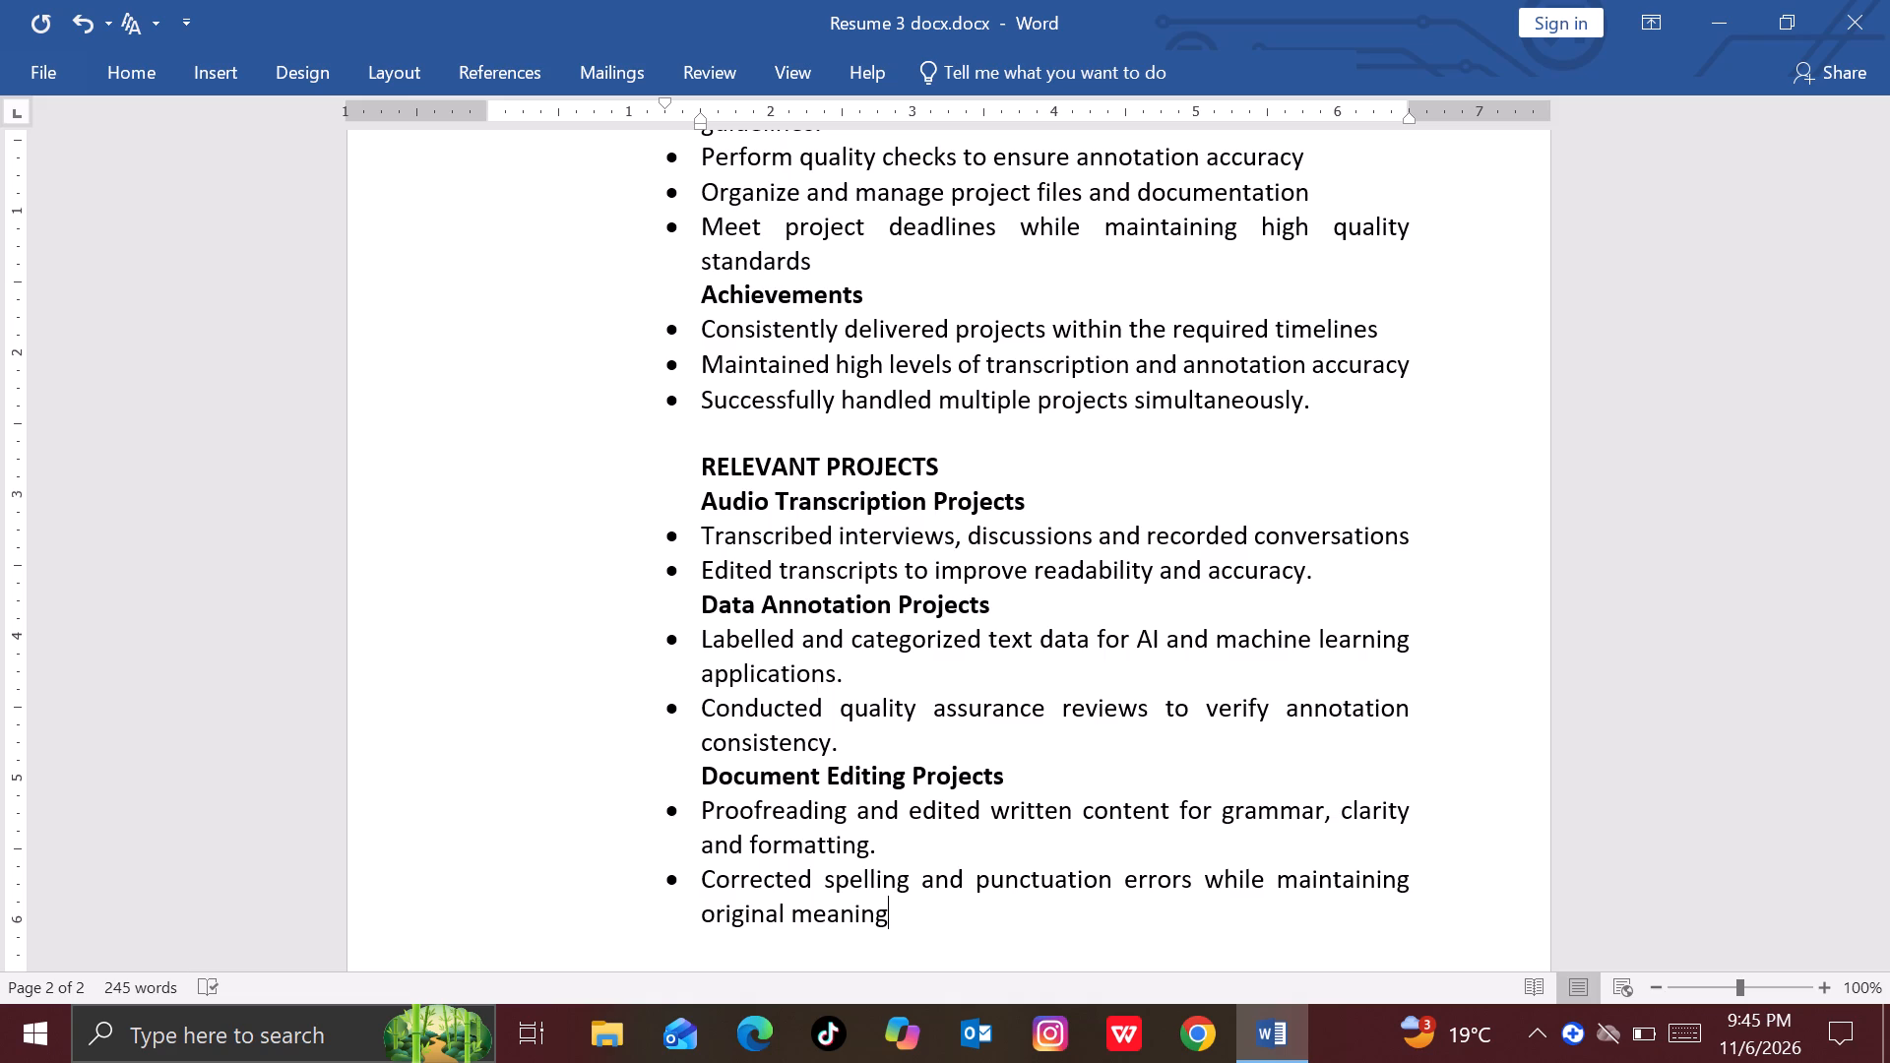
# End the bulleted list after "original meaning" and start an unbulleted line below one blank line.
pyautogui.press('Return')
pyautogui.press('BackSpace')
pyautogui.press('Return')
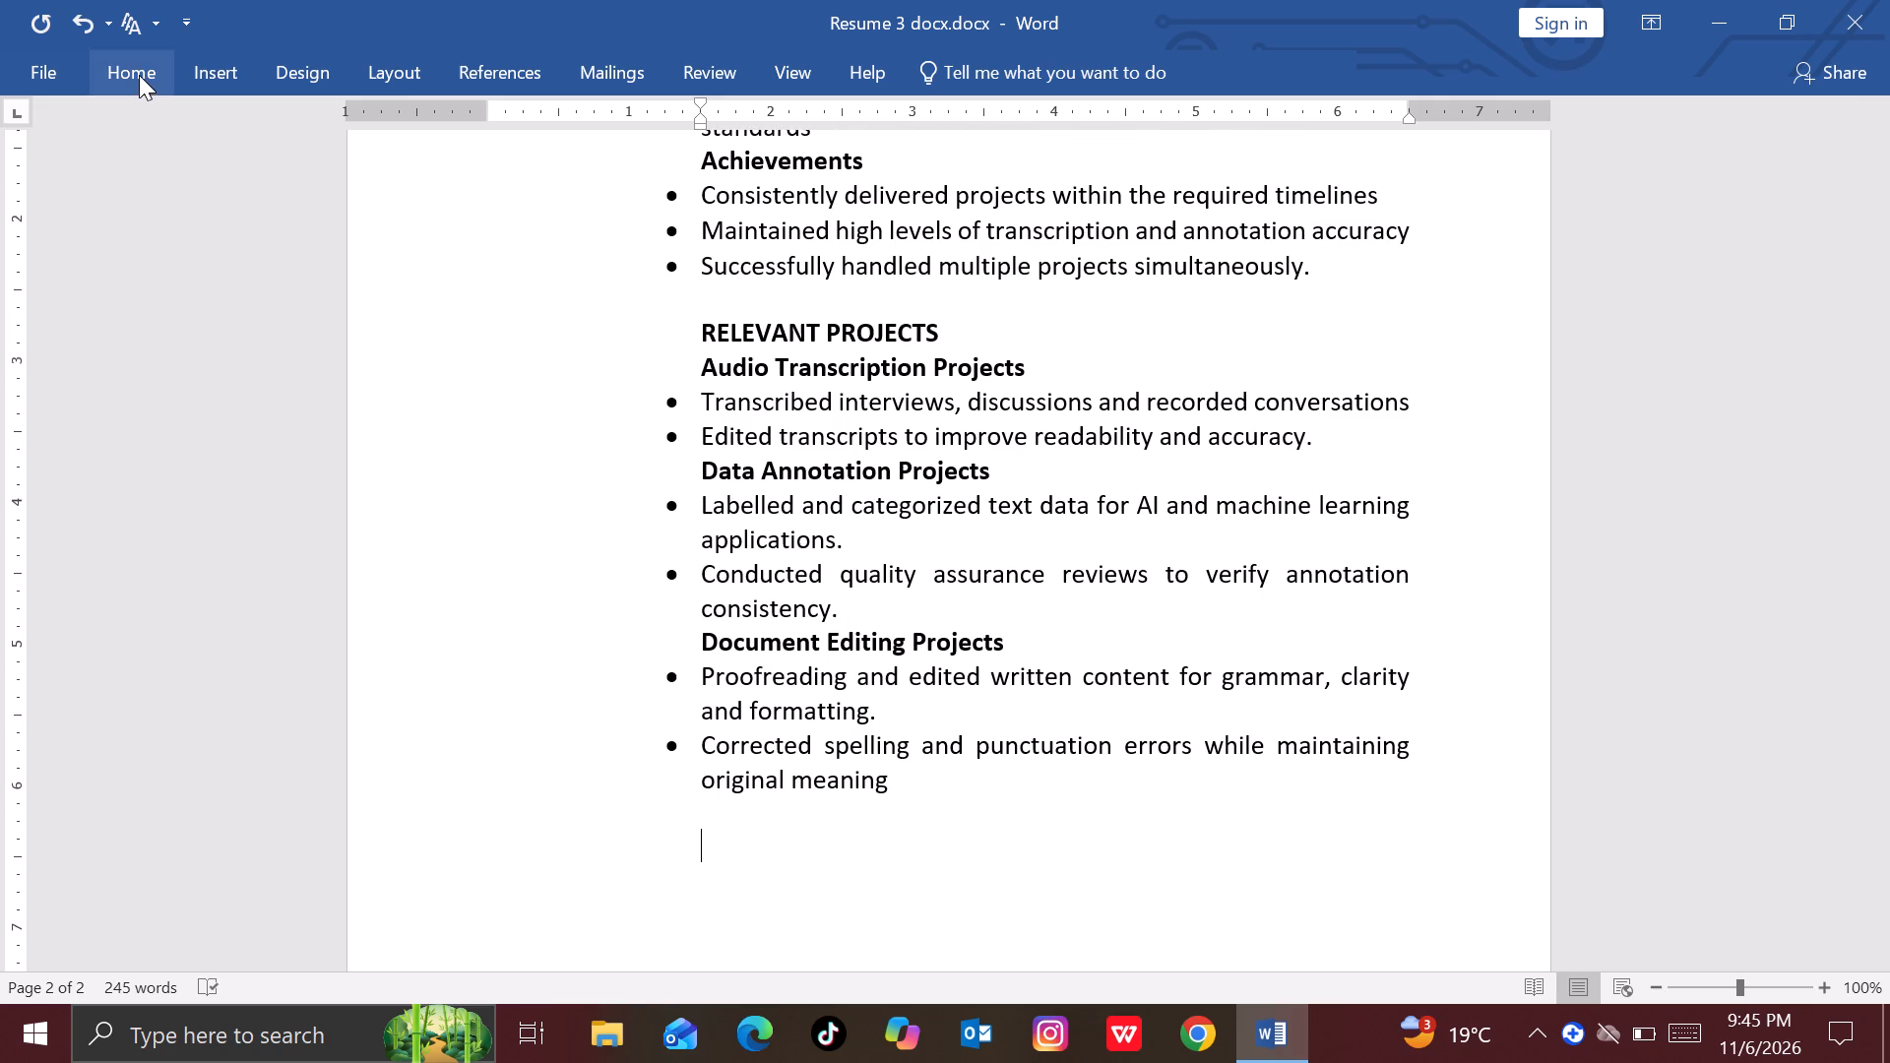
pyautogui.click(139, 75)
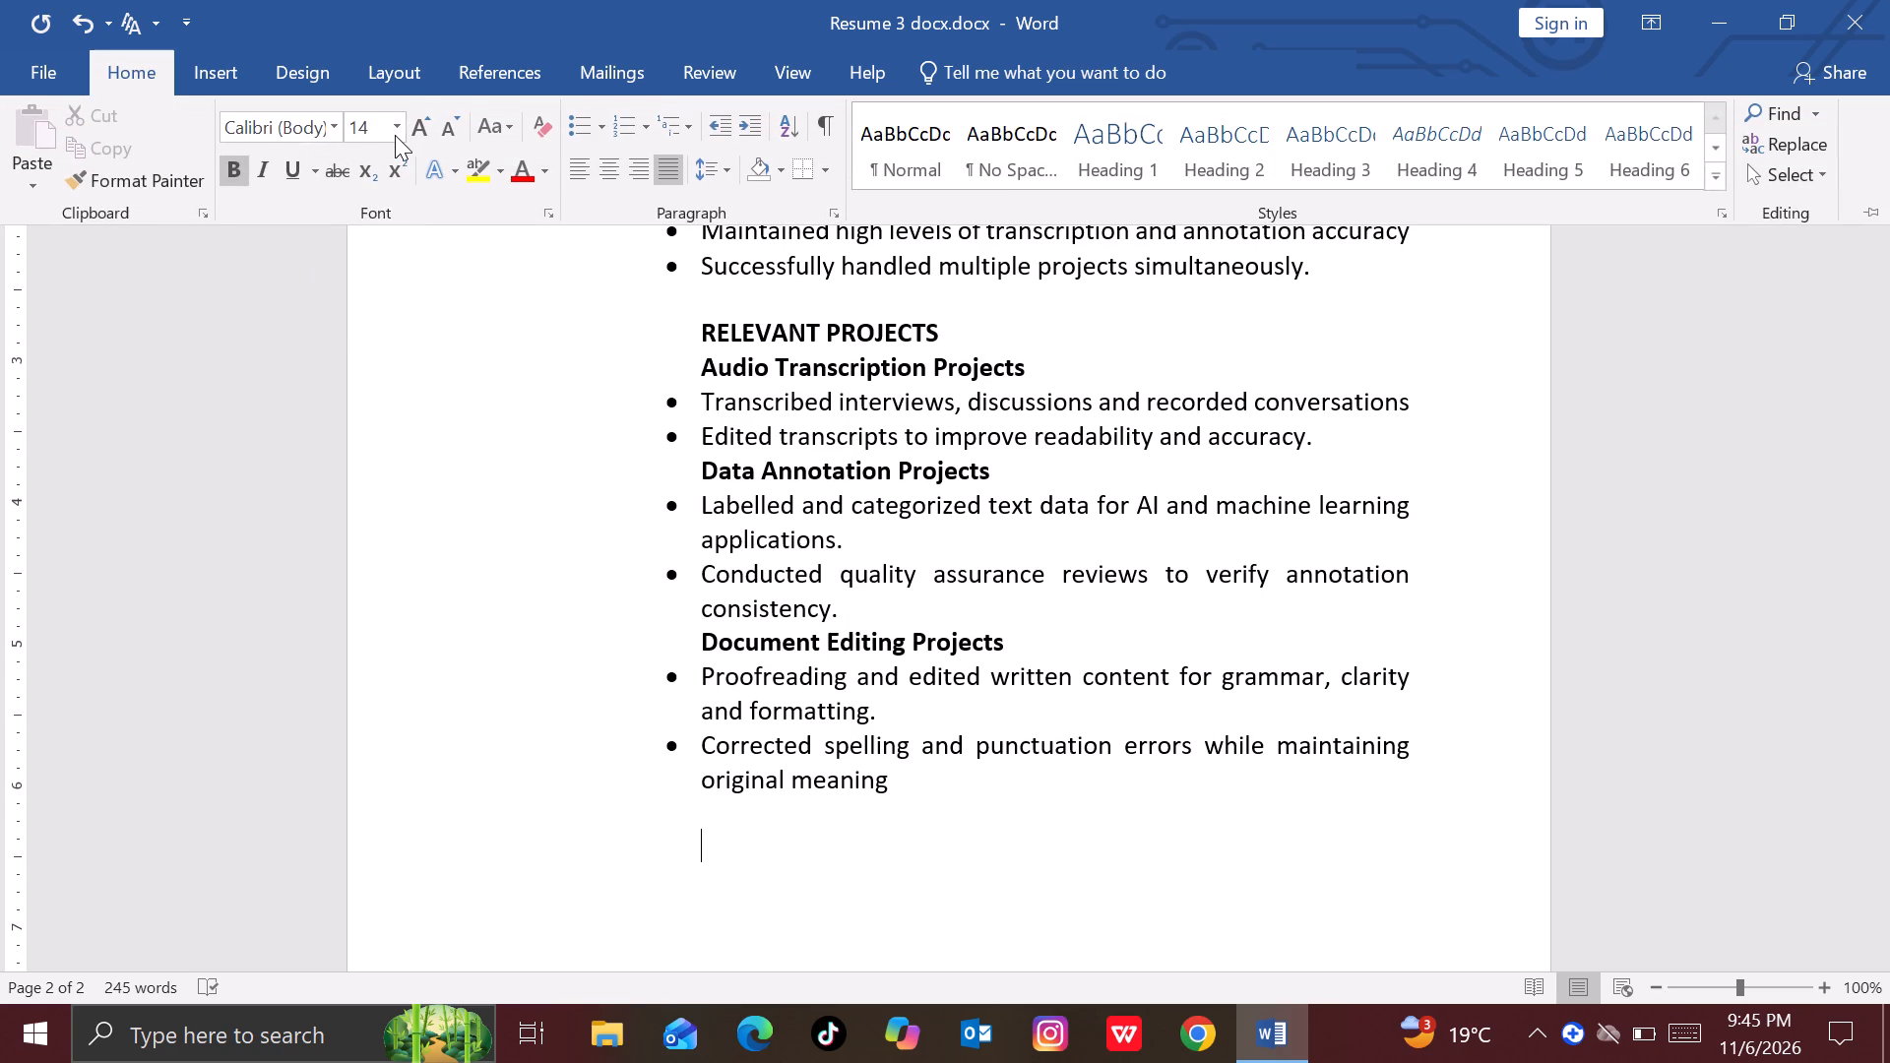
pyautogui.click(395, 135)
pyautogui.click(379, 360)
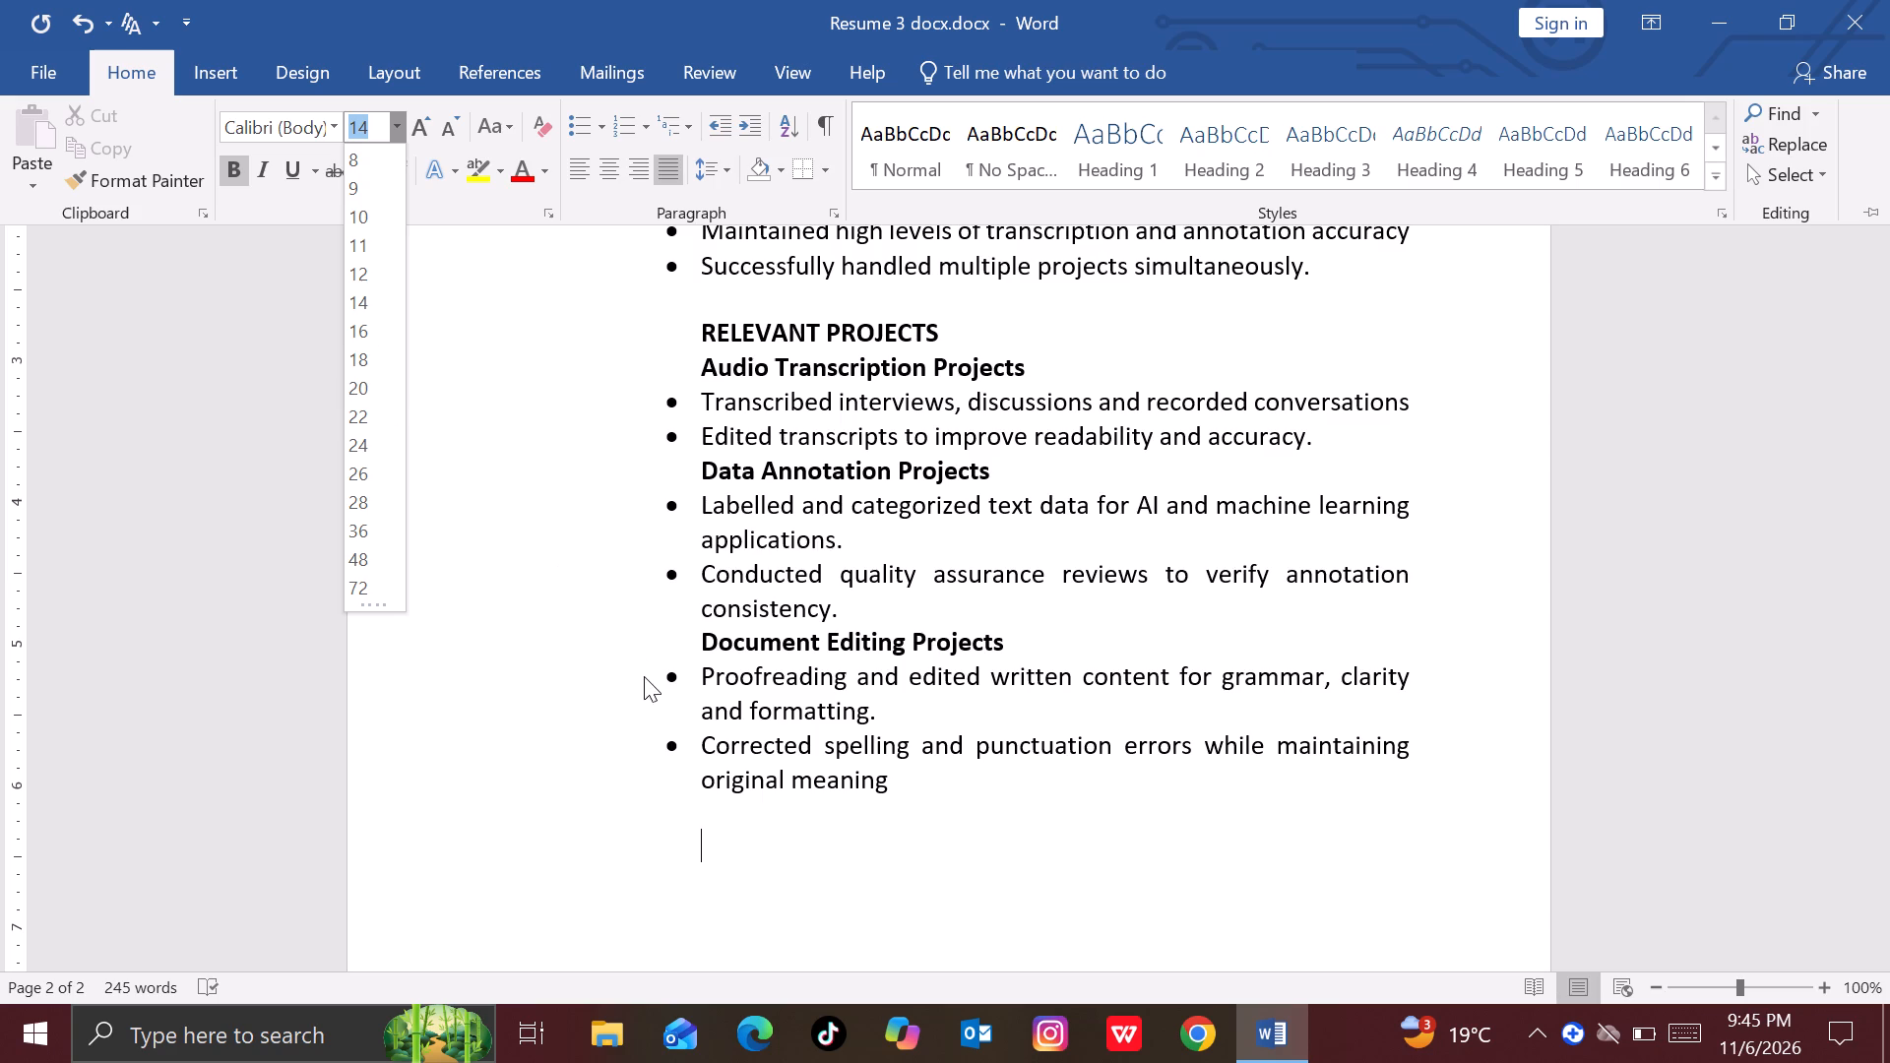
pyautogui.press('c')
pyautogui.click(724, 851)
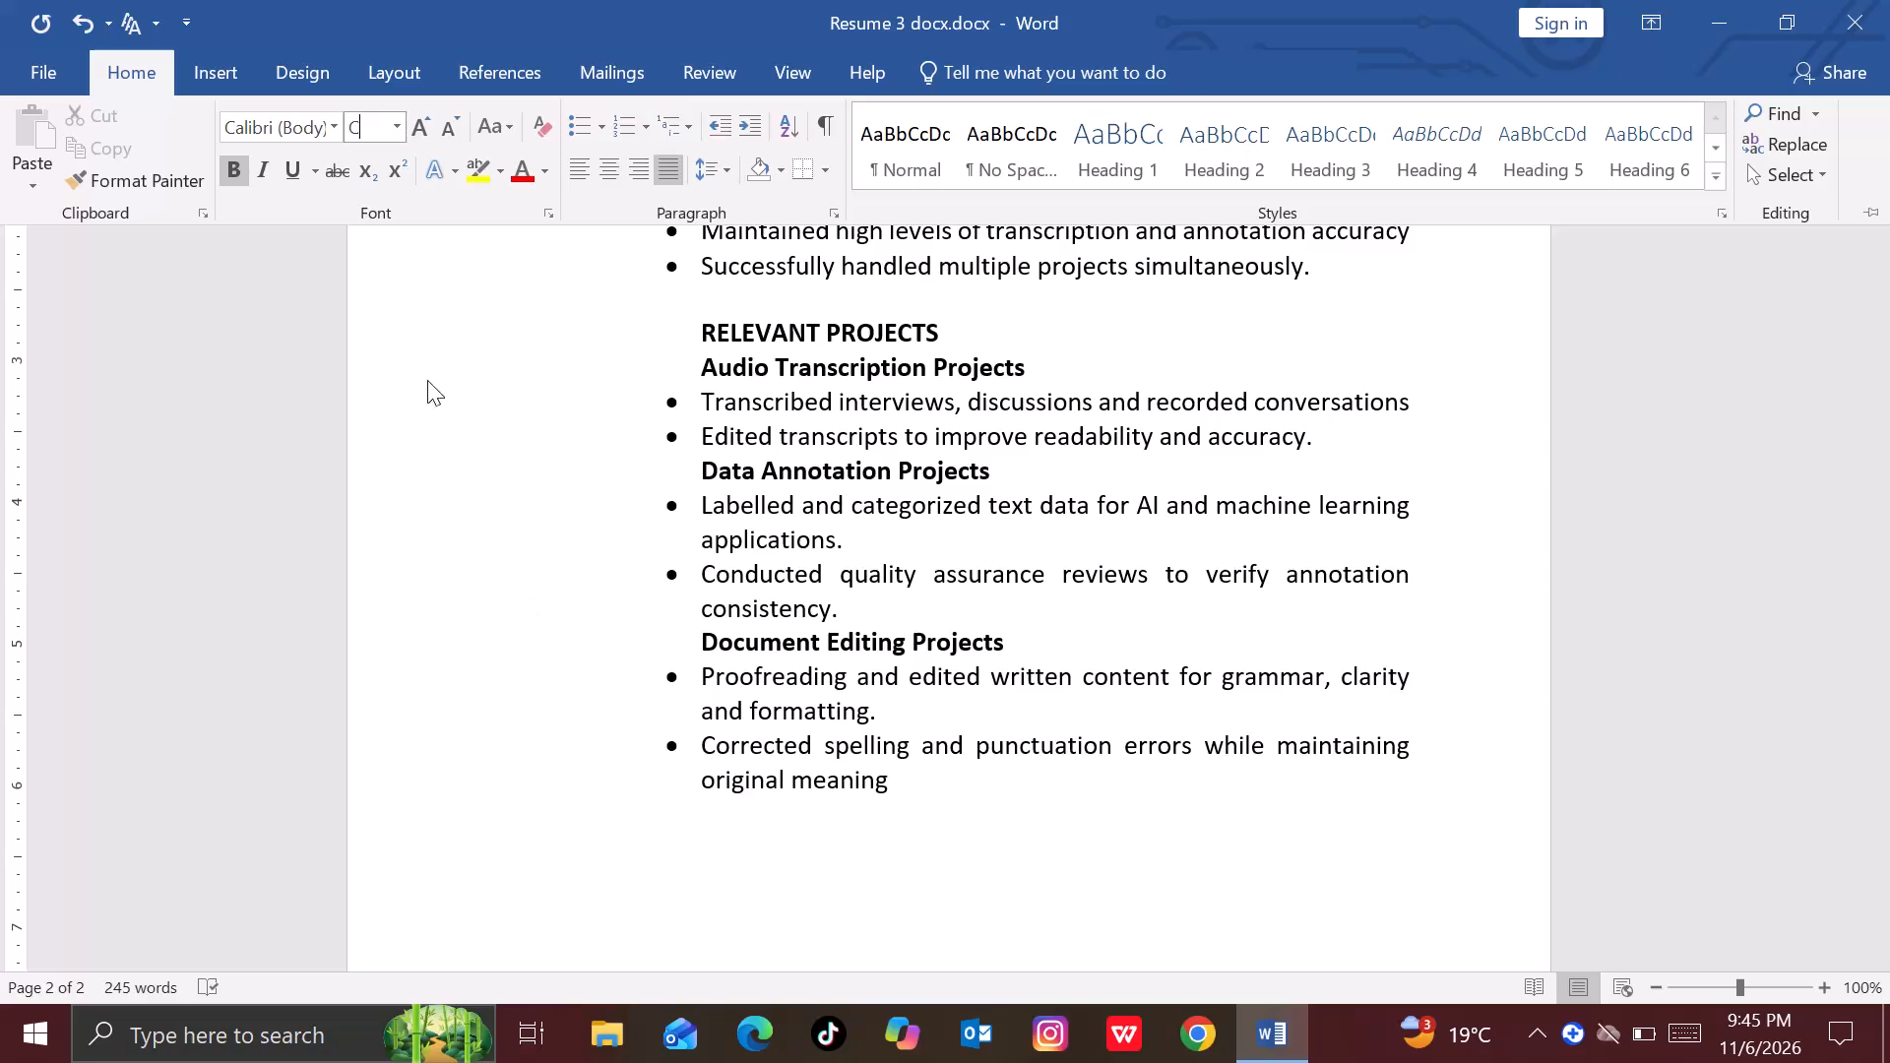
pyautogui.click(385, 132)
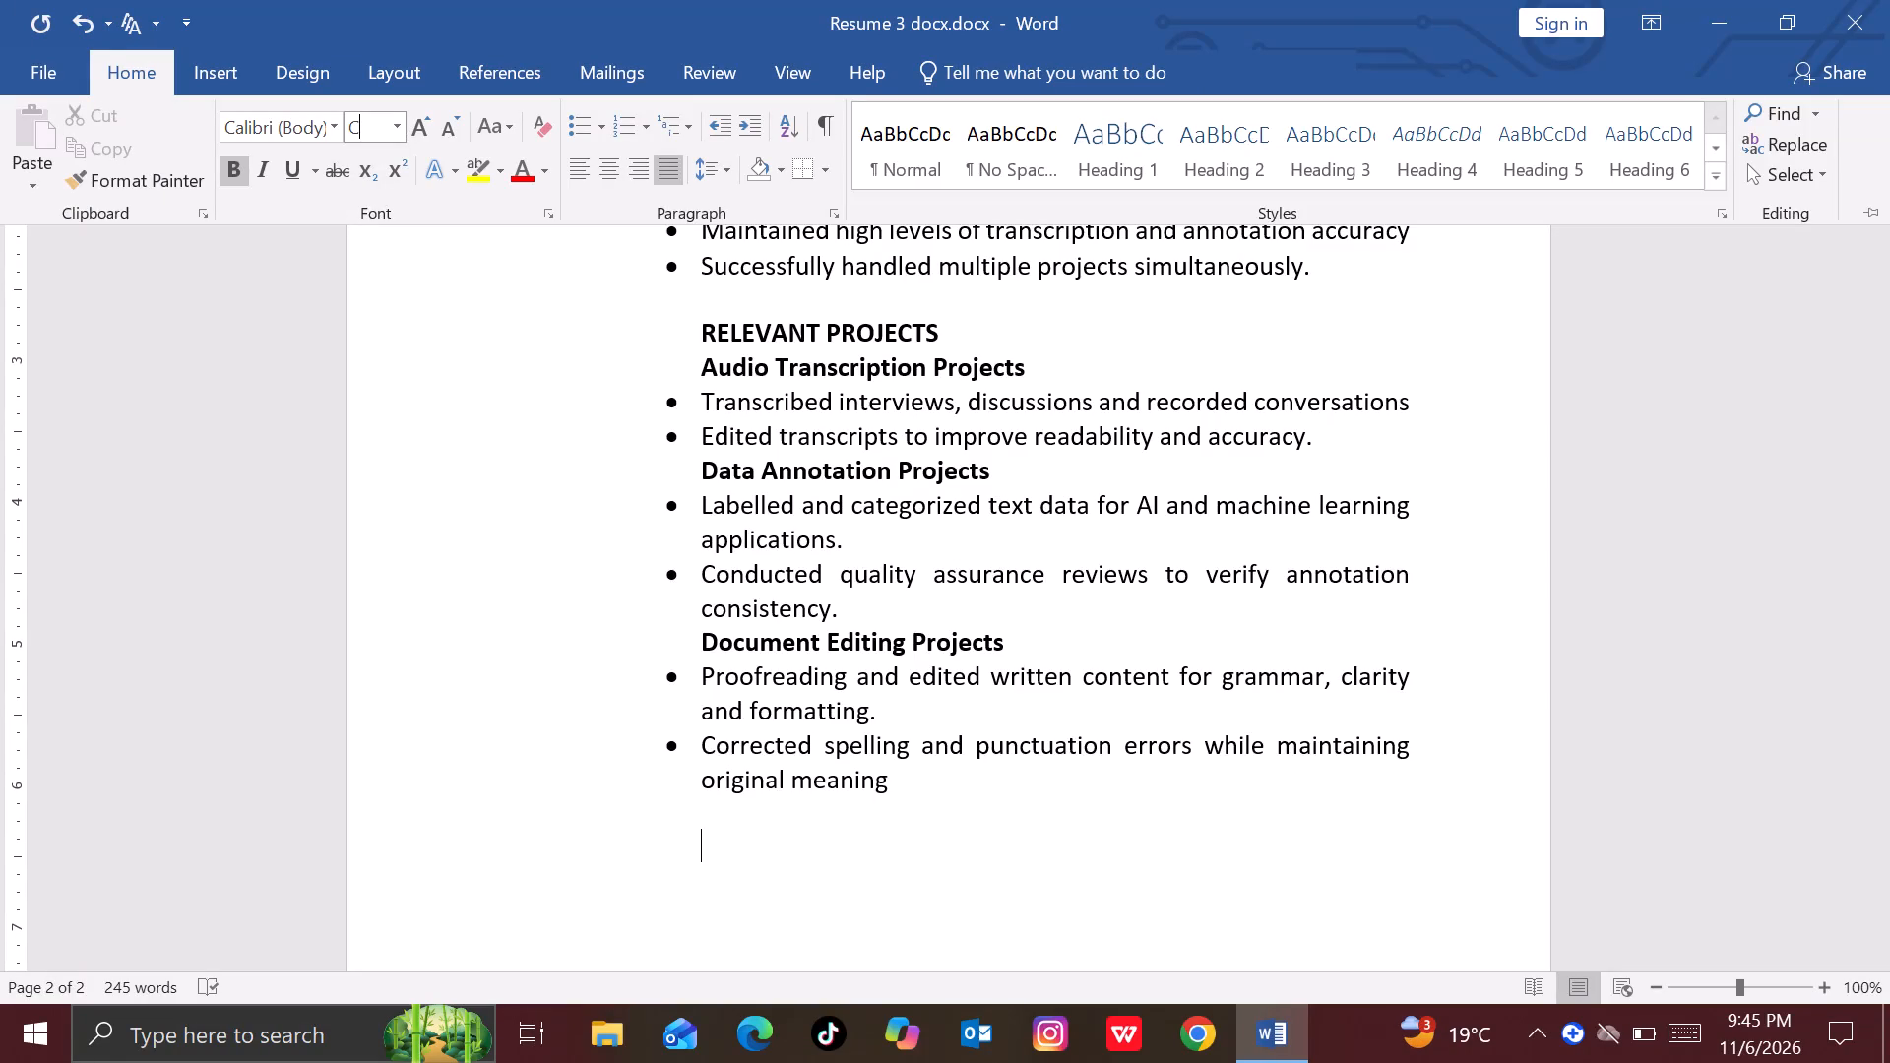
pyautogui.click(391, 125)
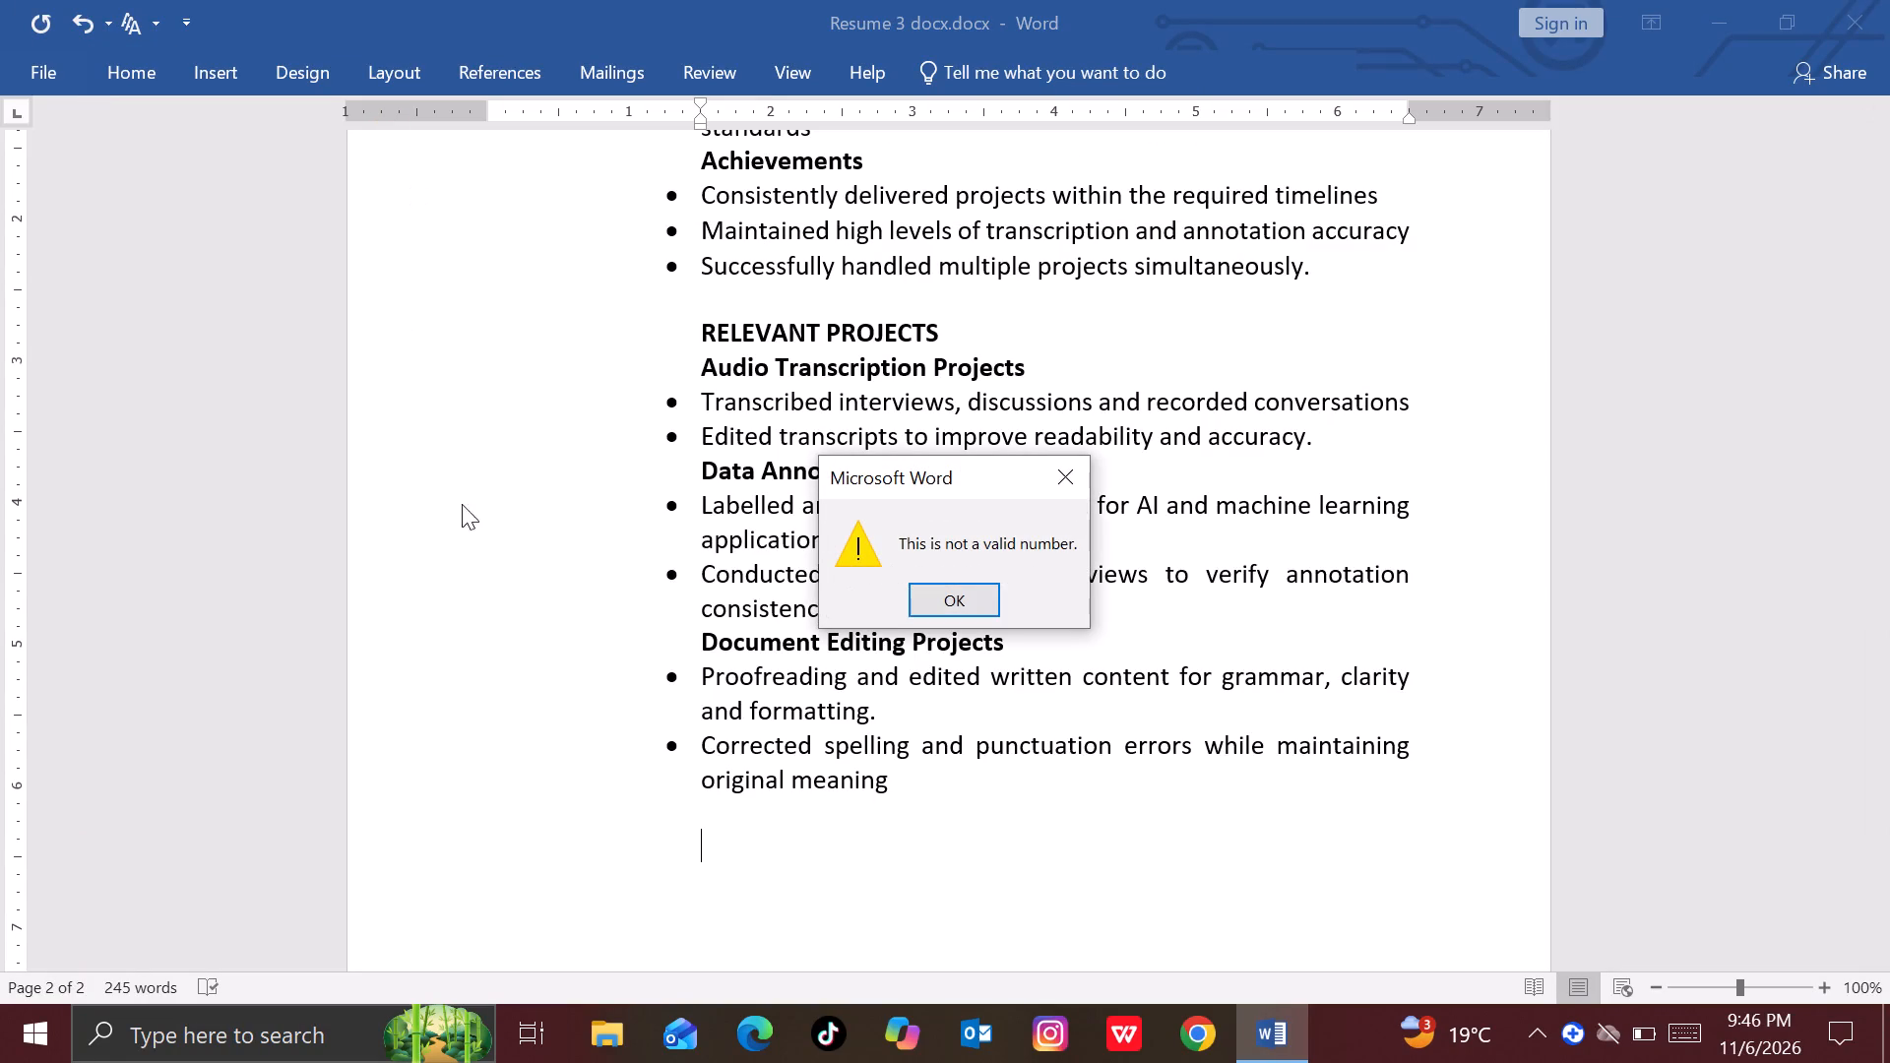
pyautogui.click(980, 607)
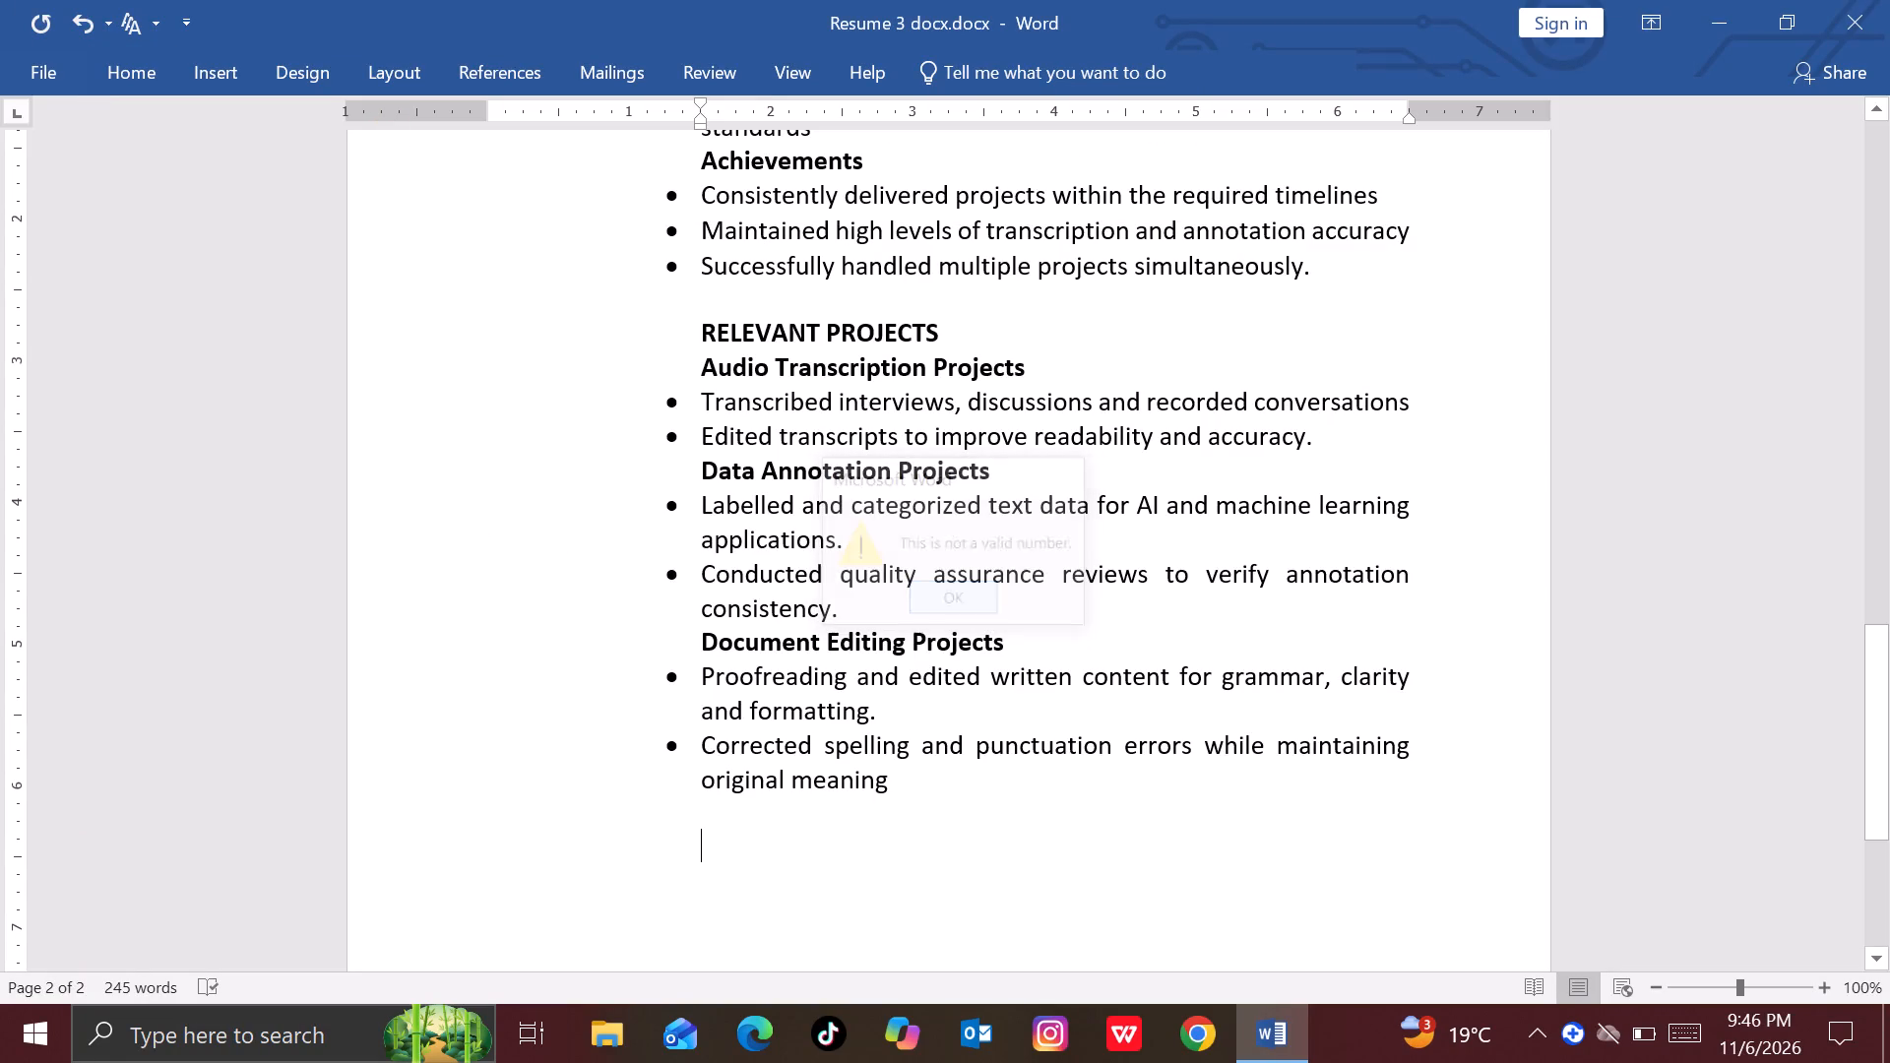
# Set the font size to 18 for the new bold, unbulleted line below the Document Editing Projects bullets.
pyautogui.click(136, 69)
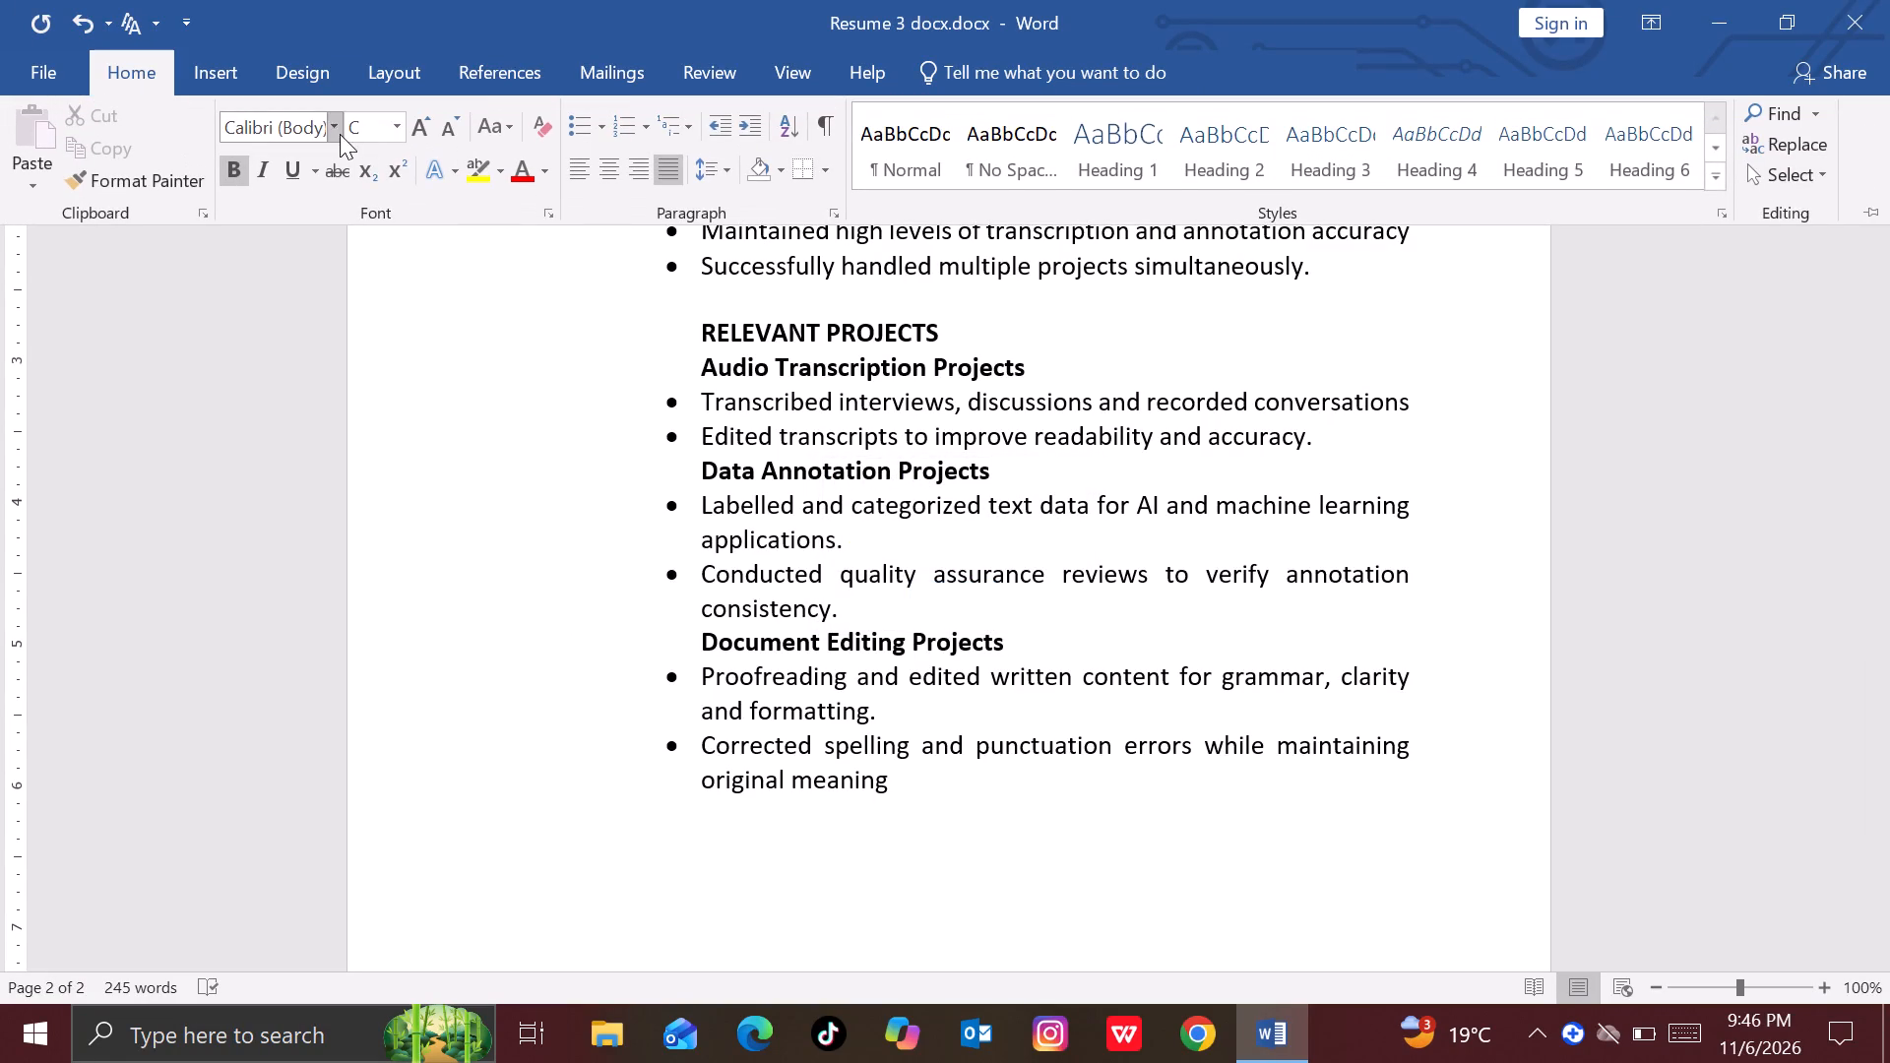
pyautogui.click(401, 121)
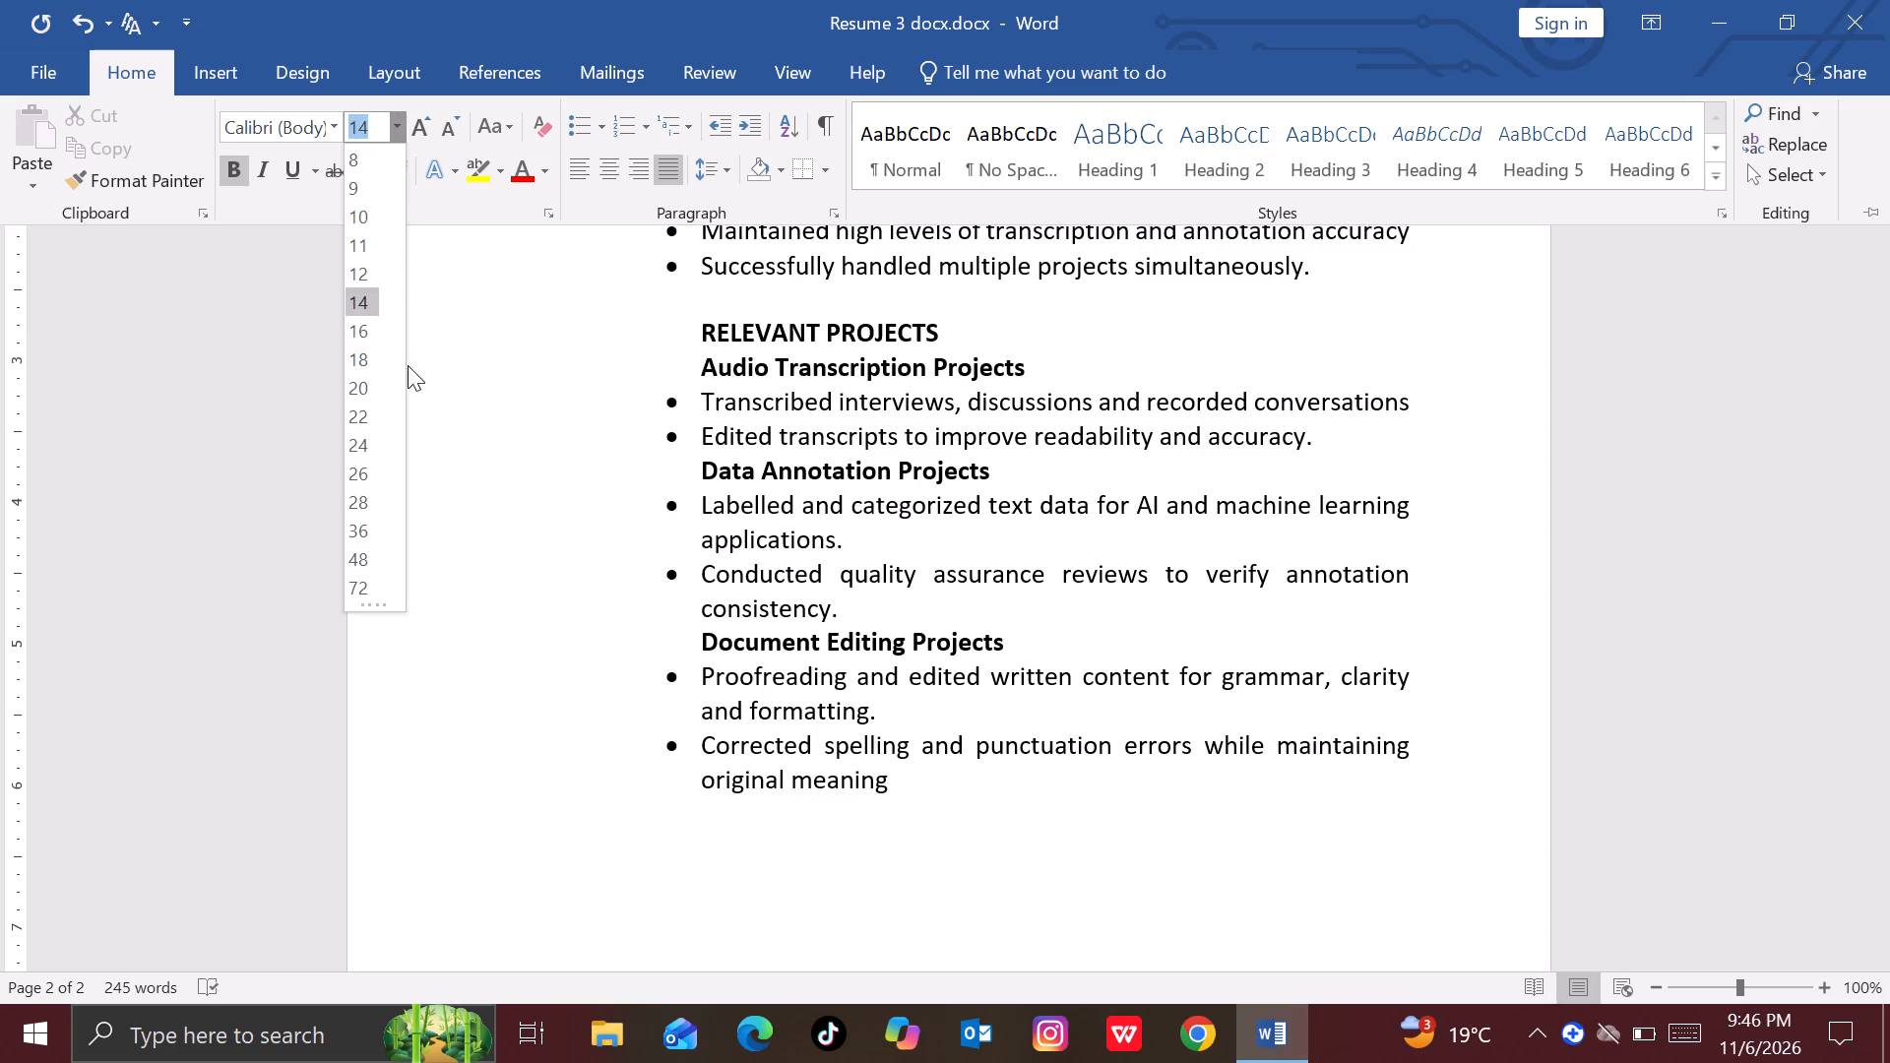
pyautogui.click(382, 362)
pyautogui.click(367, 359)
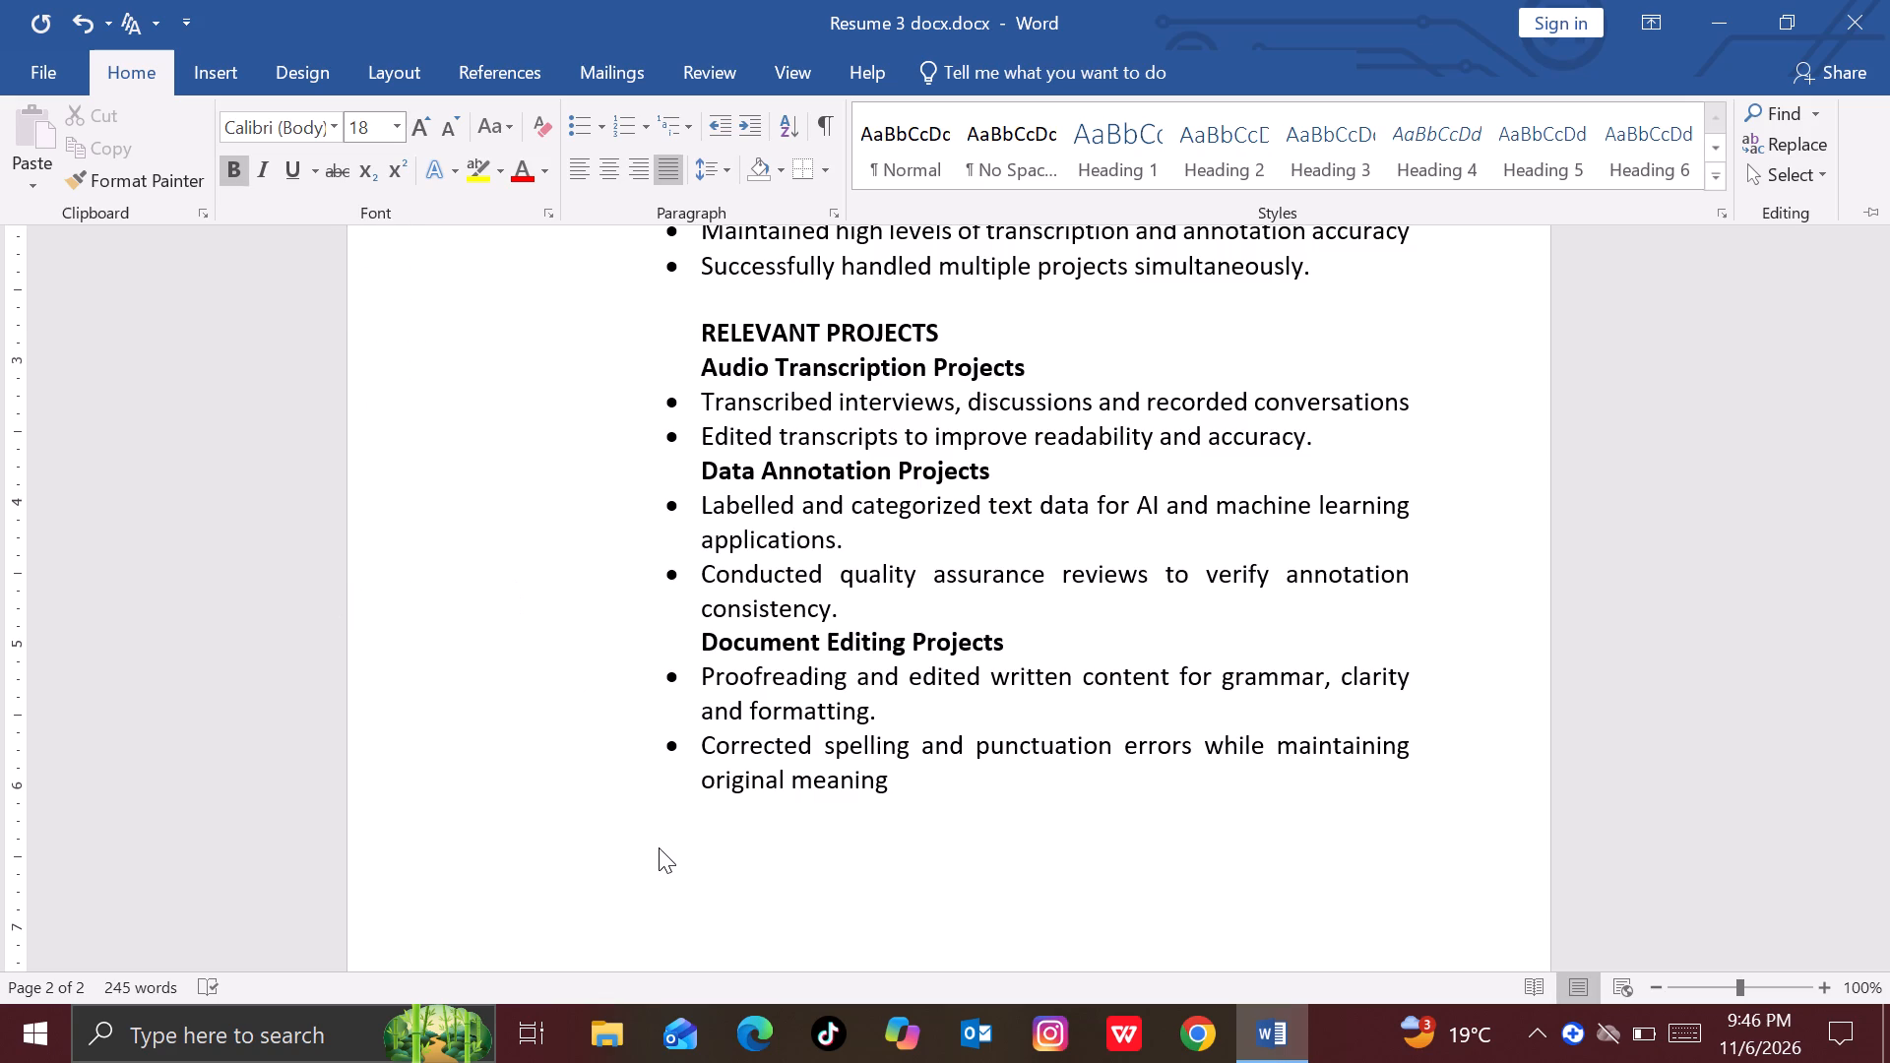
pyautogui.press('c')
pyautogui.press('BackSpace')
pyautogui.click(657, 862)
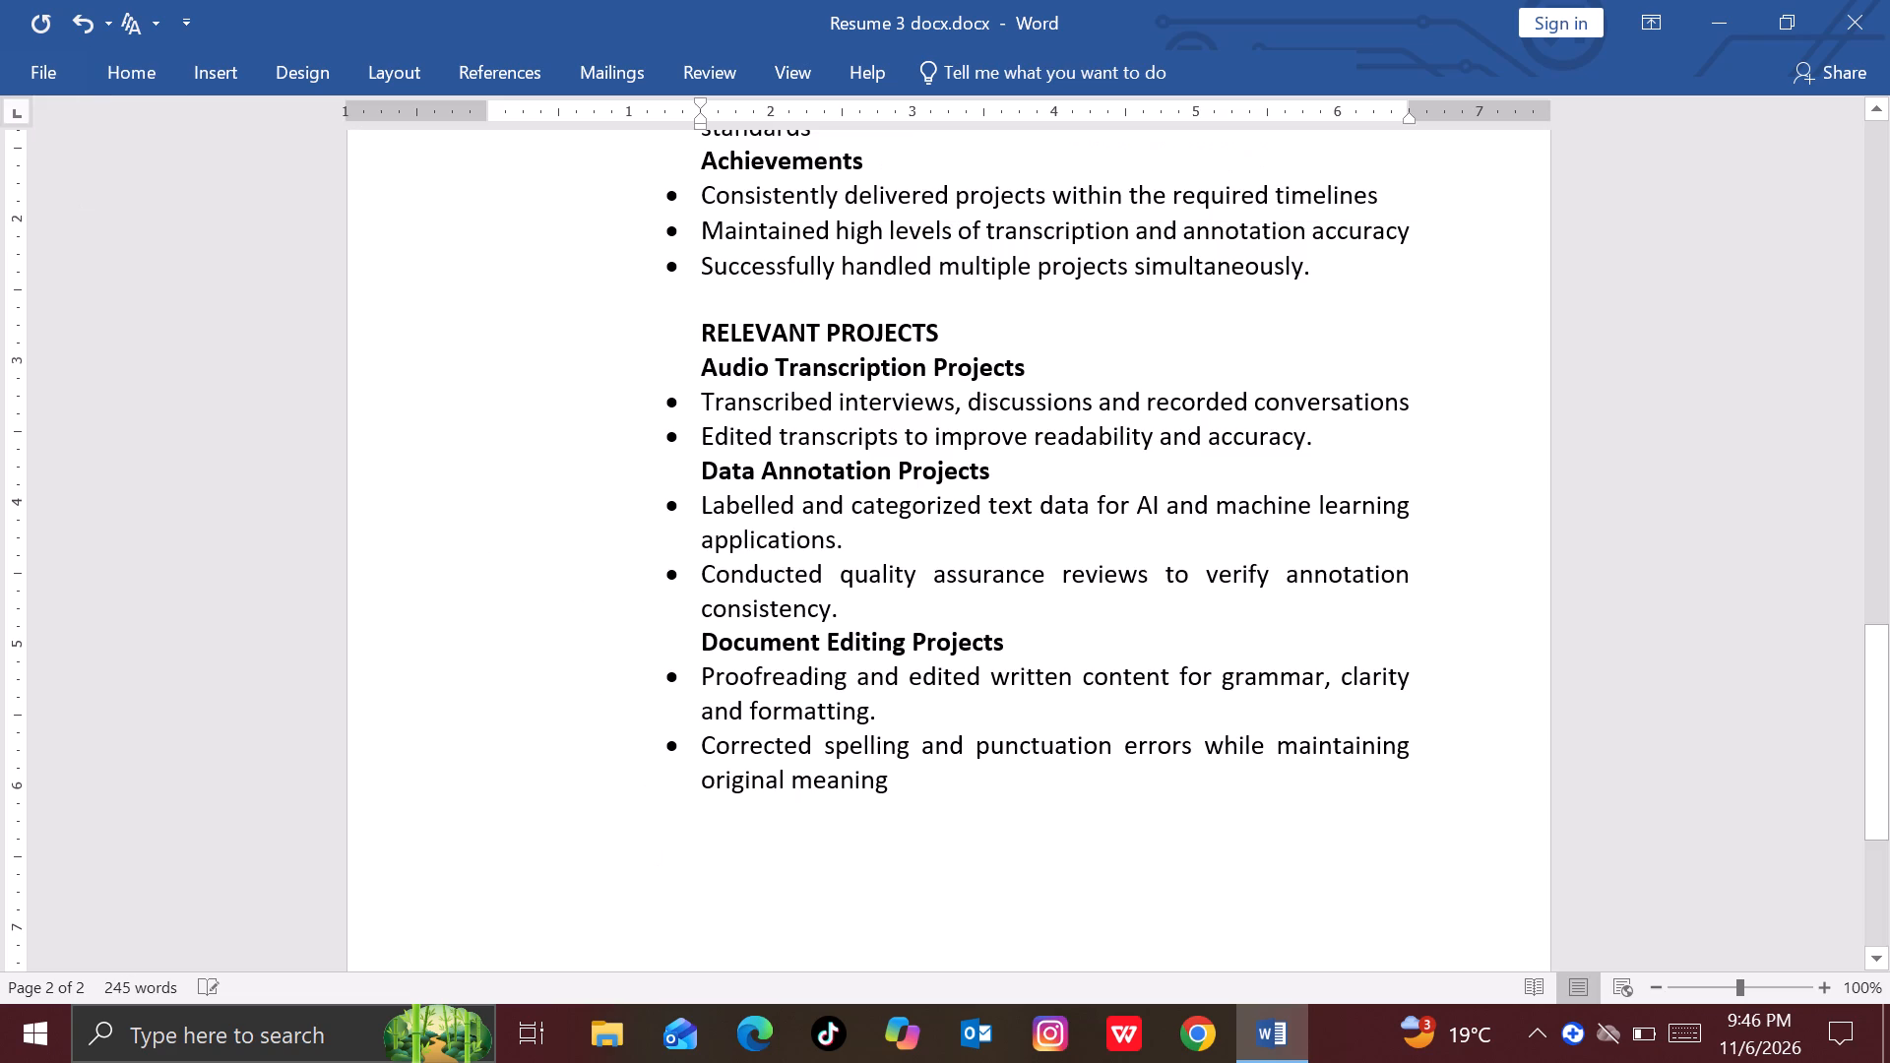
# Enter the section heading "CERTIFICATIONS" below the Document Editing Projects bullets and start a new line under it.
pyautogui.press('c')
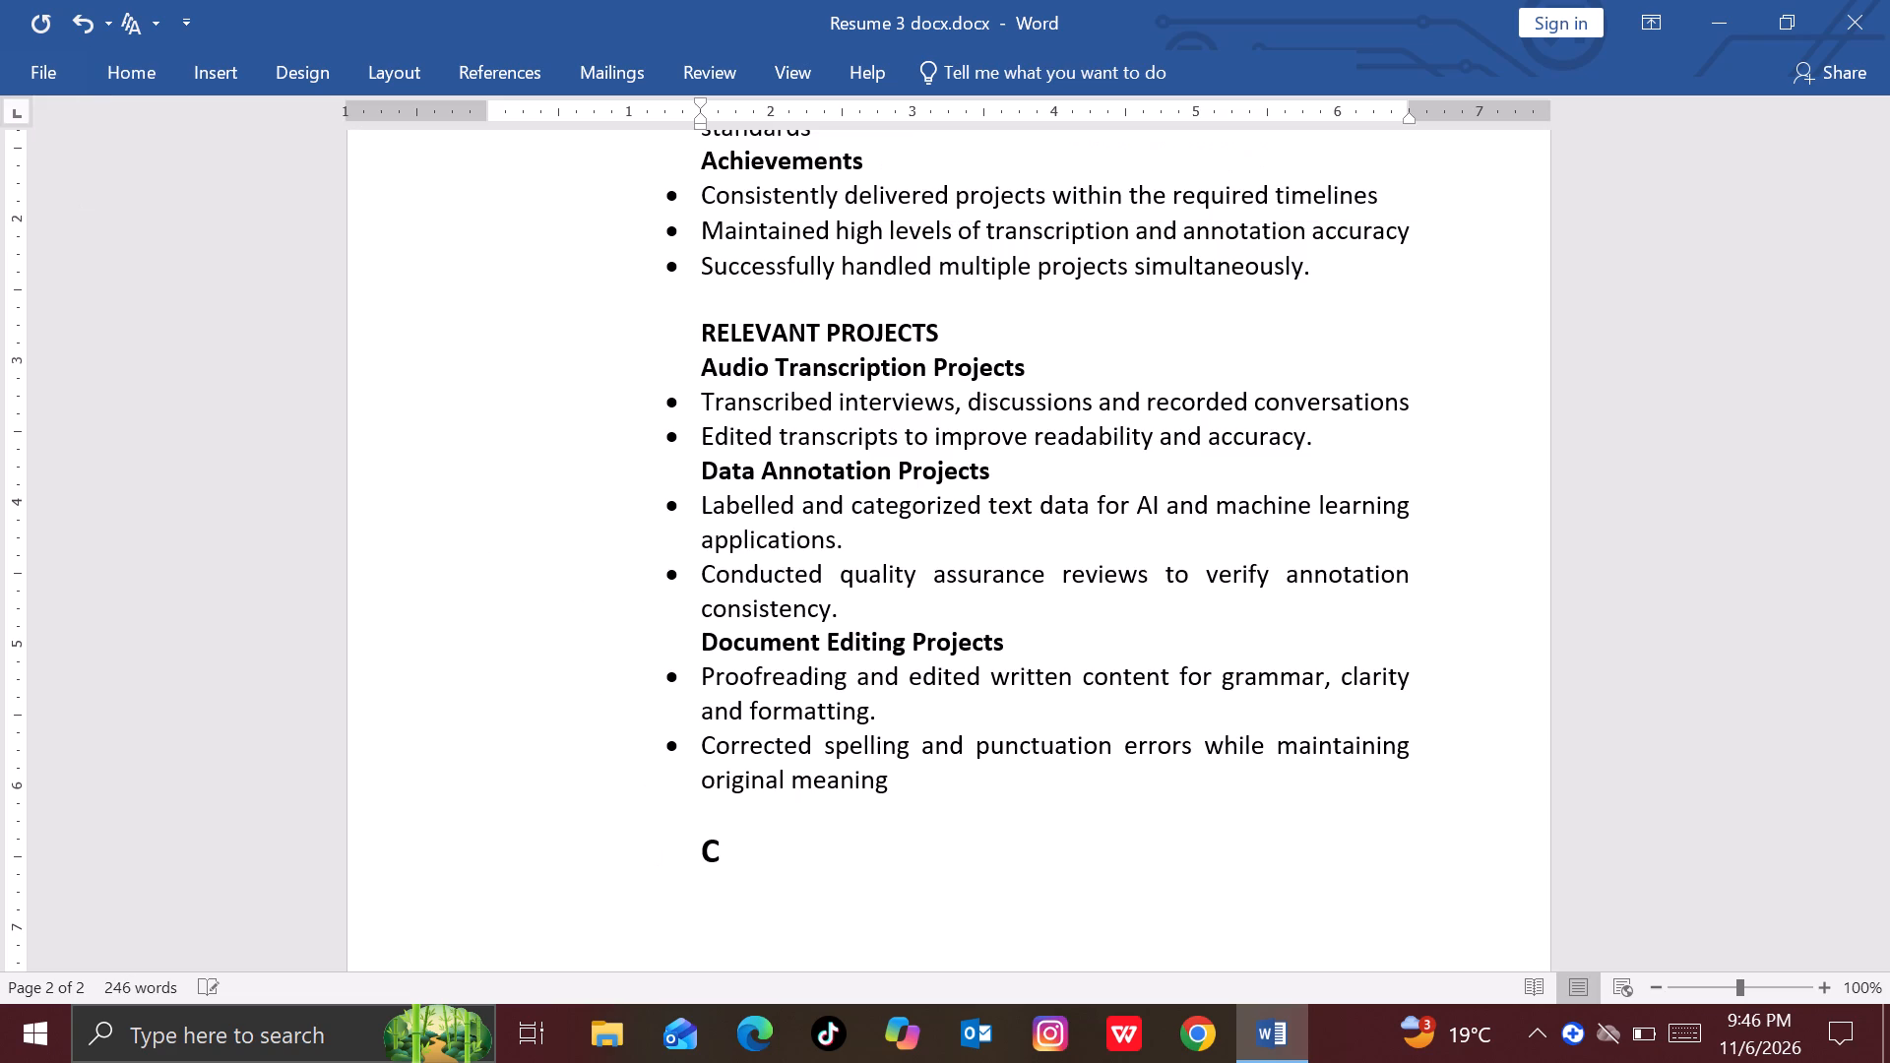
pyautogui.press('e')
pyautogui.write('RTIFI')
pyautogui.write('CATIO')
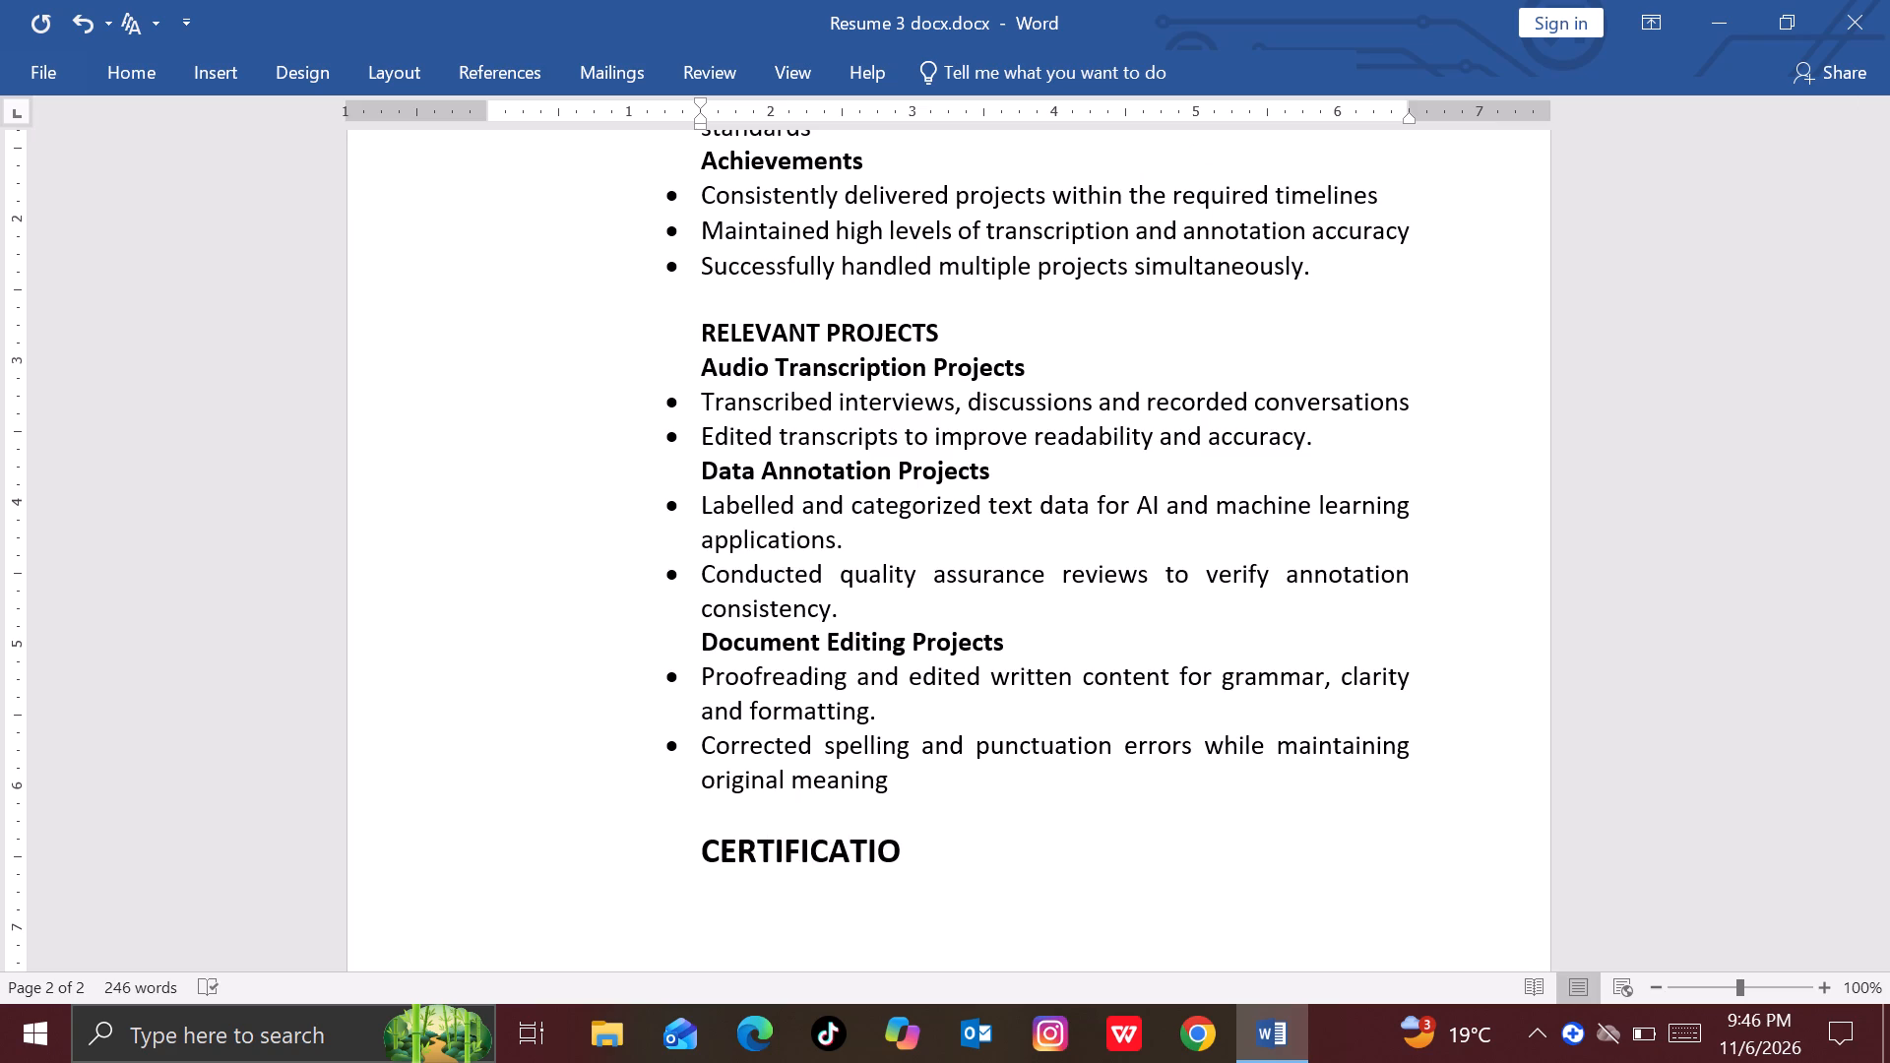
pyautogui.write('NS')
pyautogui.press('Return')
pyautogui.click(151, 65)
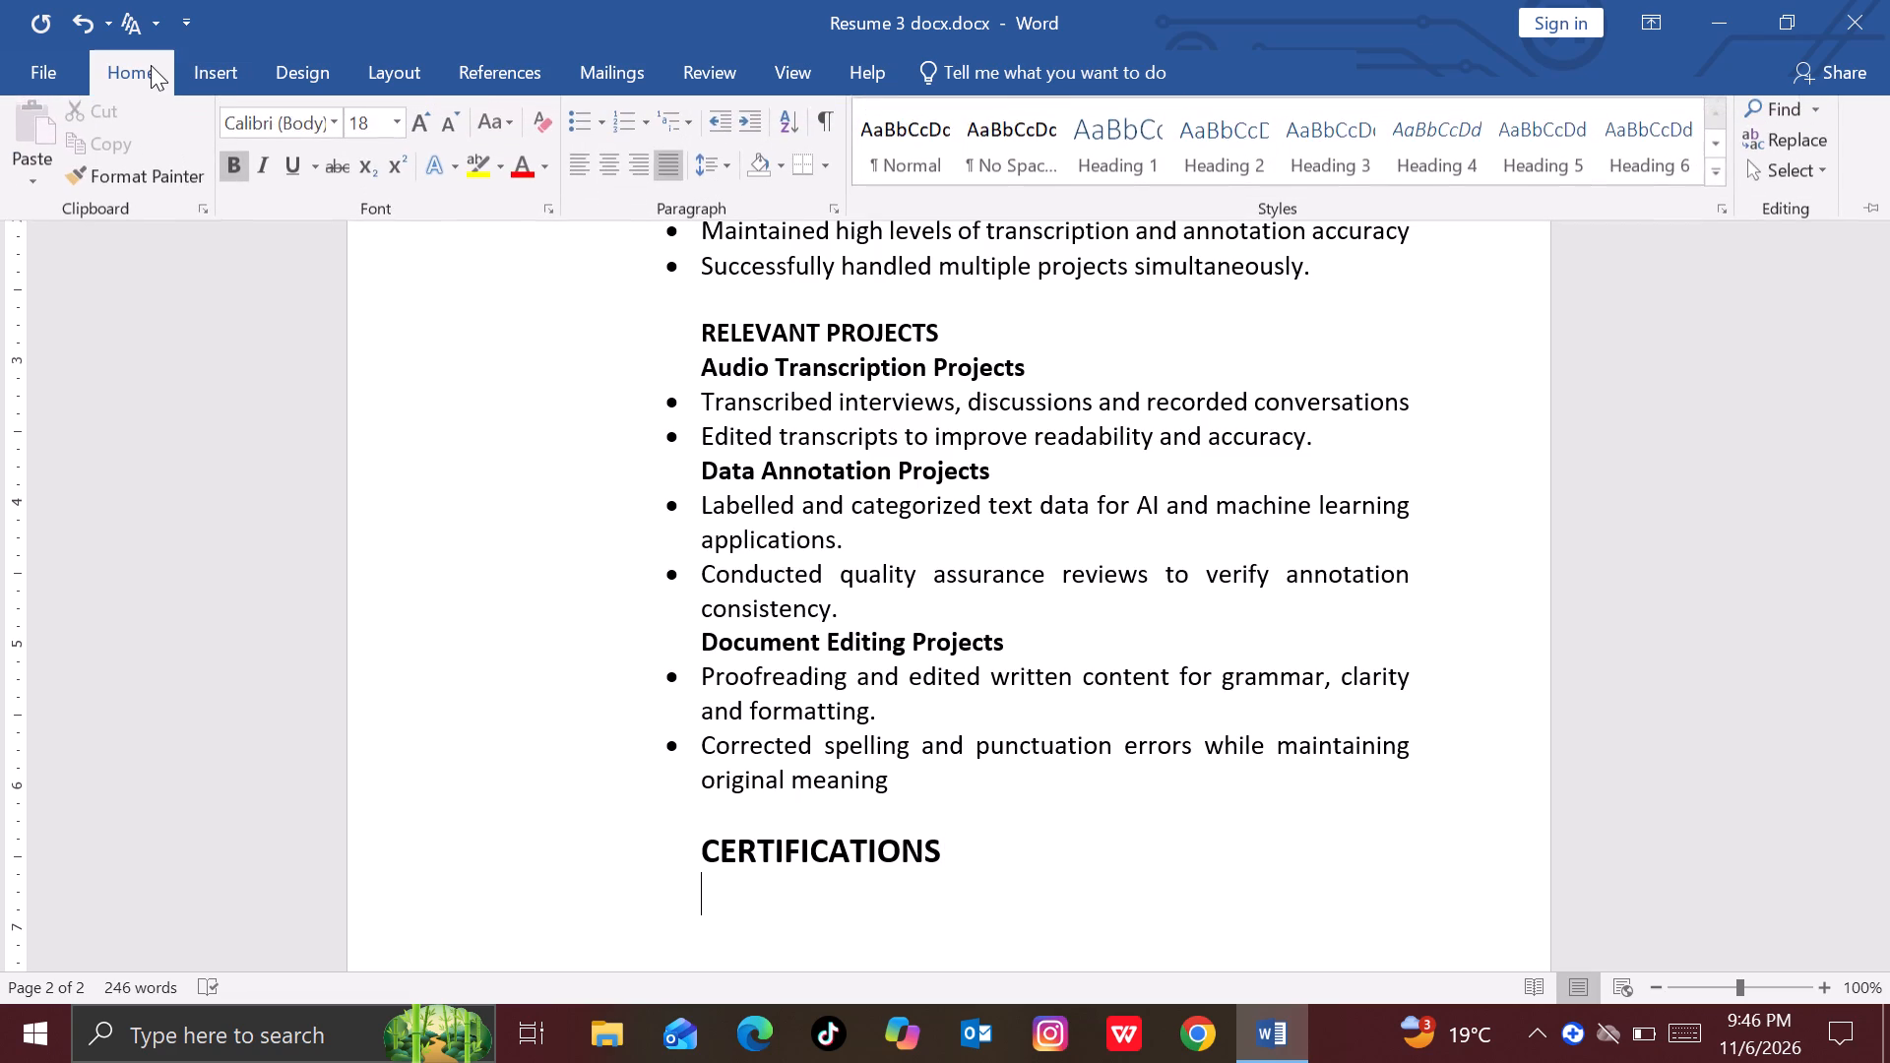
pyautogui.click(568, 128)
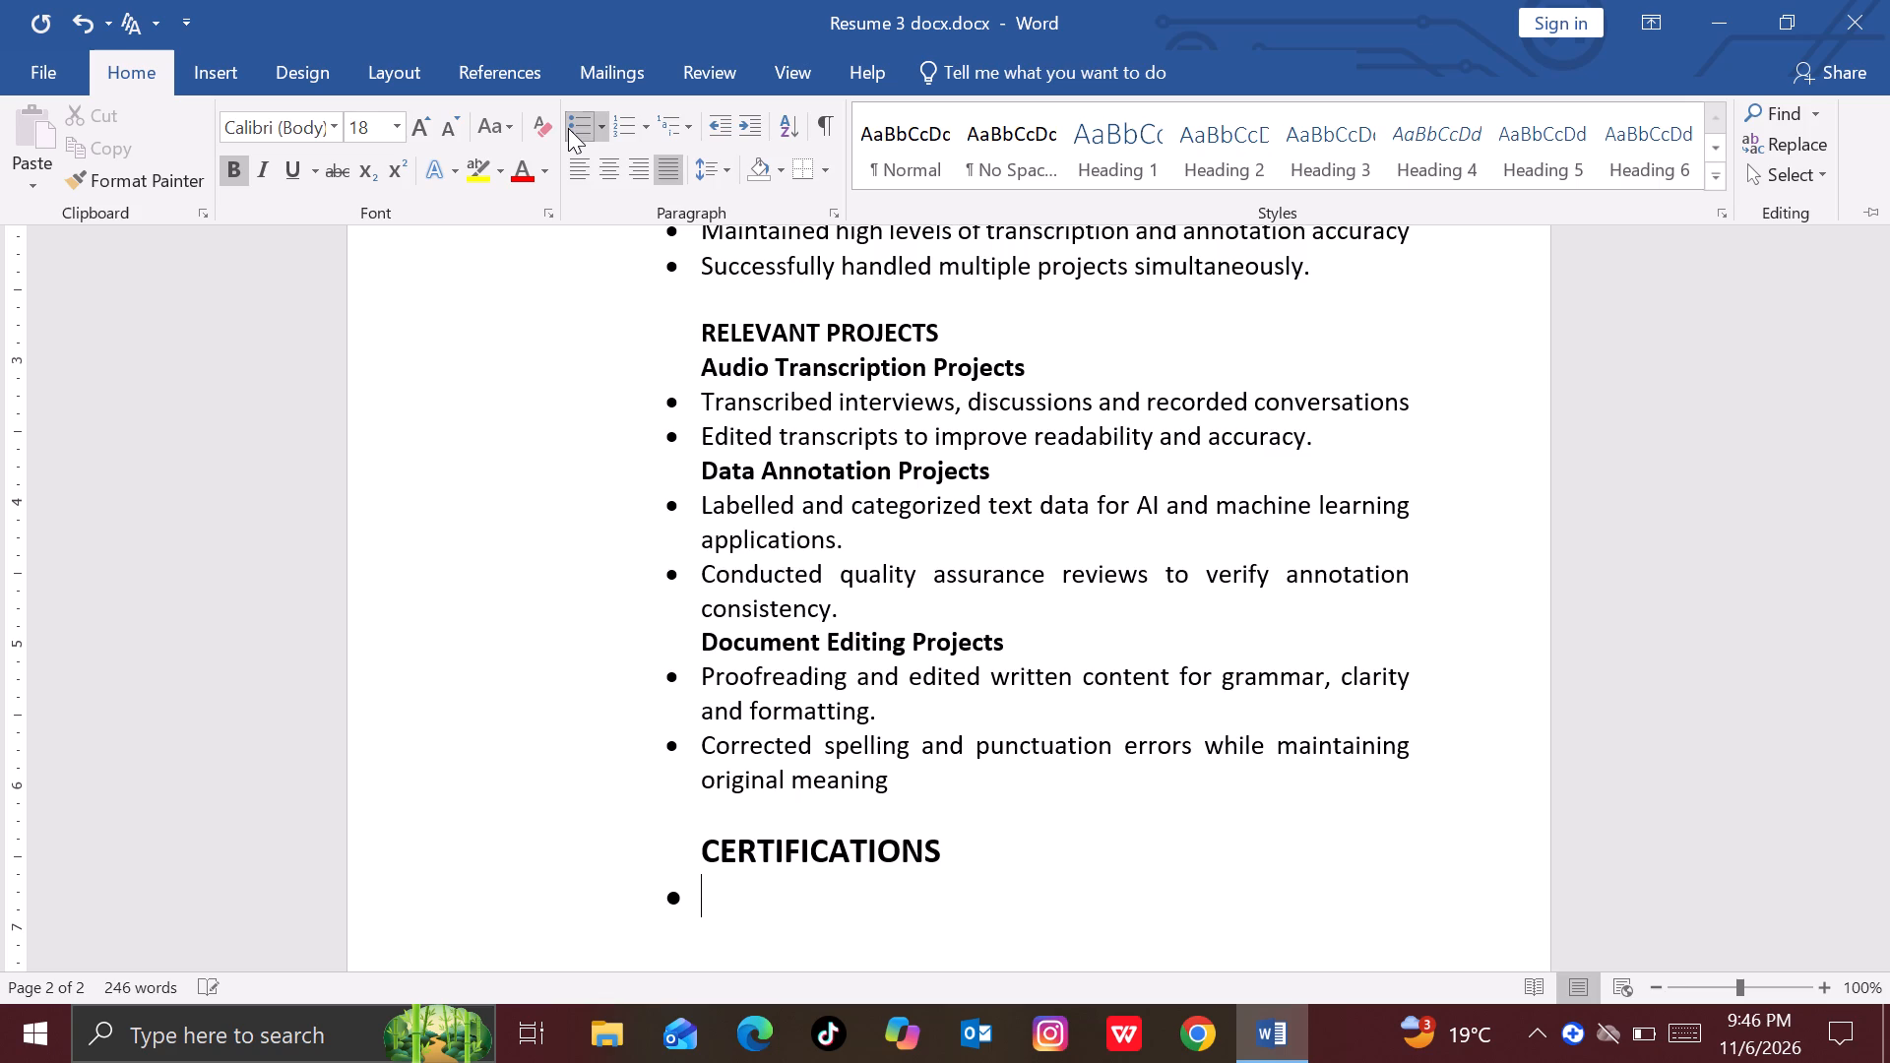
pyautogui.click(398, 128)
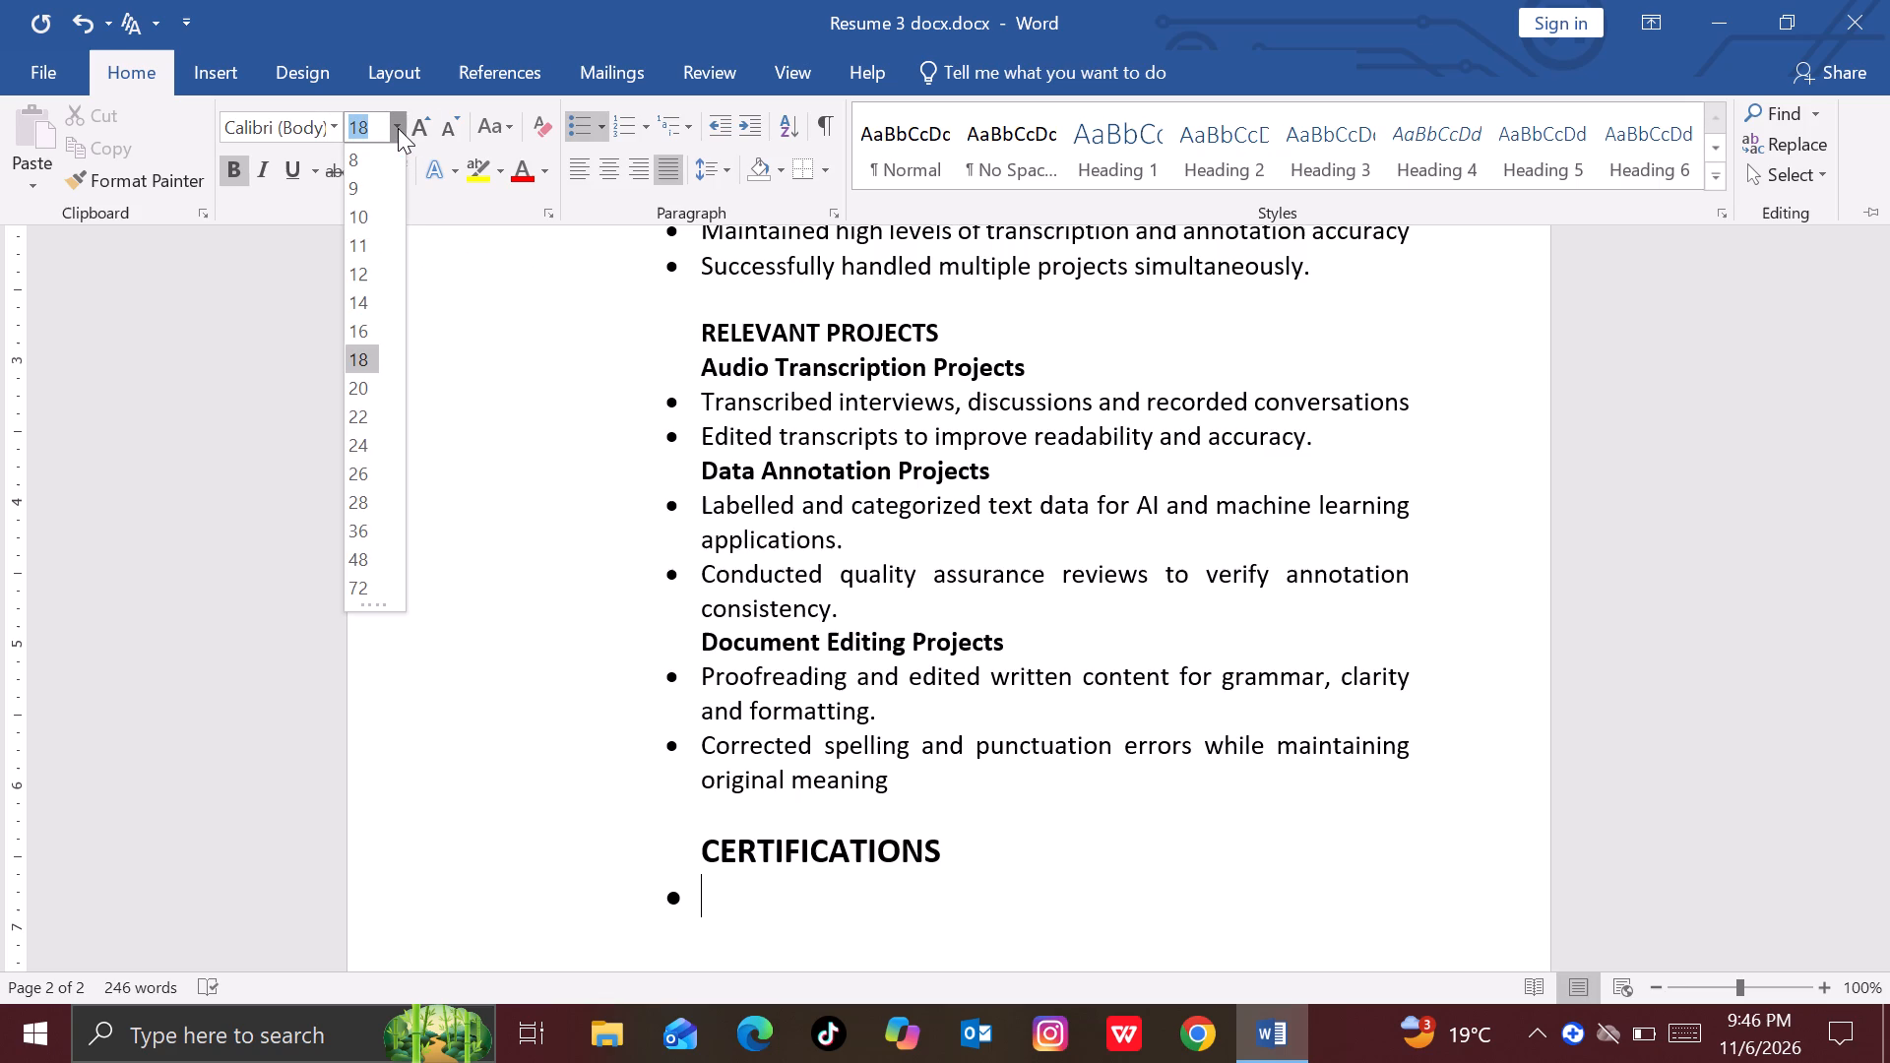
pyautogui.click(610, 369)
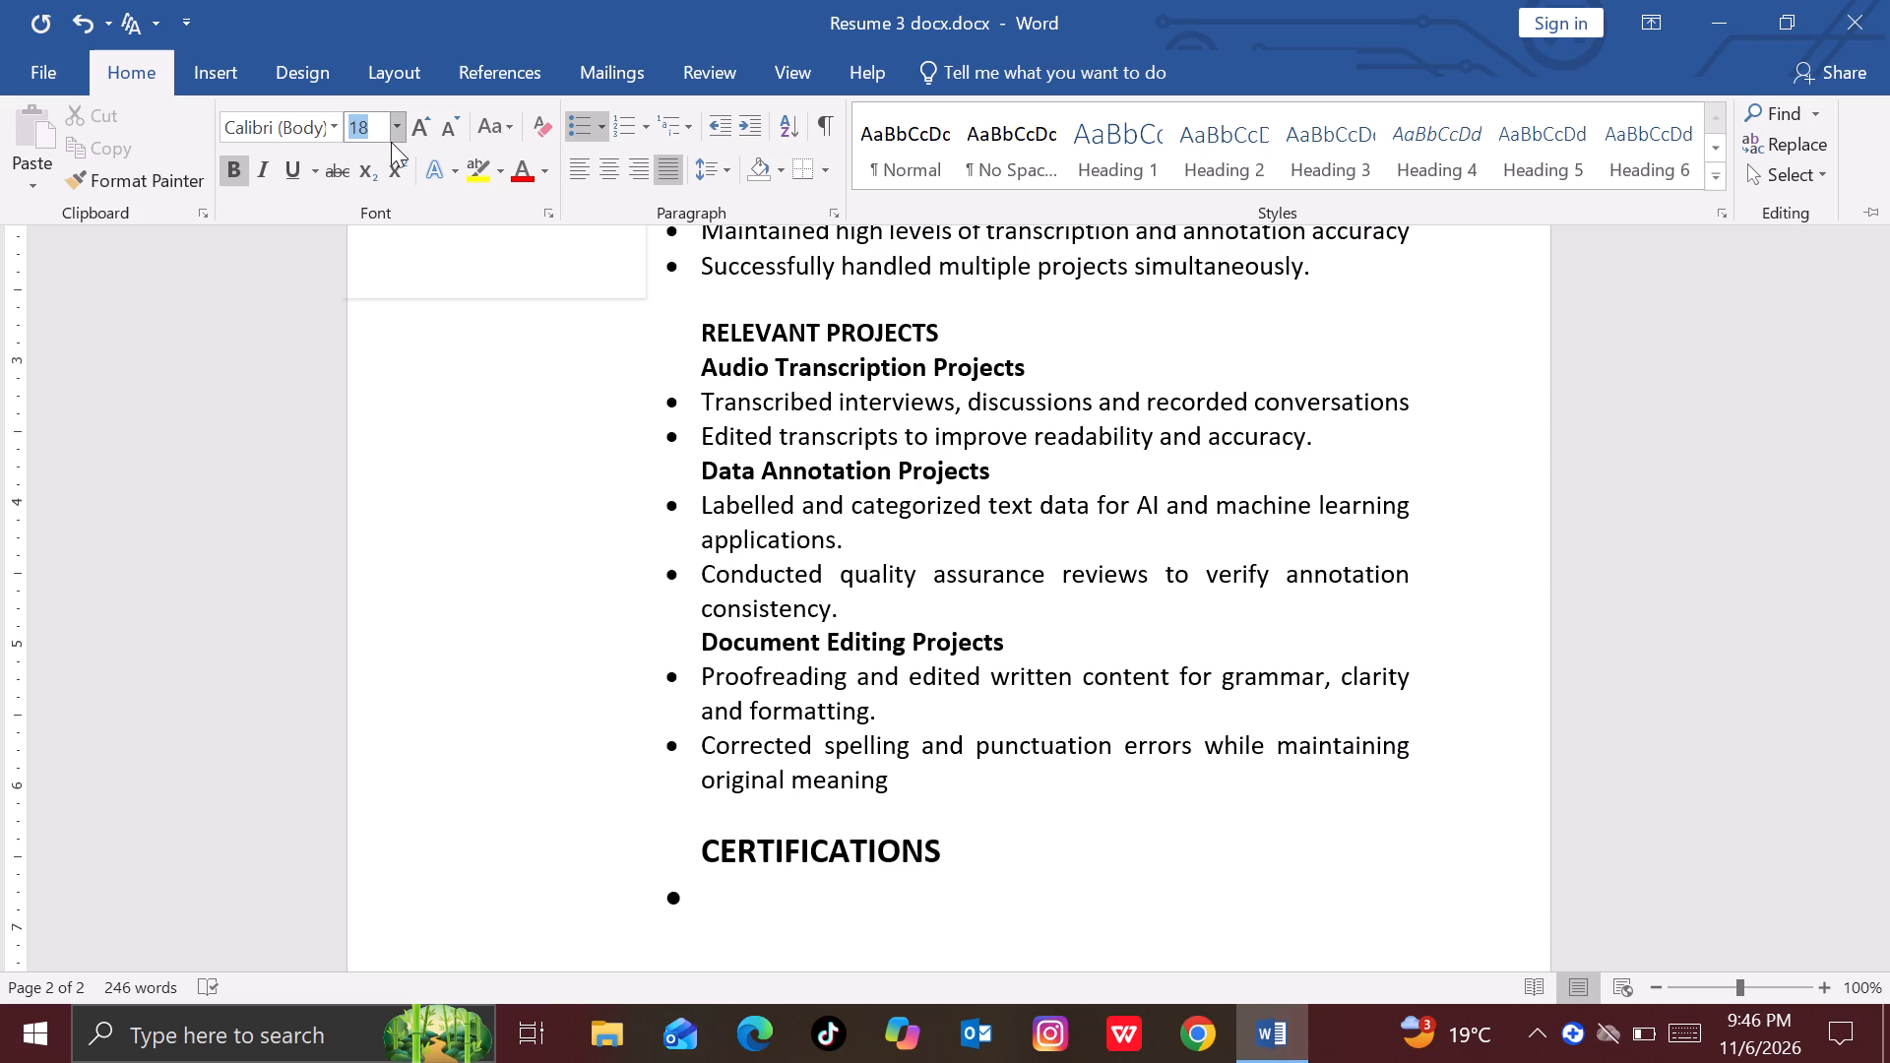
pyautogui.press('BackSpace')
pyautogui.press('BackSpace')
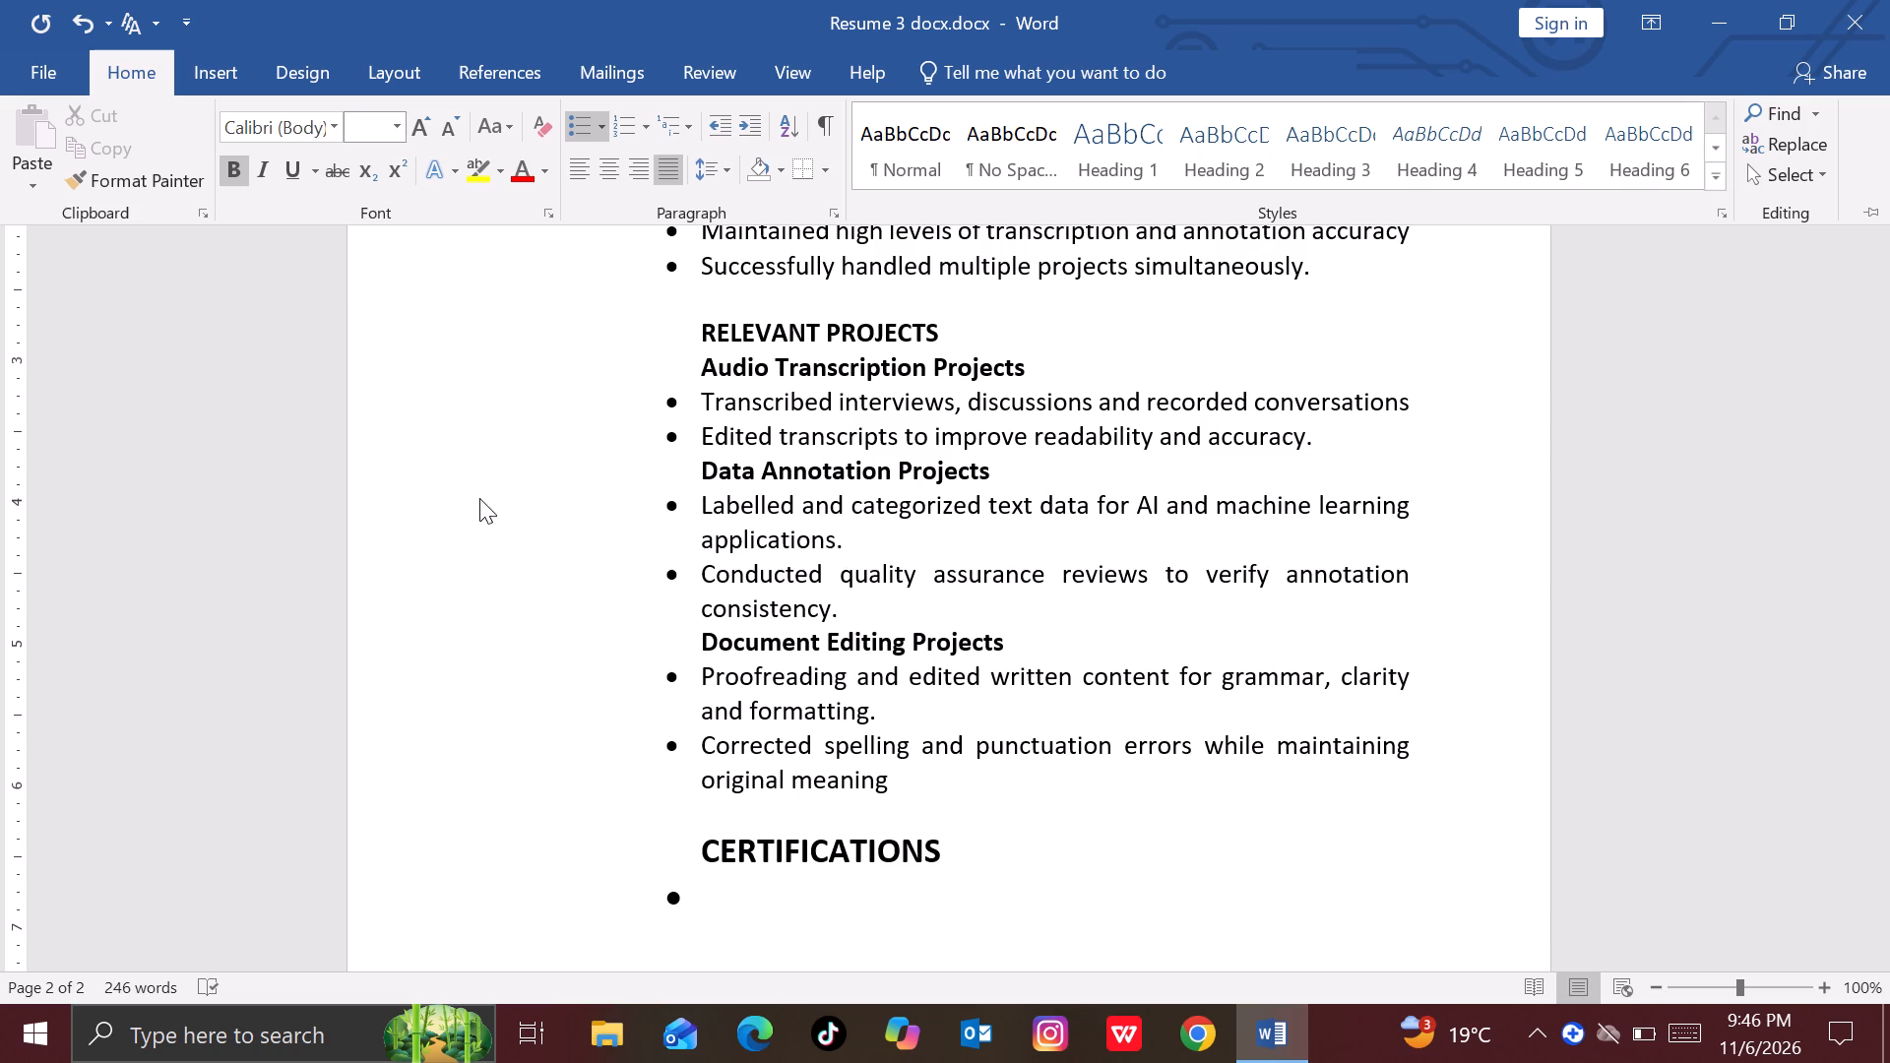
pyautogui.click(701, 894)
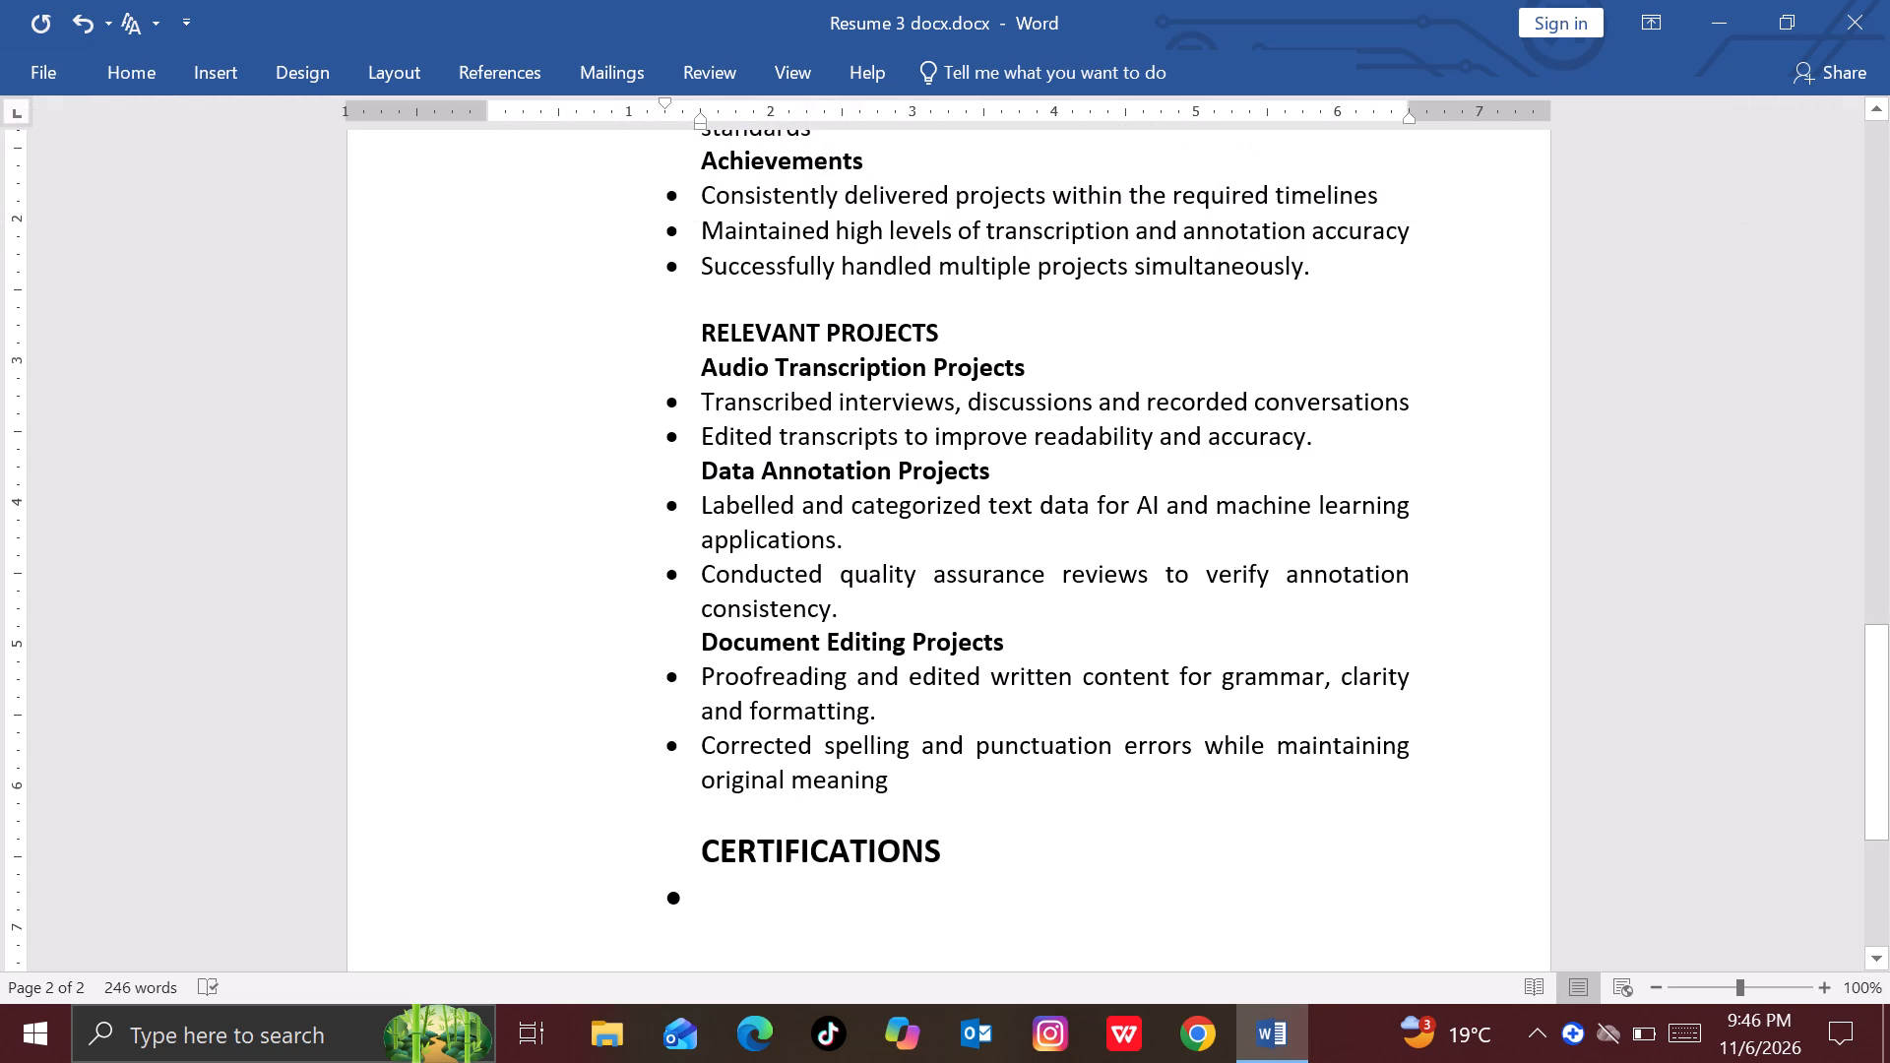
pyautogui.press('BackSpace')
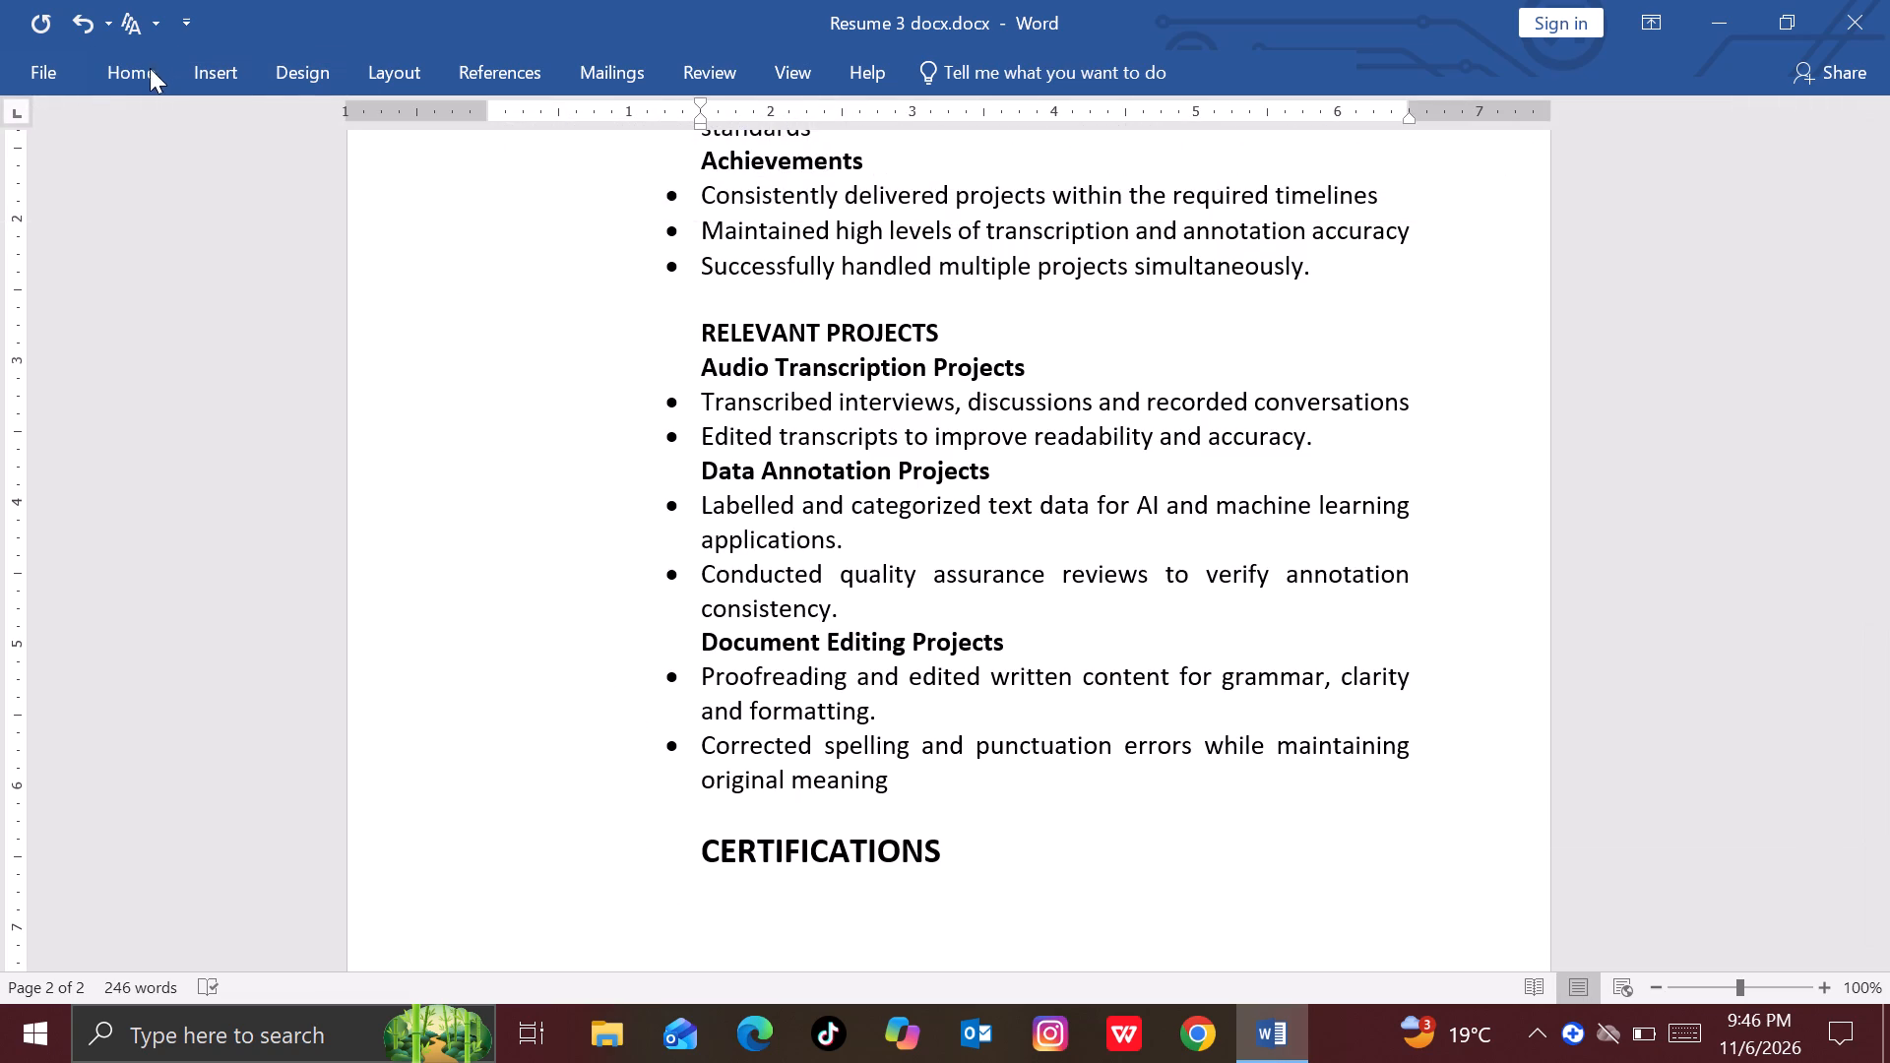
# Format the empty line under CERTIFICATIONS as a non-bold bullet with font size 14.
pyautogui.click(147, 68)
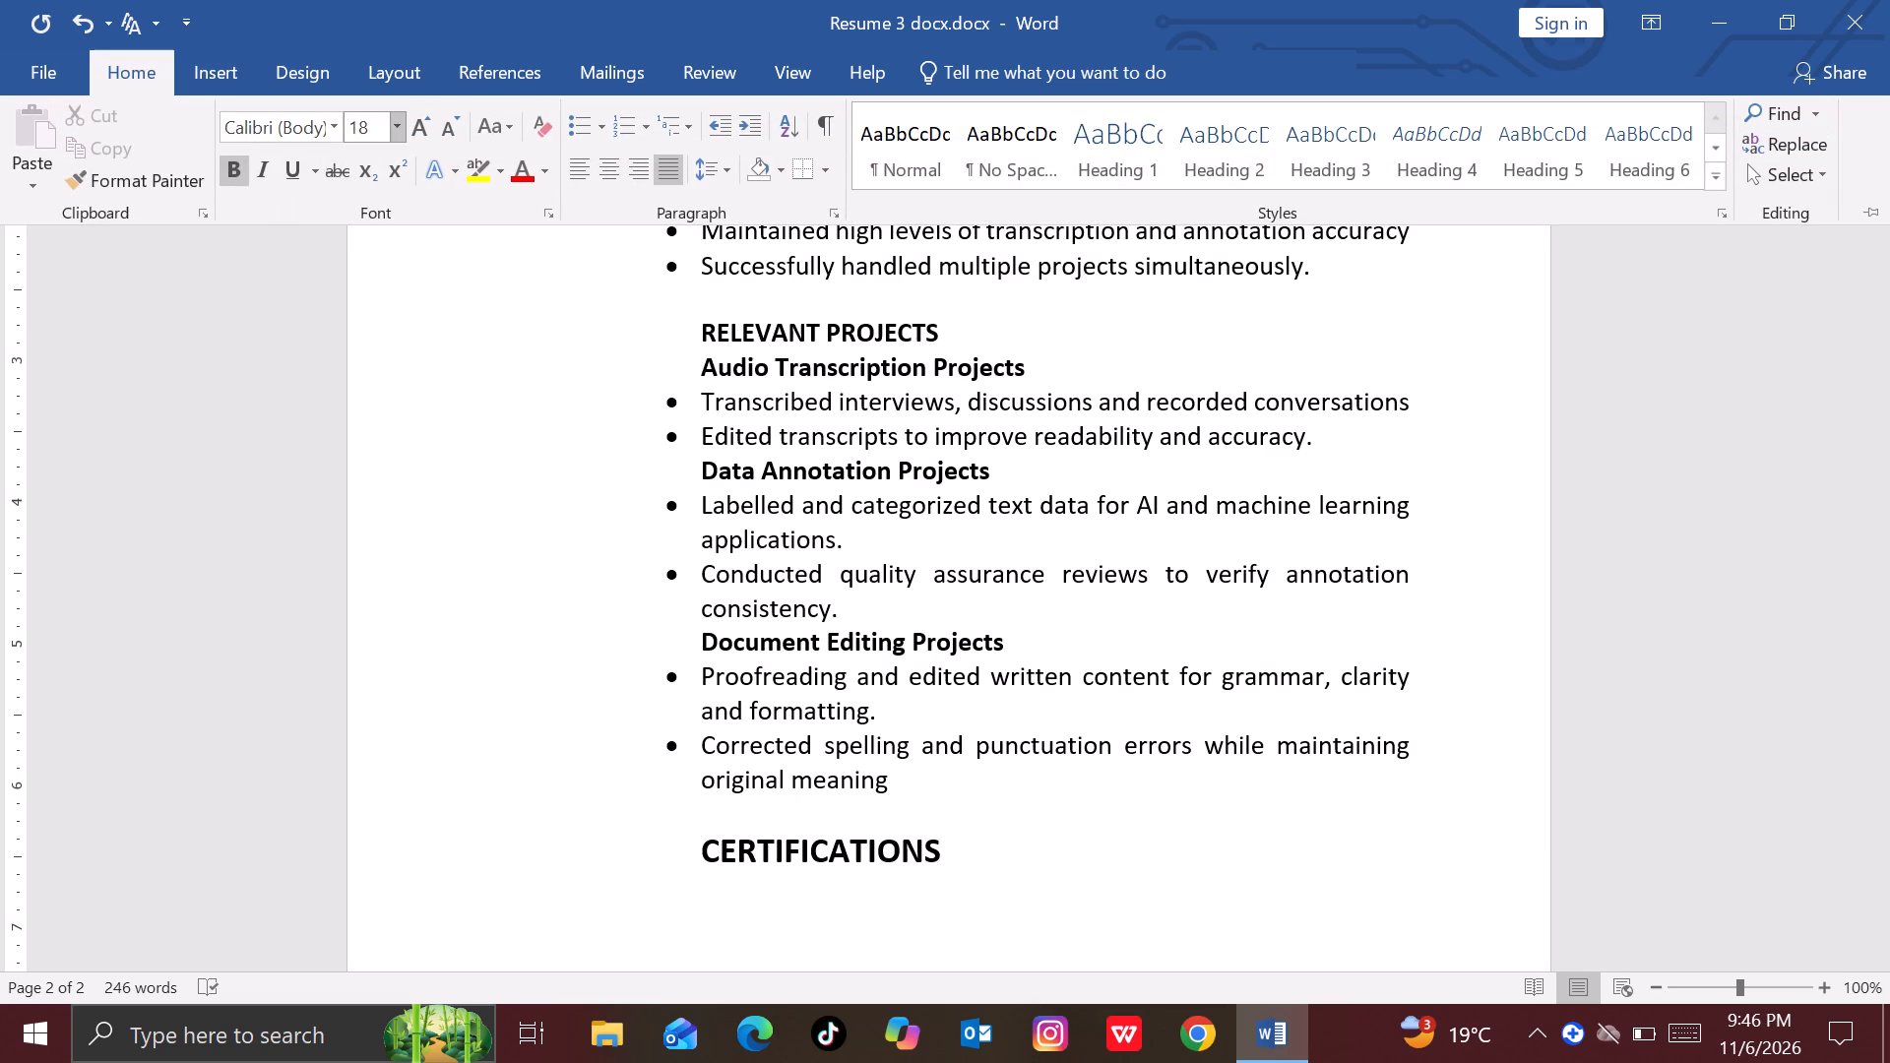
pyautogui.click(395, 132)
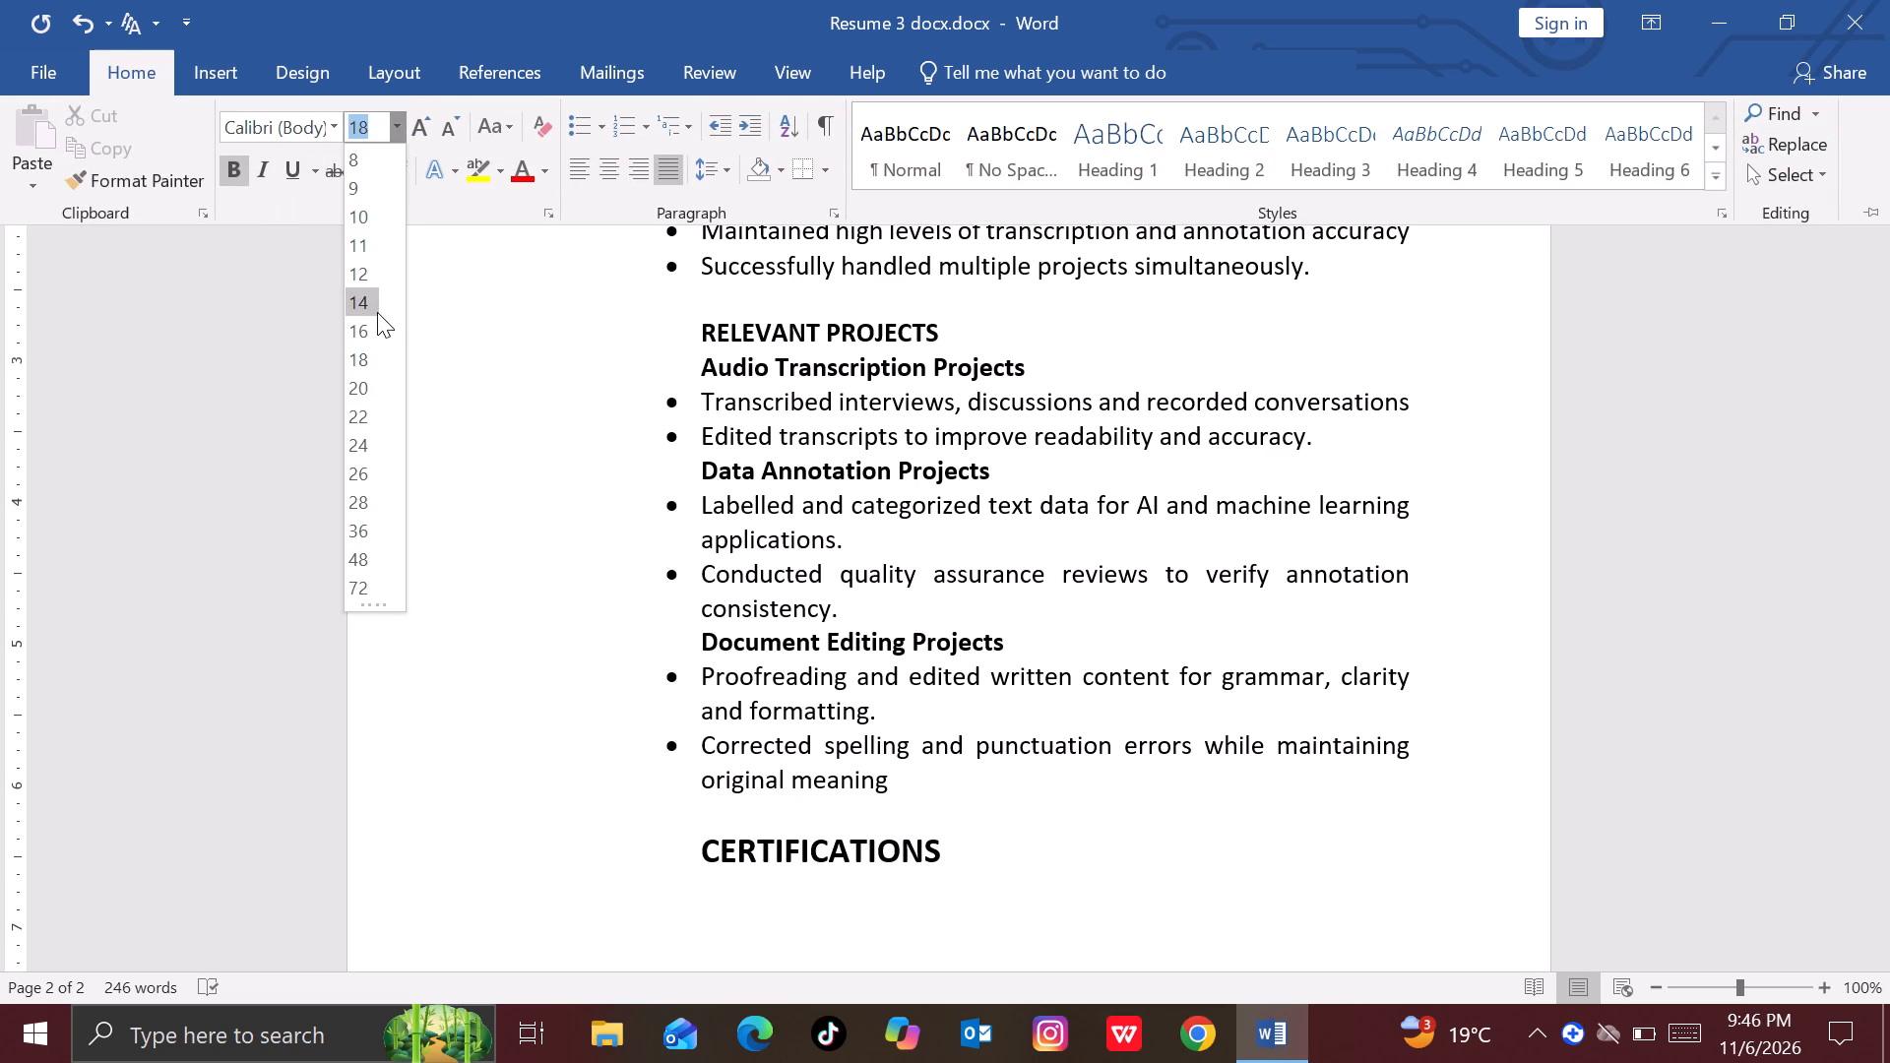
pyautogui.click(377, 304)
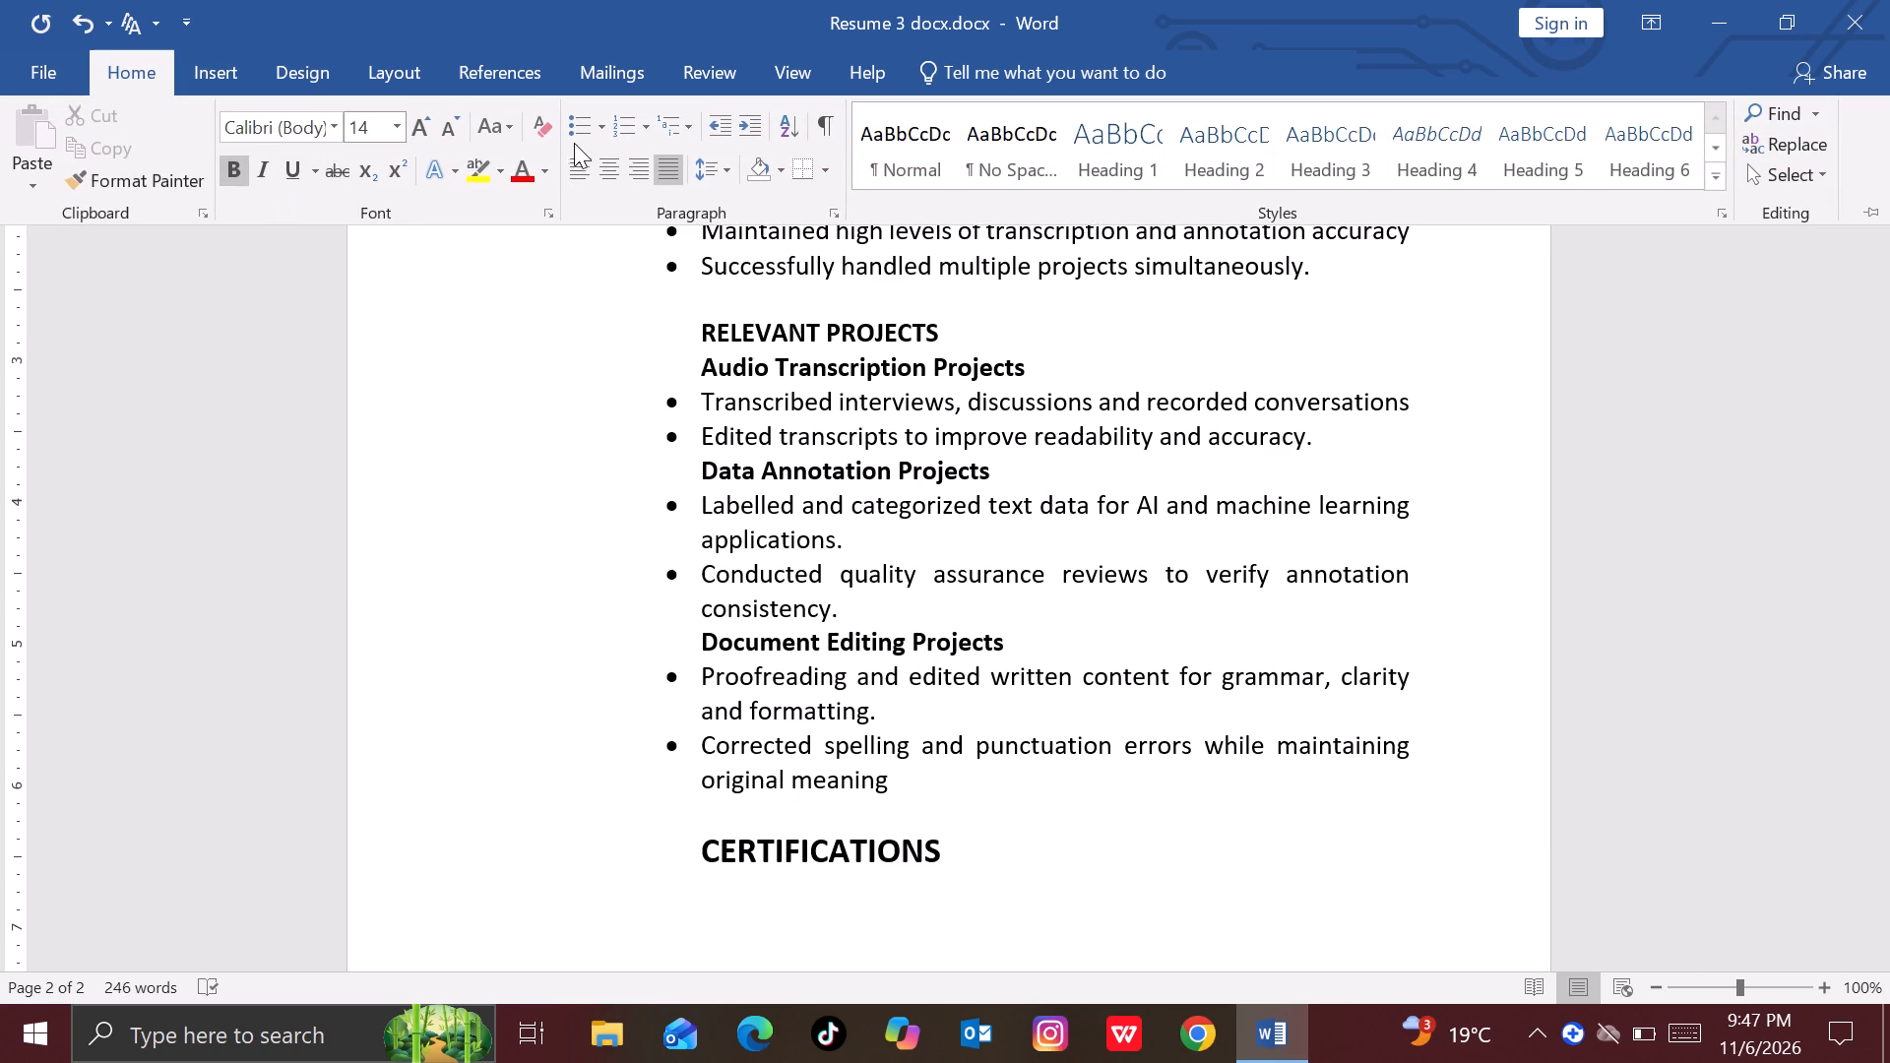
pyautogui.click(571, 127)
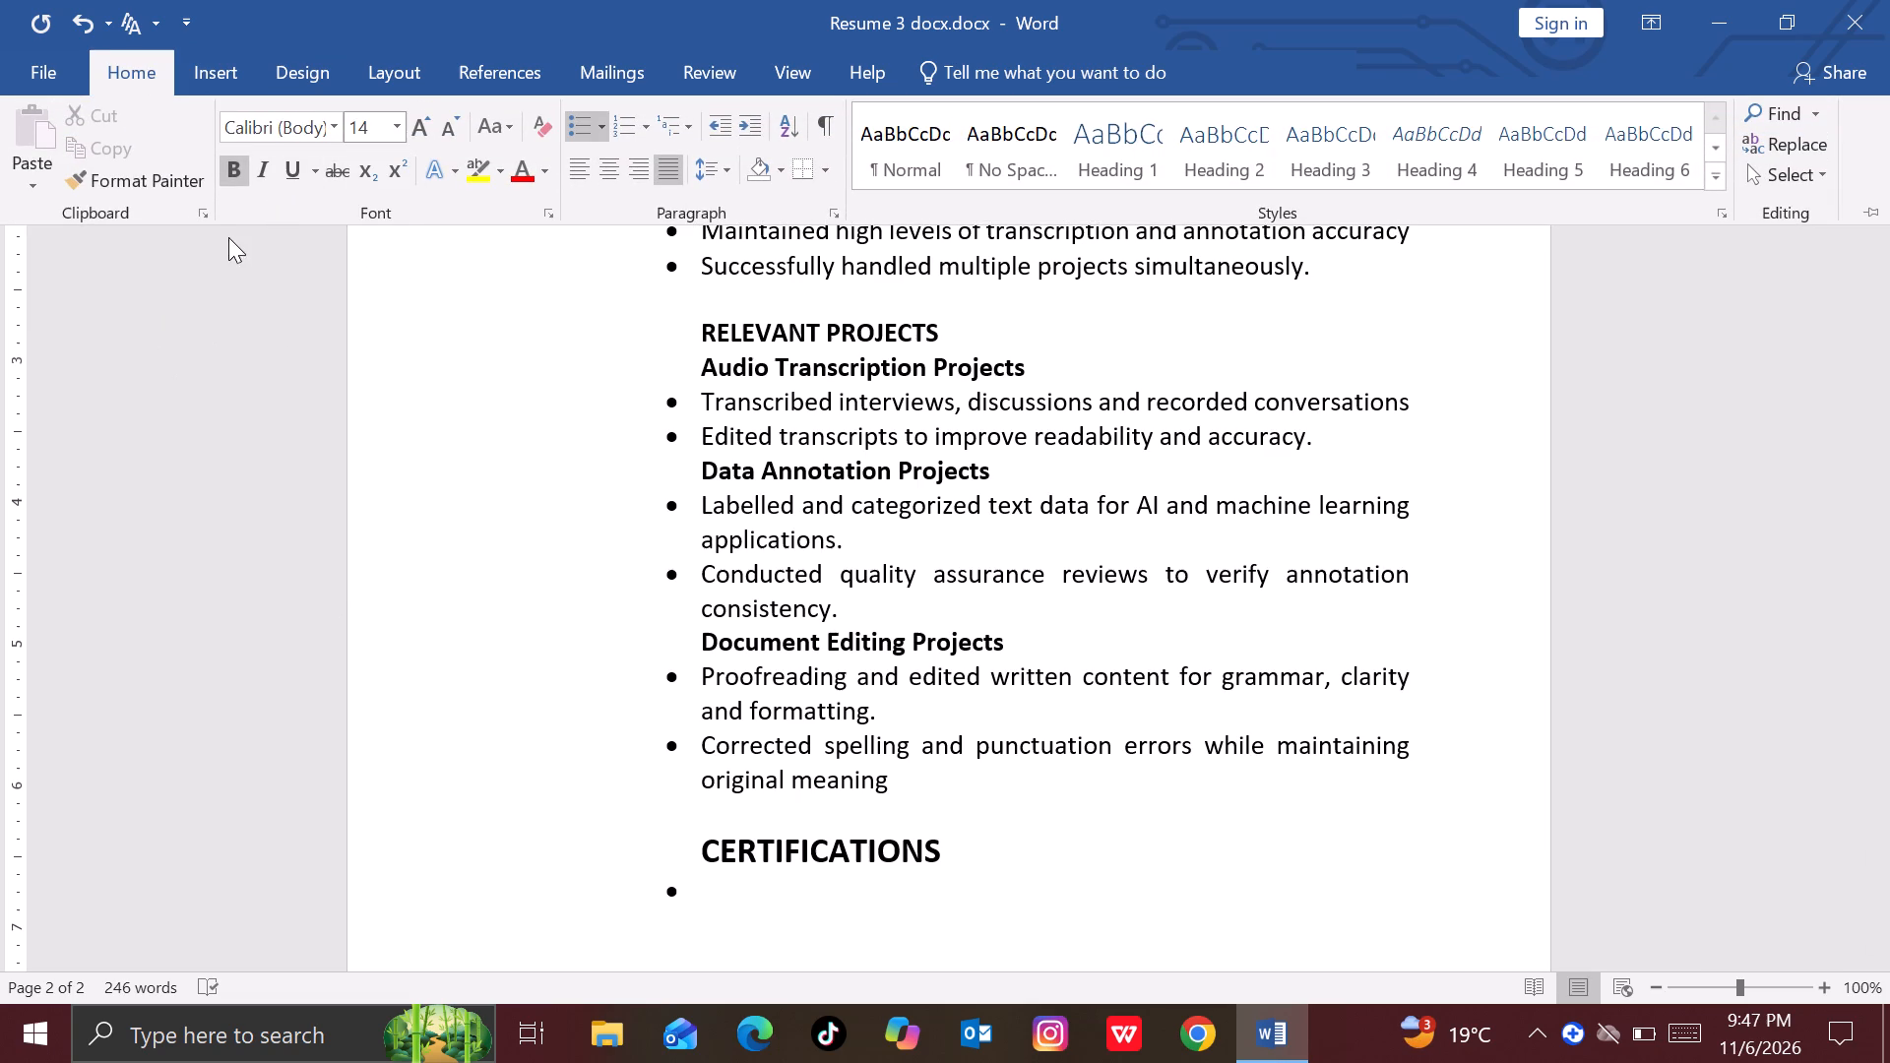
pyautogui.click(230, 173)
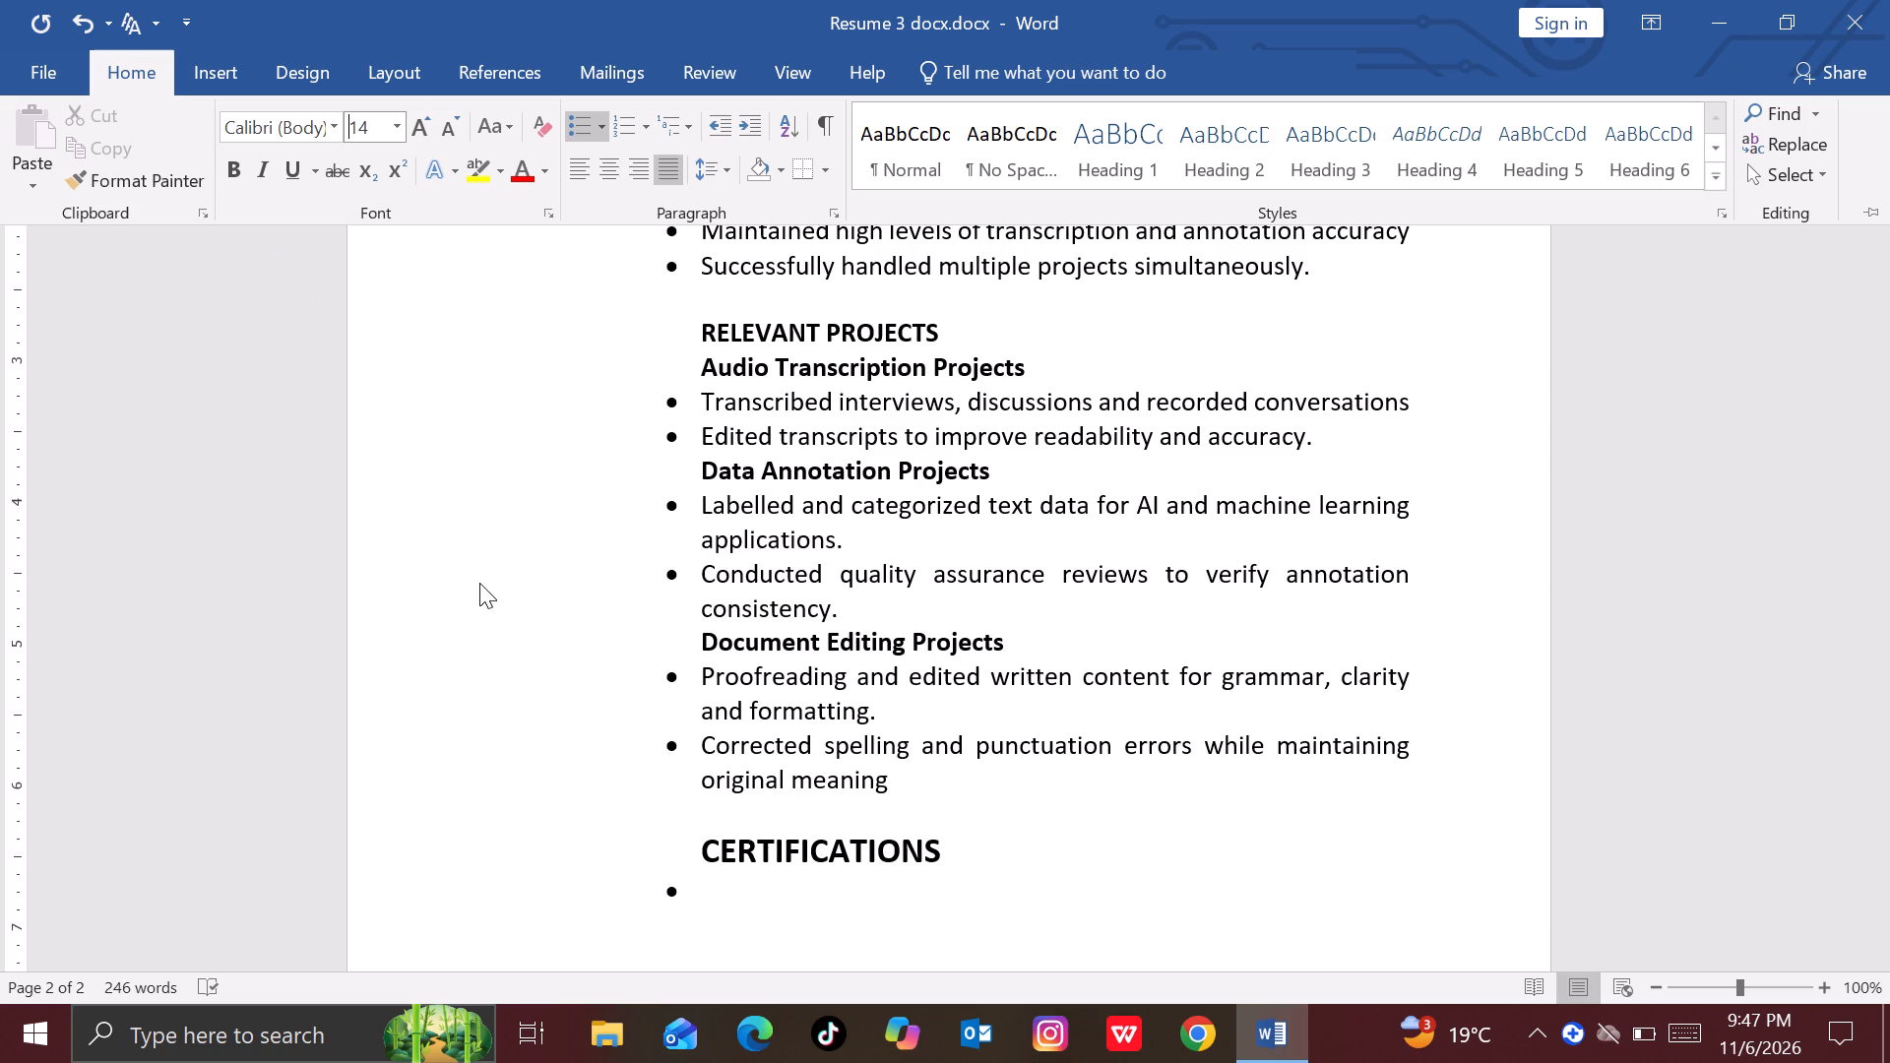
pyautogui.click(542, 690)
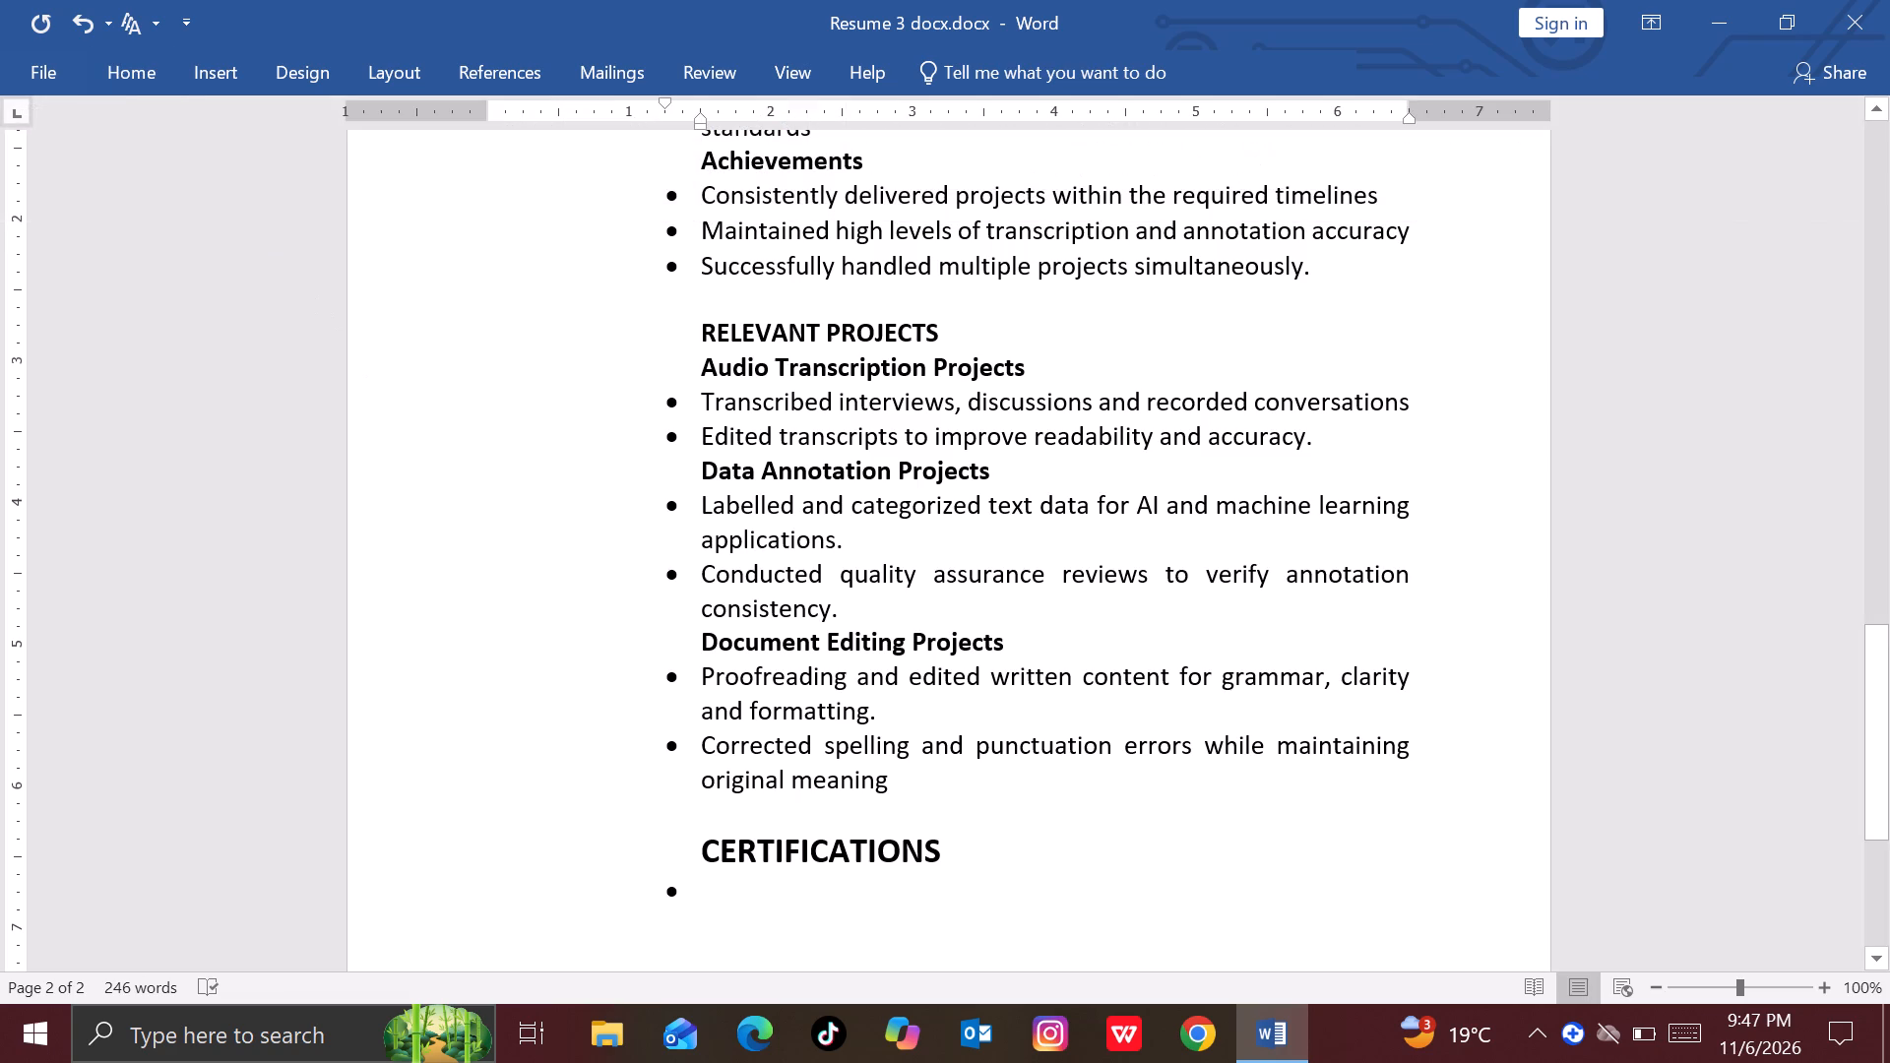
# Enter "AI Data Annotation Training" as the first bullet under CERTIFICATIONS.
pyautogui.press('a')
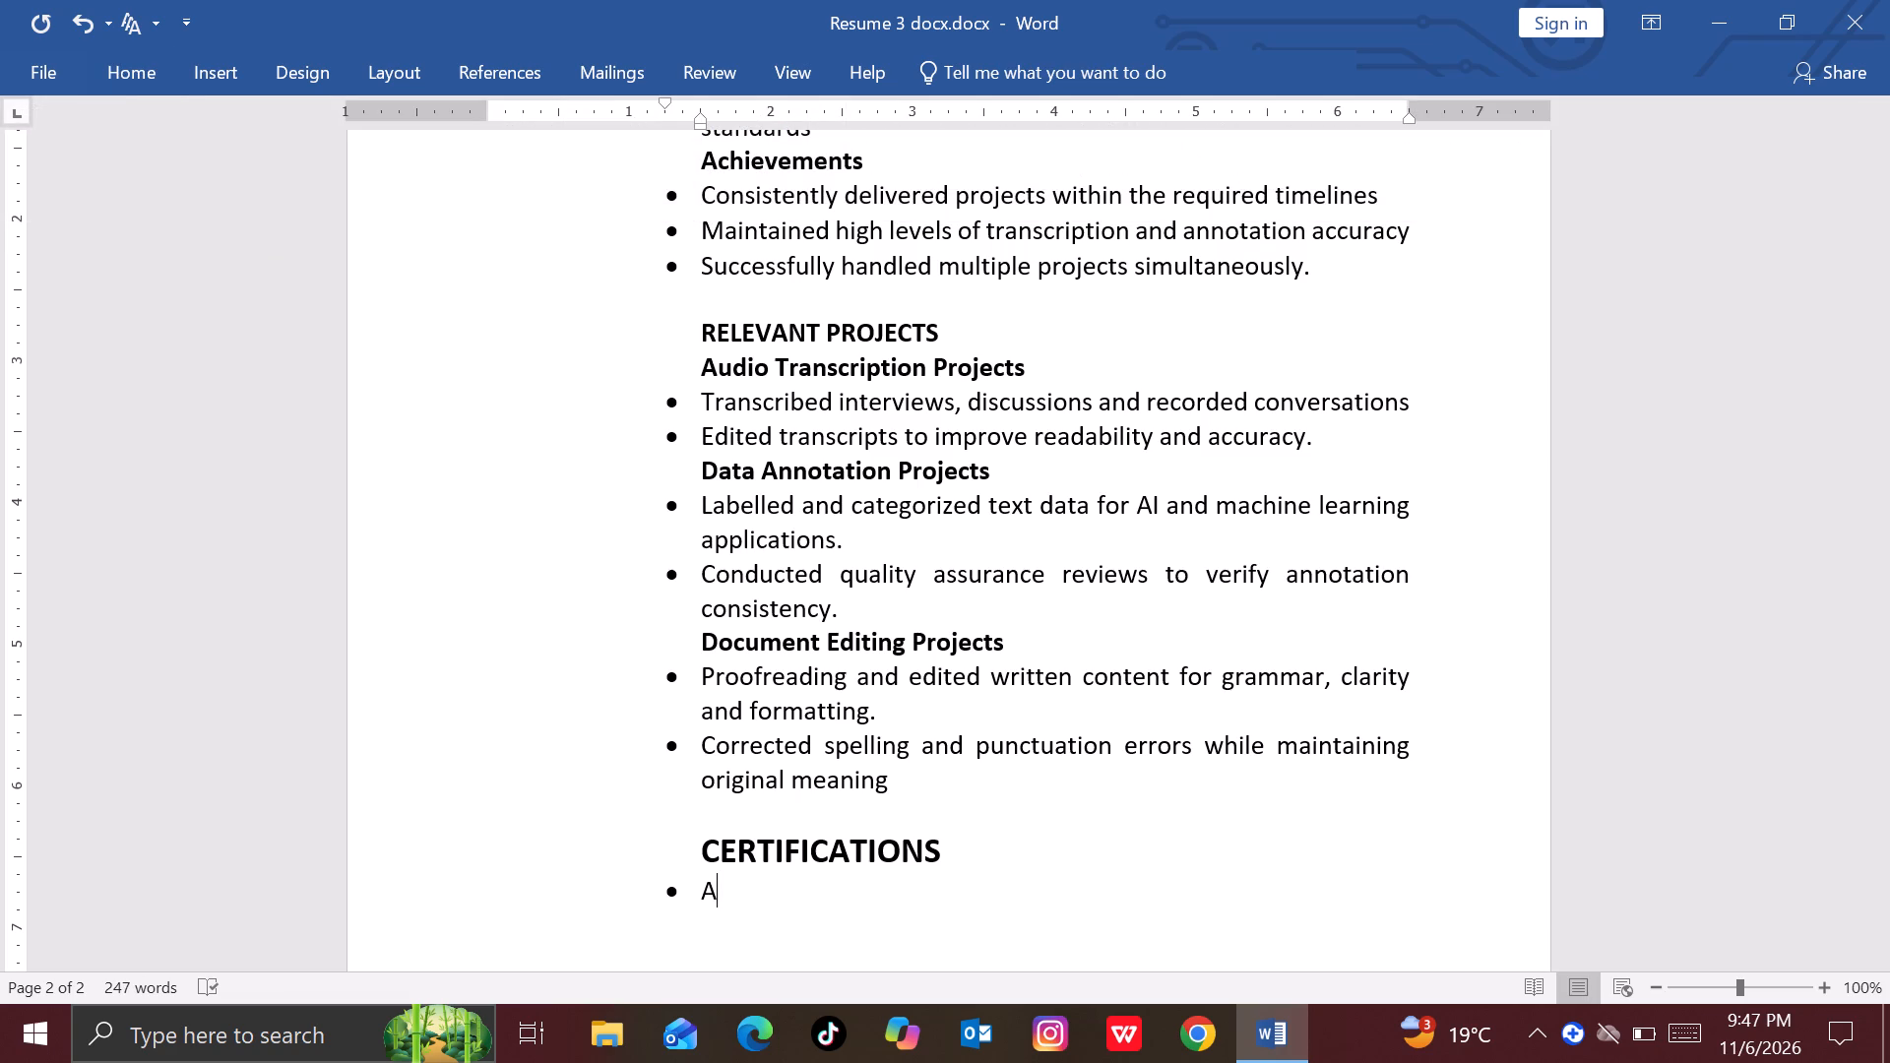
pyautogui.press('i')
pyautogui.press('space')
pyautogui.press('t')
pyautogui.press('BackSpace')
pyautogui.write('ata')
pyautogui.press('space')
pyautogui.press('a')
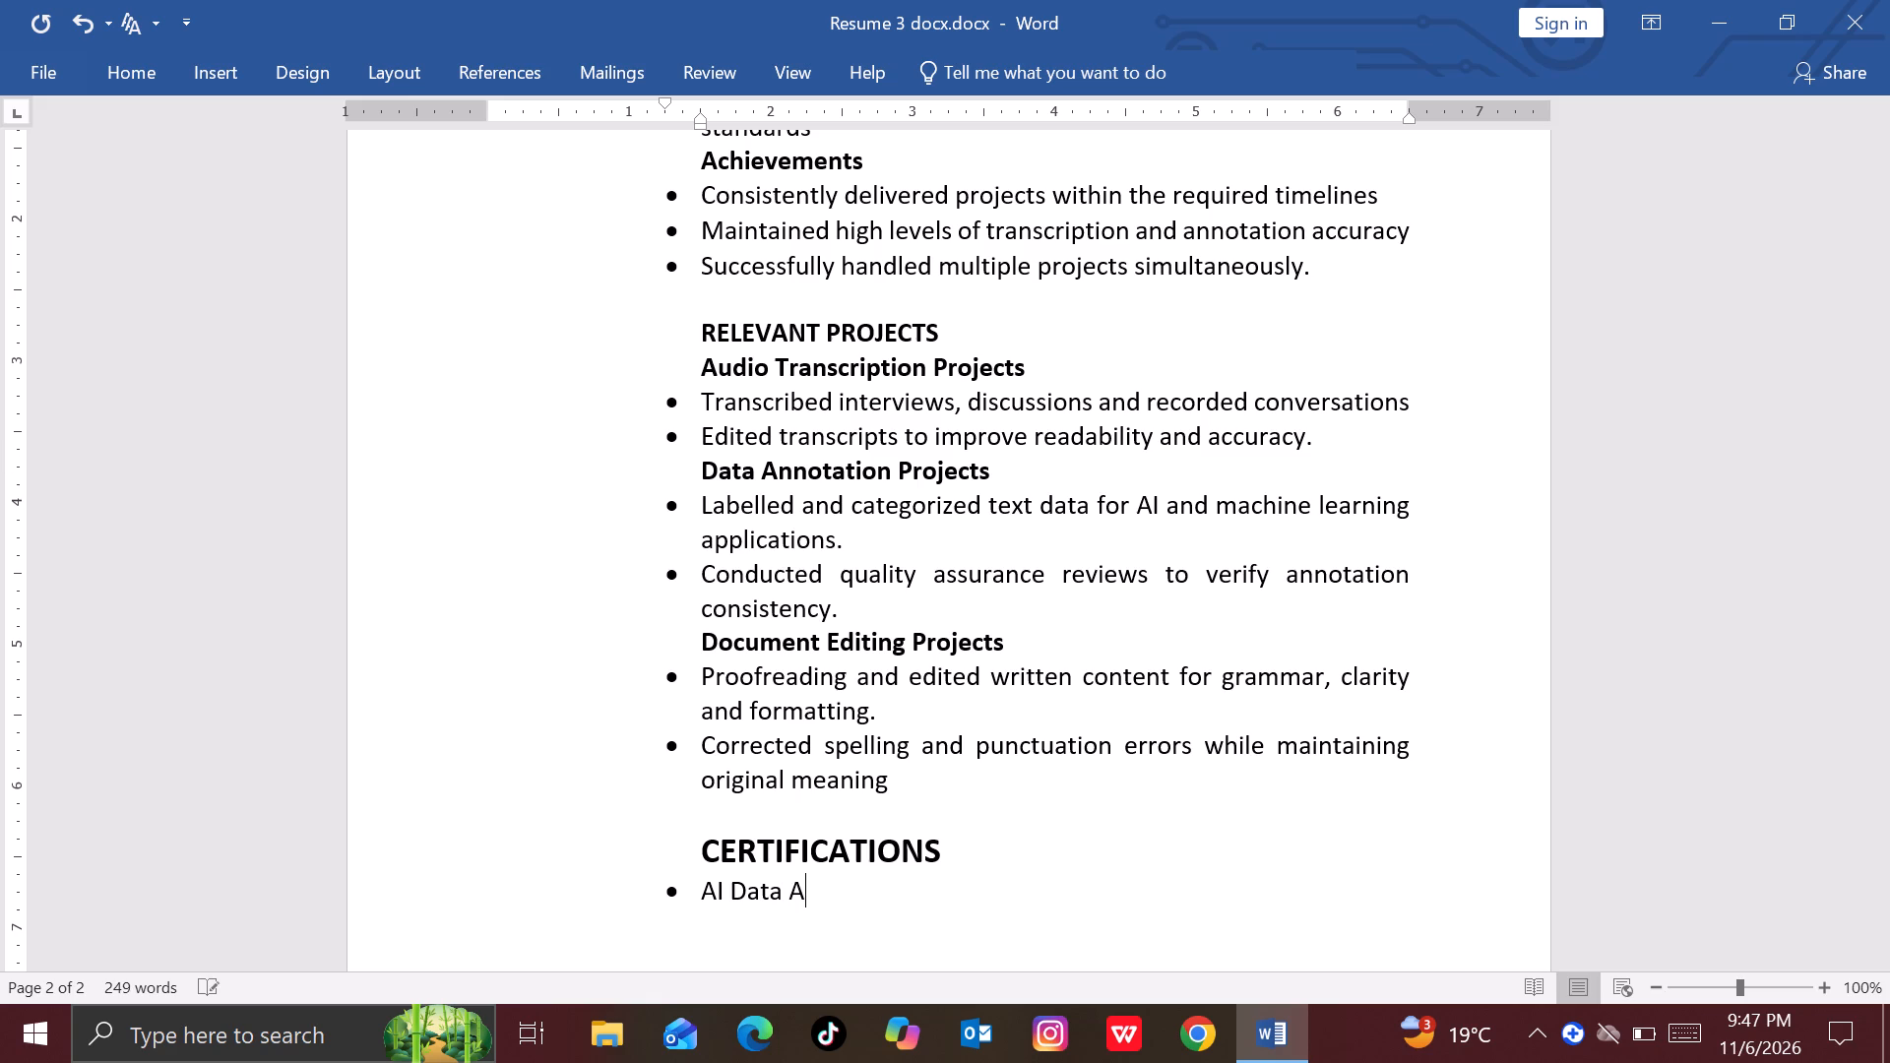
pyautogui.write('nnotatio')
pyautogui.press('t')
pyautogui.write('rai')
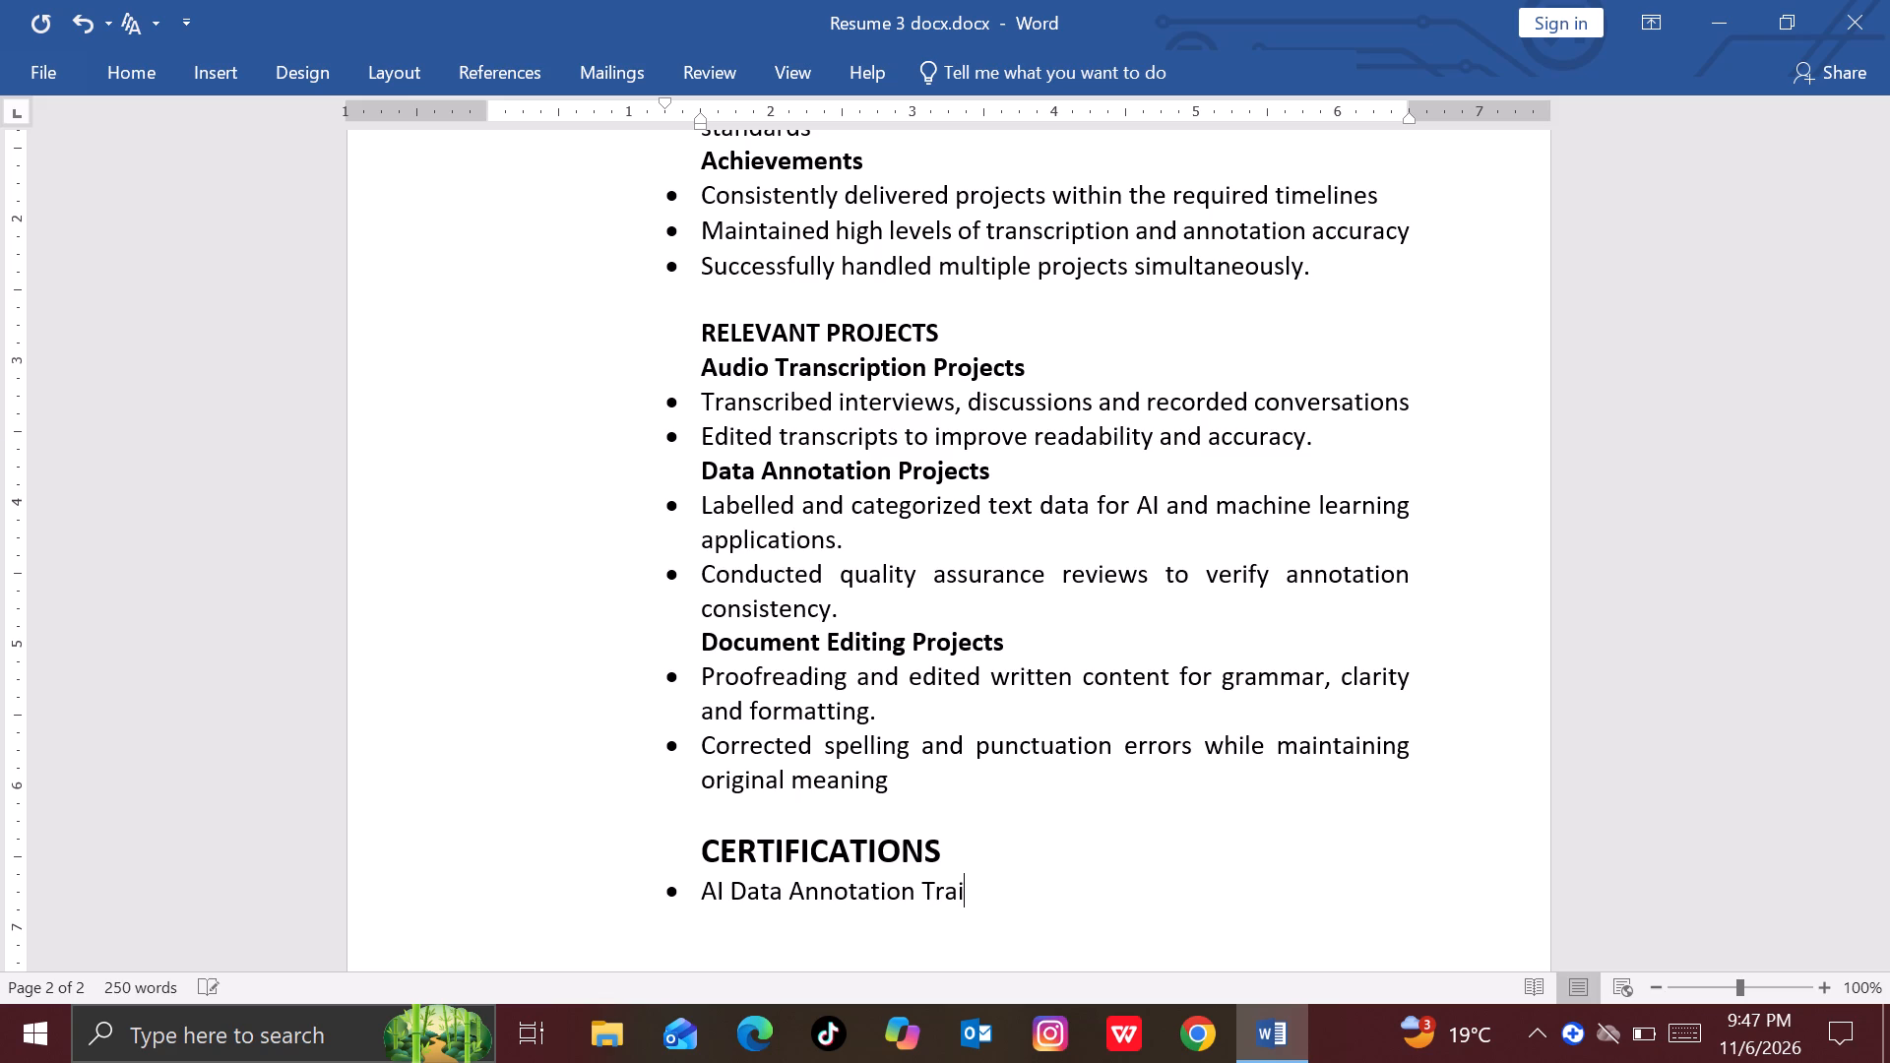
pyautogui.write('ning')
# Add "Transcription Skills Certificate" as a non-bold second bullet under CERTIFICATIONS.
pyautogui.press('Return')
pyautogui.press('t')
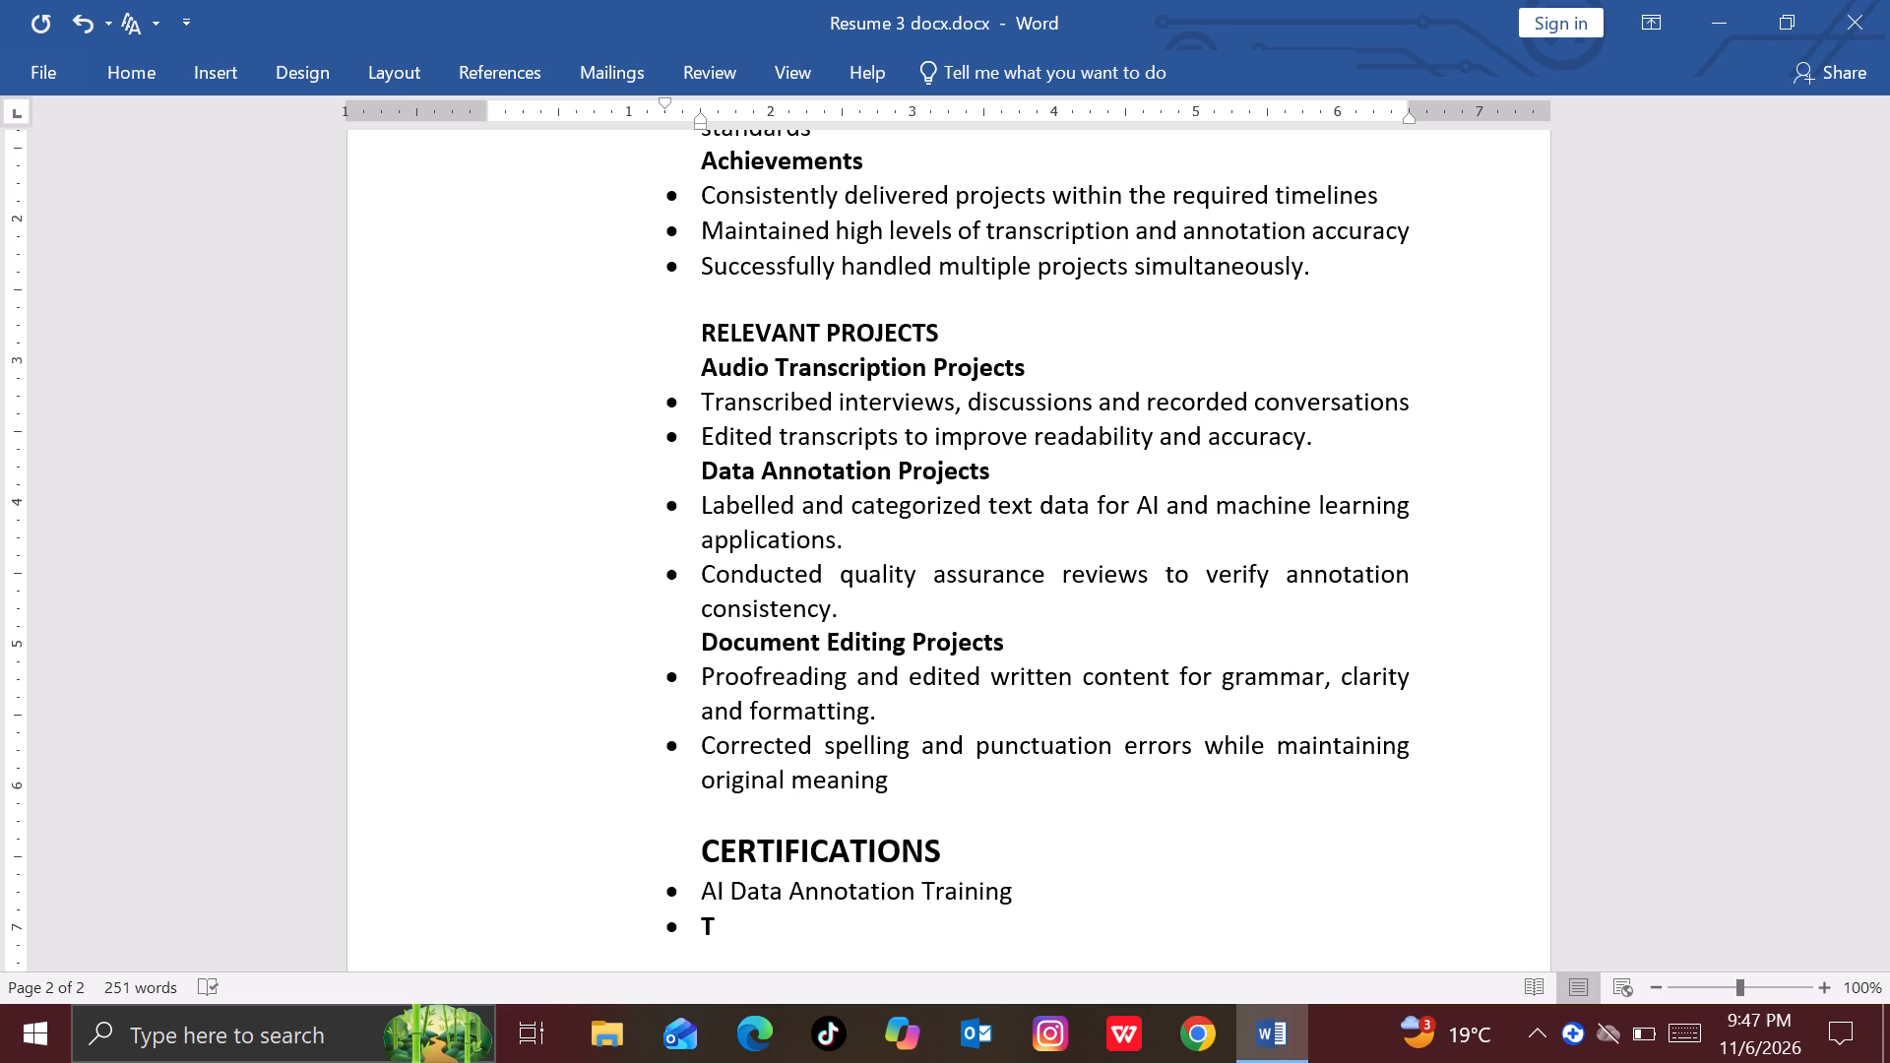
pyautogui.press('BackSpace')
pyautogui.click(109, 71)
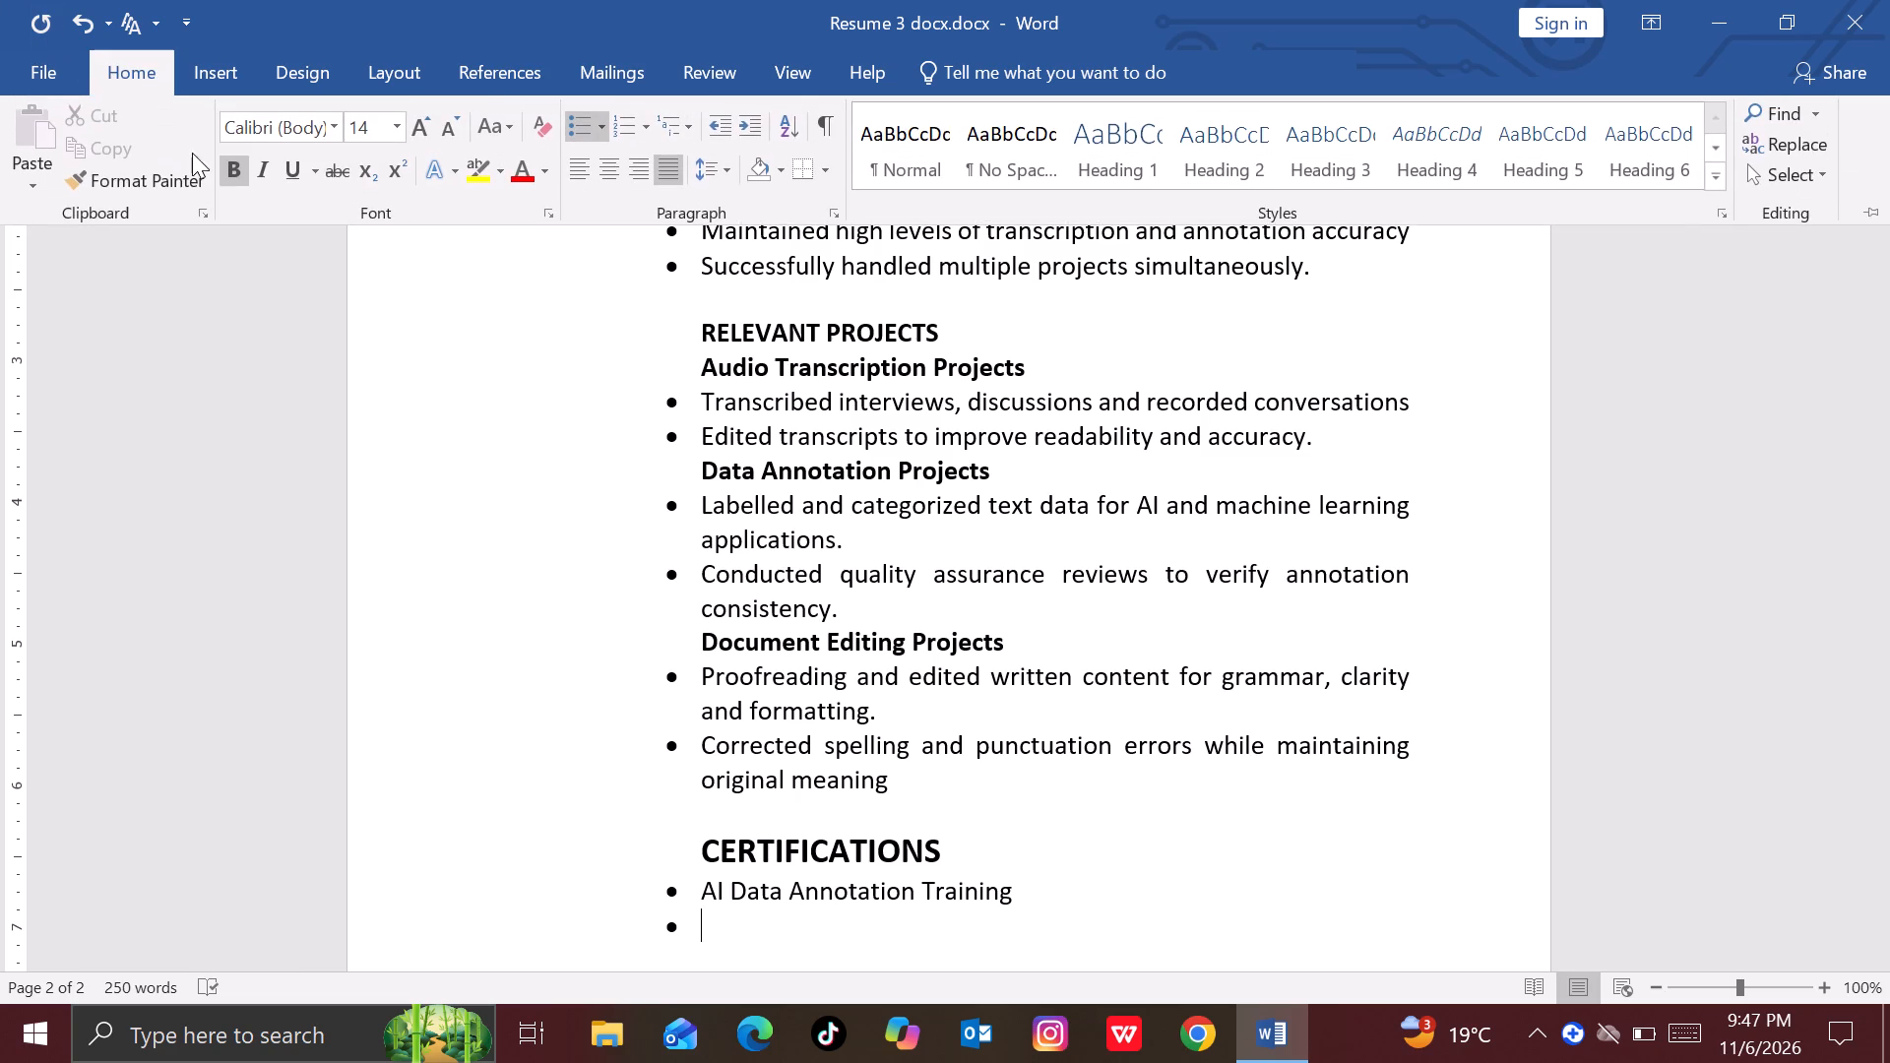
pyautogui.click(225, 166)
pyautogui.click(697, 952)
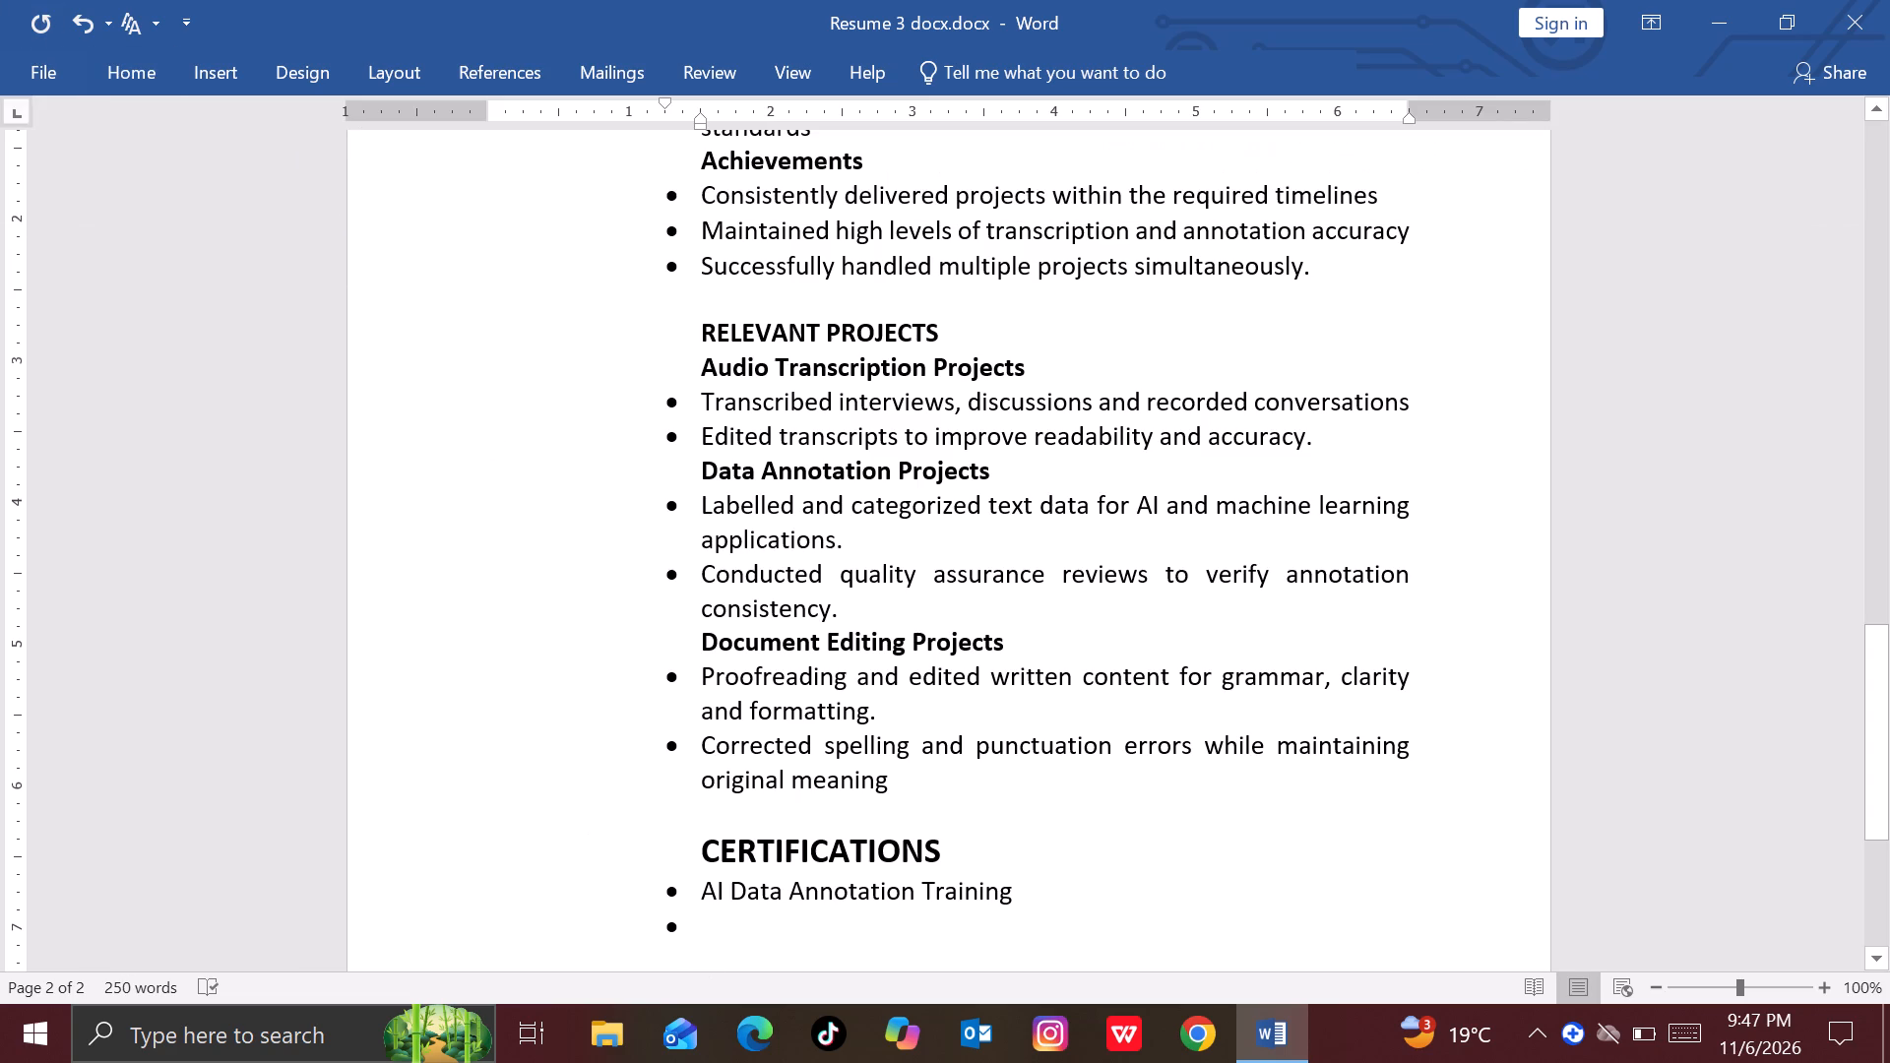
pyautogui.press('t')
pyautogui.write('RA')
pyautogui.press('n')
pyautogui.press('BackSpace')
pyautogui.press('BackSpace')
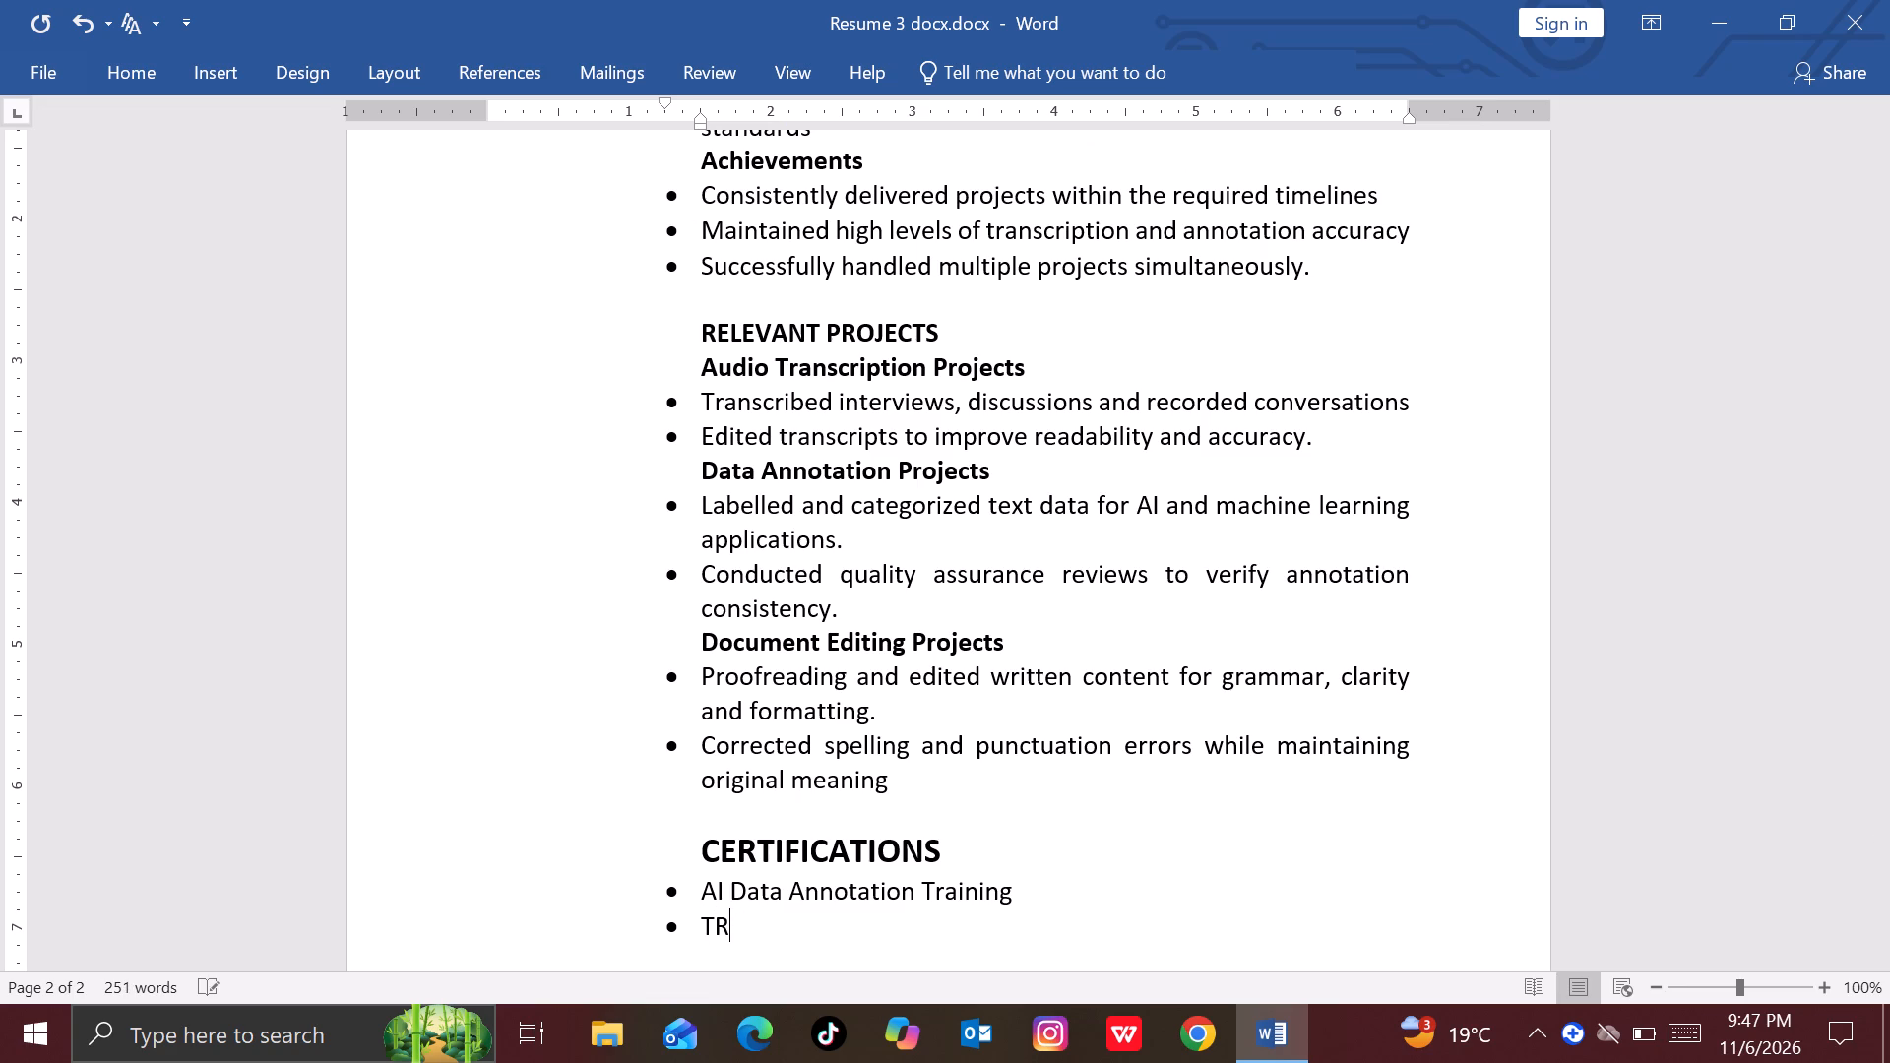
pyautogui.press('BackSpace')
pyautogui.write('ranscript')
pyautogui.write('io')
pyautogui.write('n')
pyautogui.press('space')
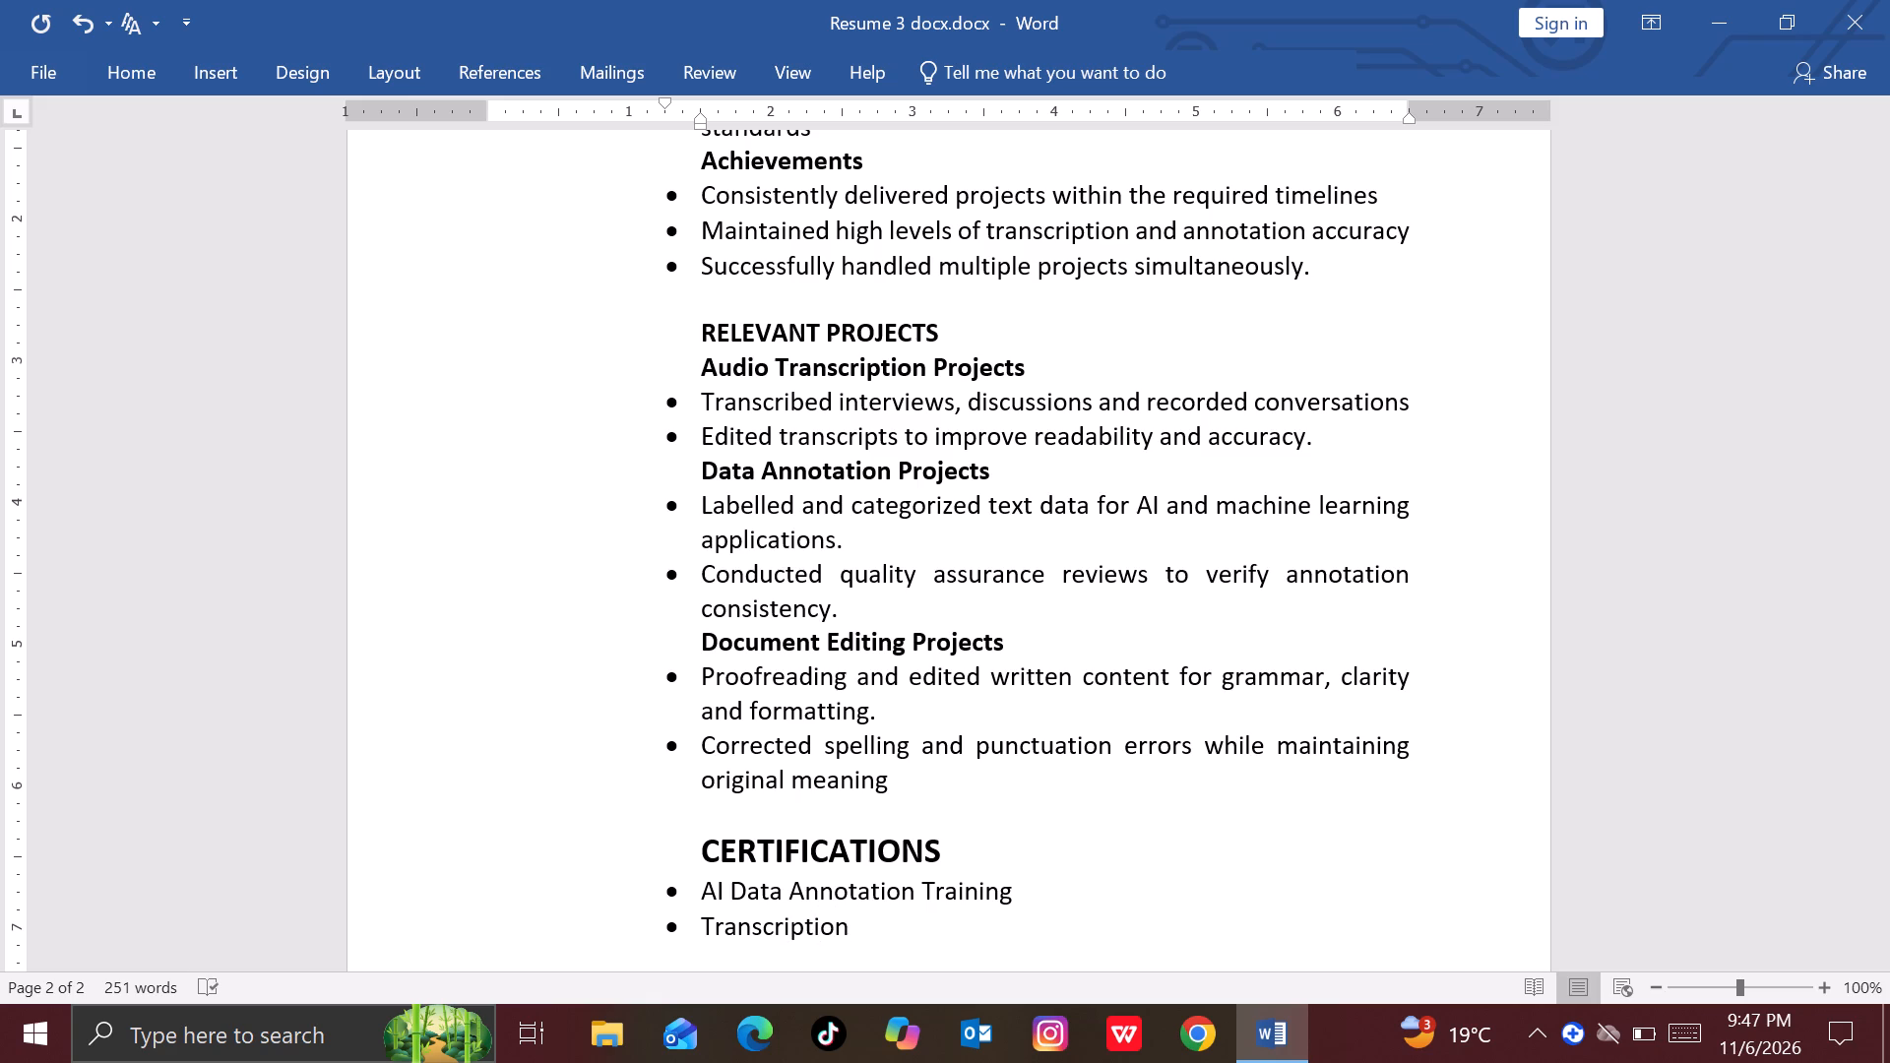
pyautogui.press('s')
pyautogui.write('kills')
pyautogui.write('cert')
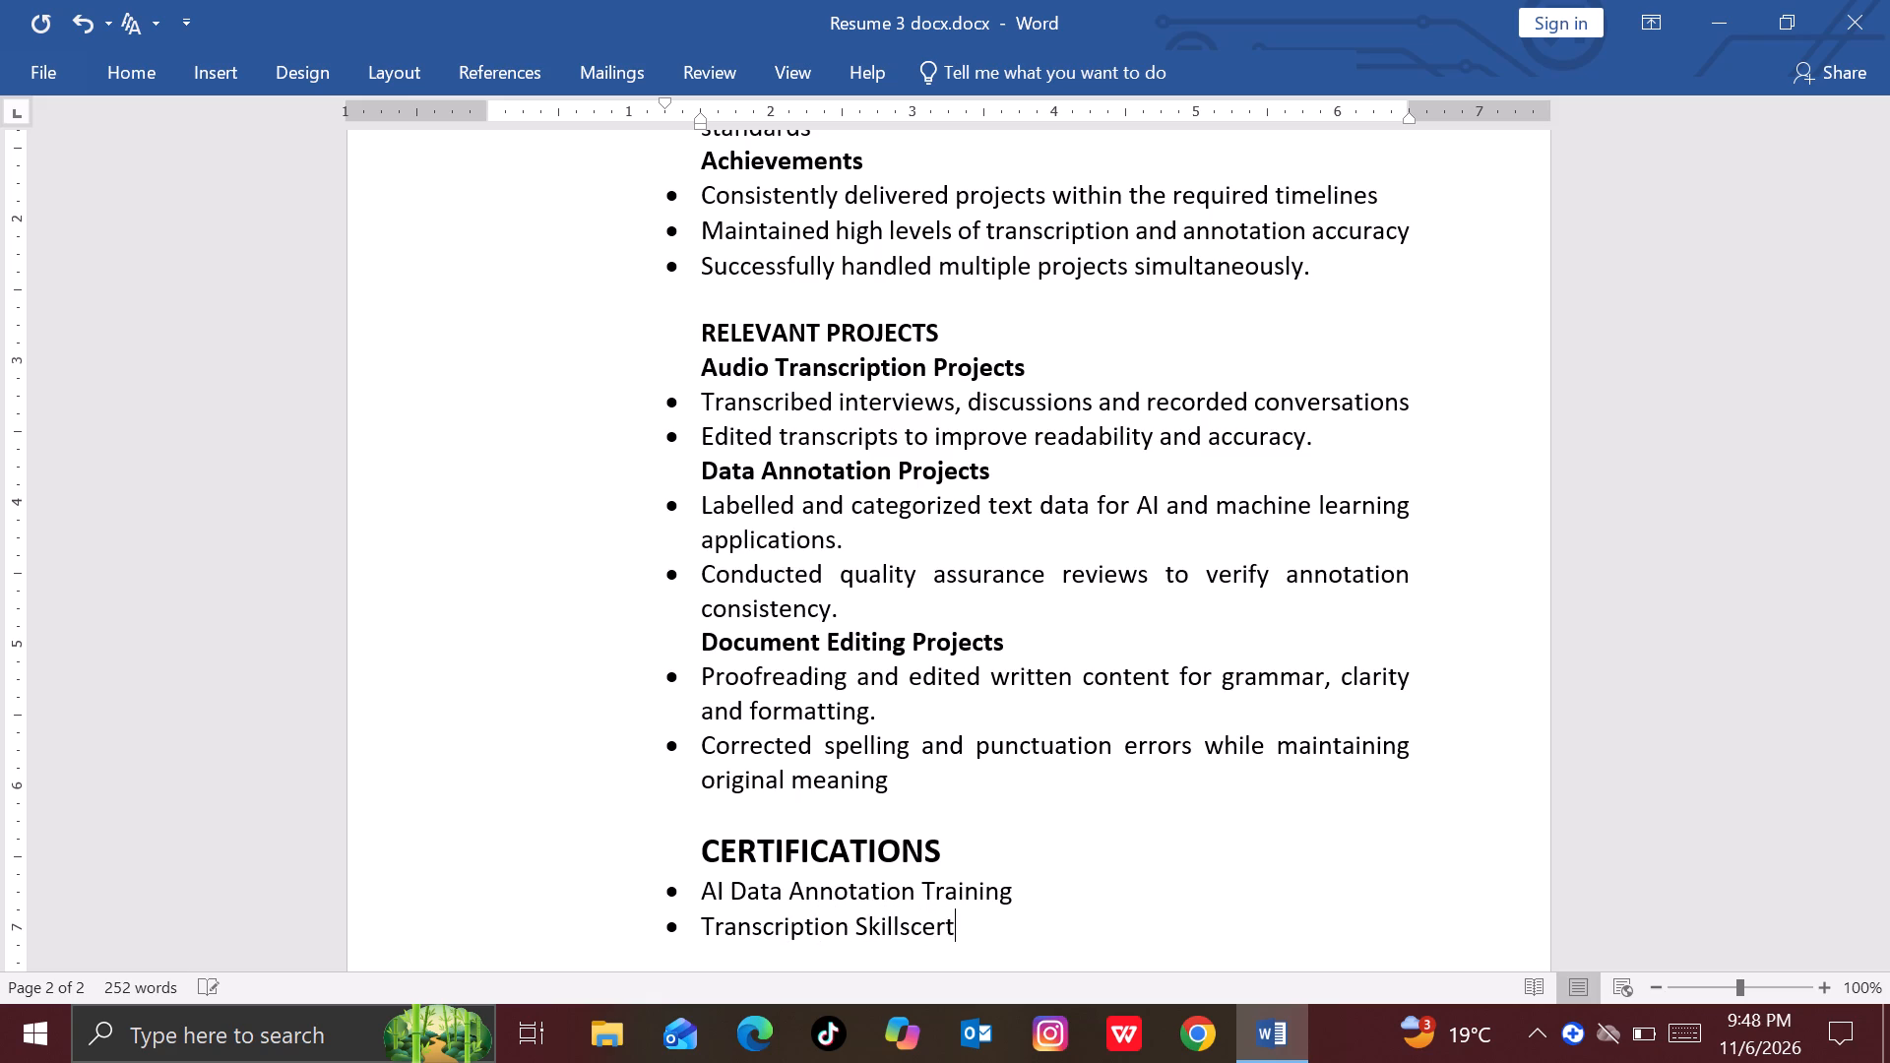
pyautogui.press('BackSpace')
pyautogui.press('BackSpace')
pyautogui.press('BackSpace')
pyautogui.press('BackSpace')
pyautogui.press('space')
pyautogui.press('c')
pyautogui.write('ertificate')
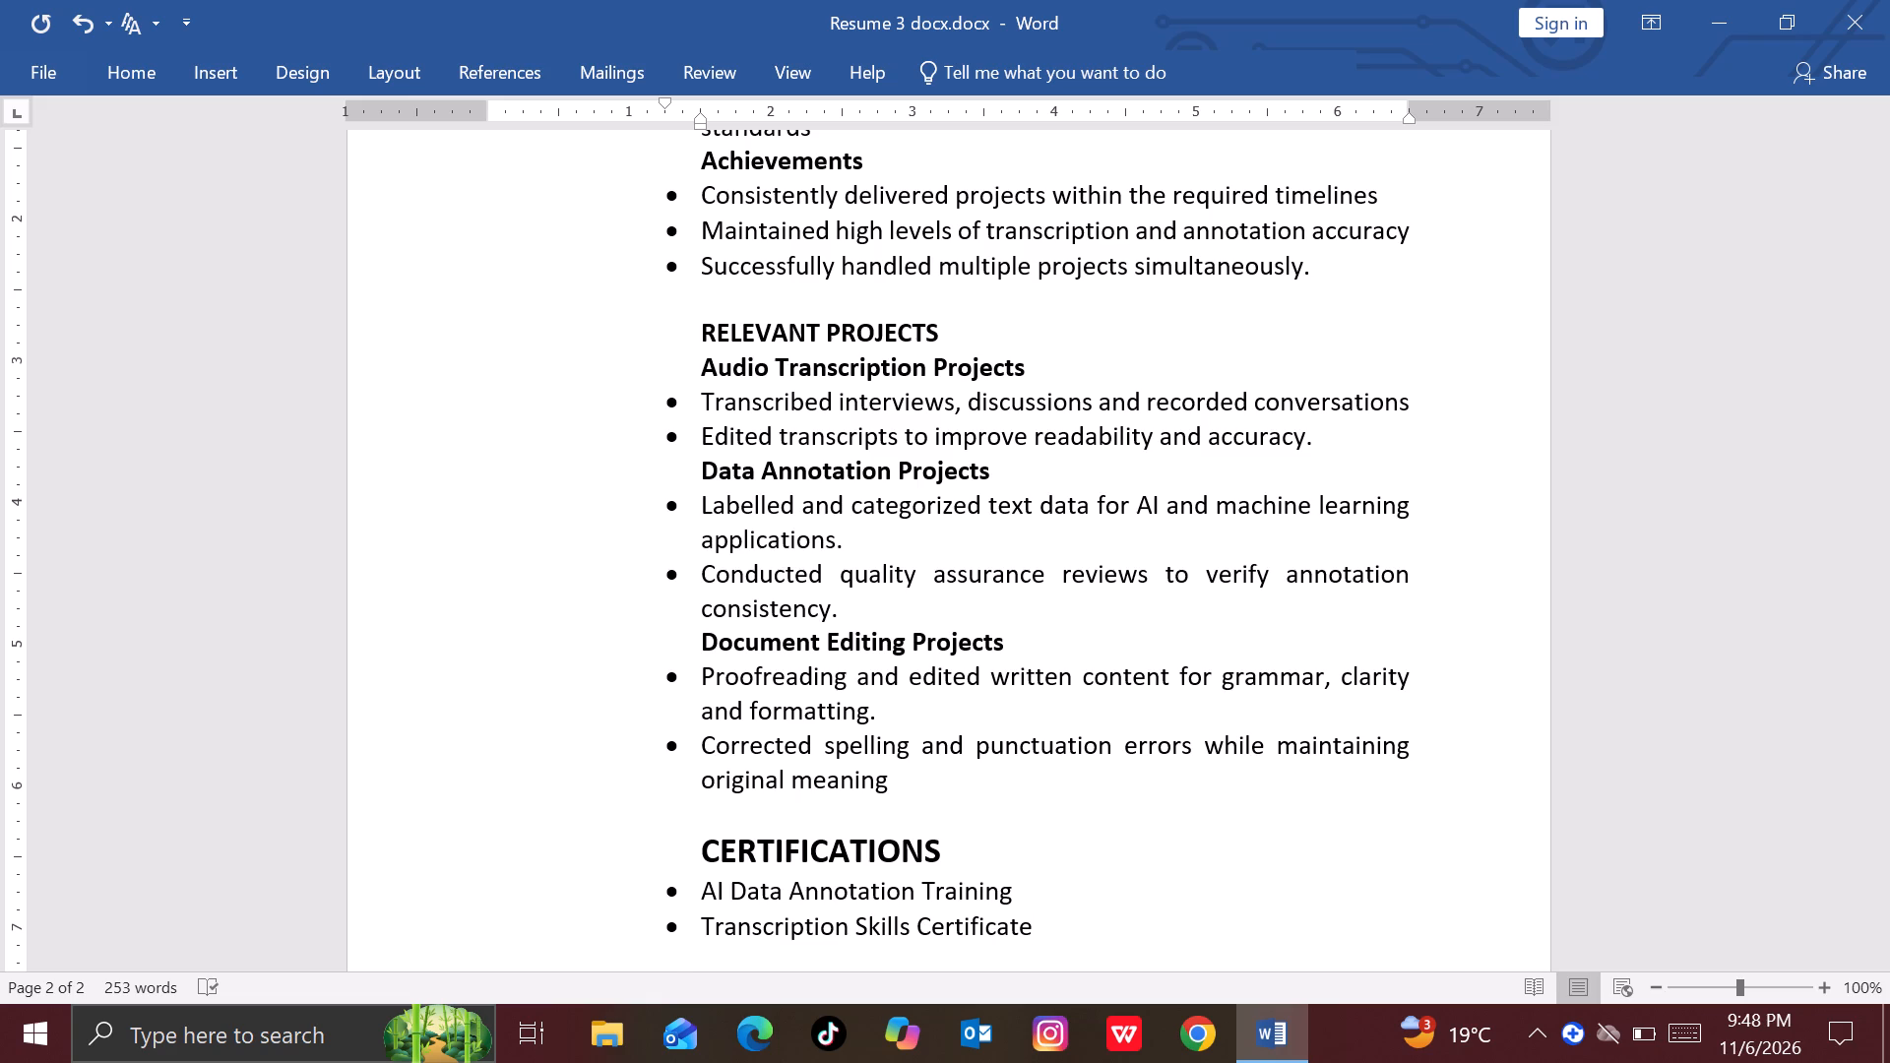
# Add "Microsoft Office Certificate" as a non-bold third bullet under CERTIFICATIONS.
pyautogui.press('Return')
pyautogui.click(135, 87)
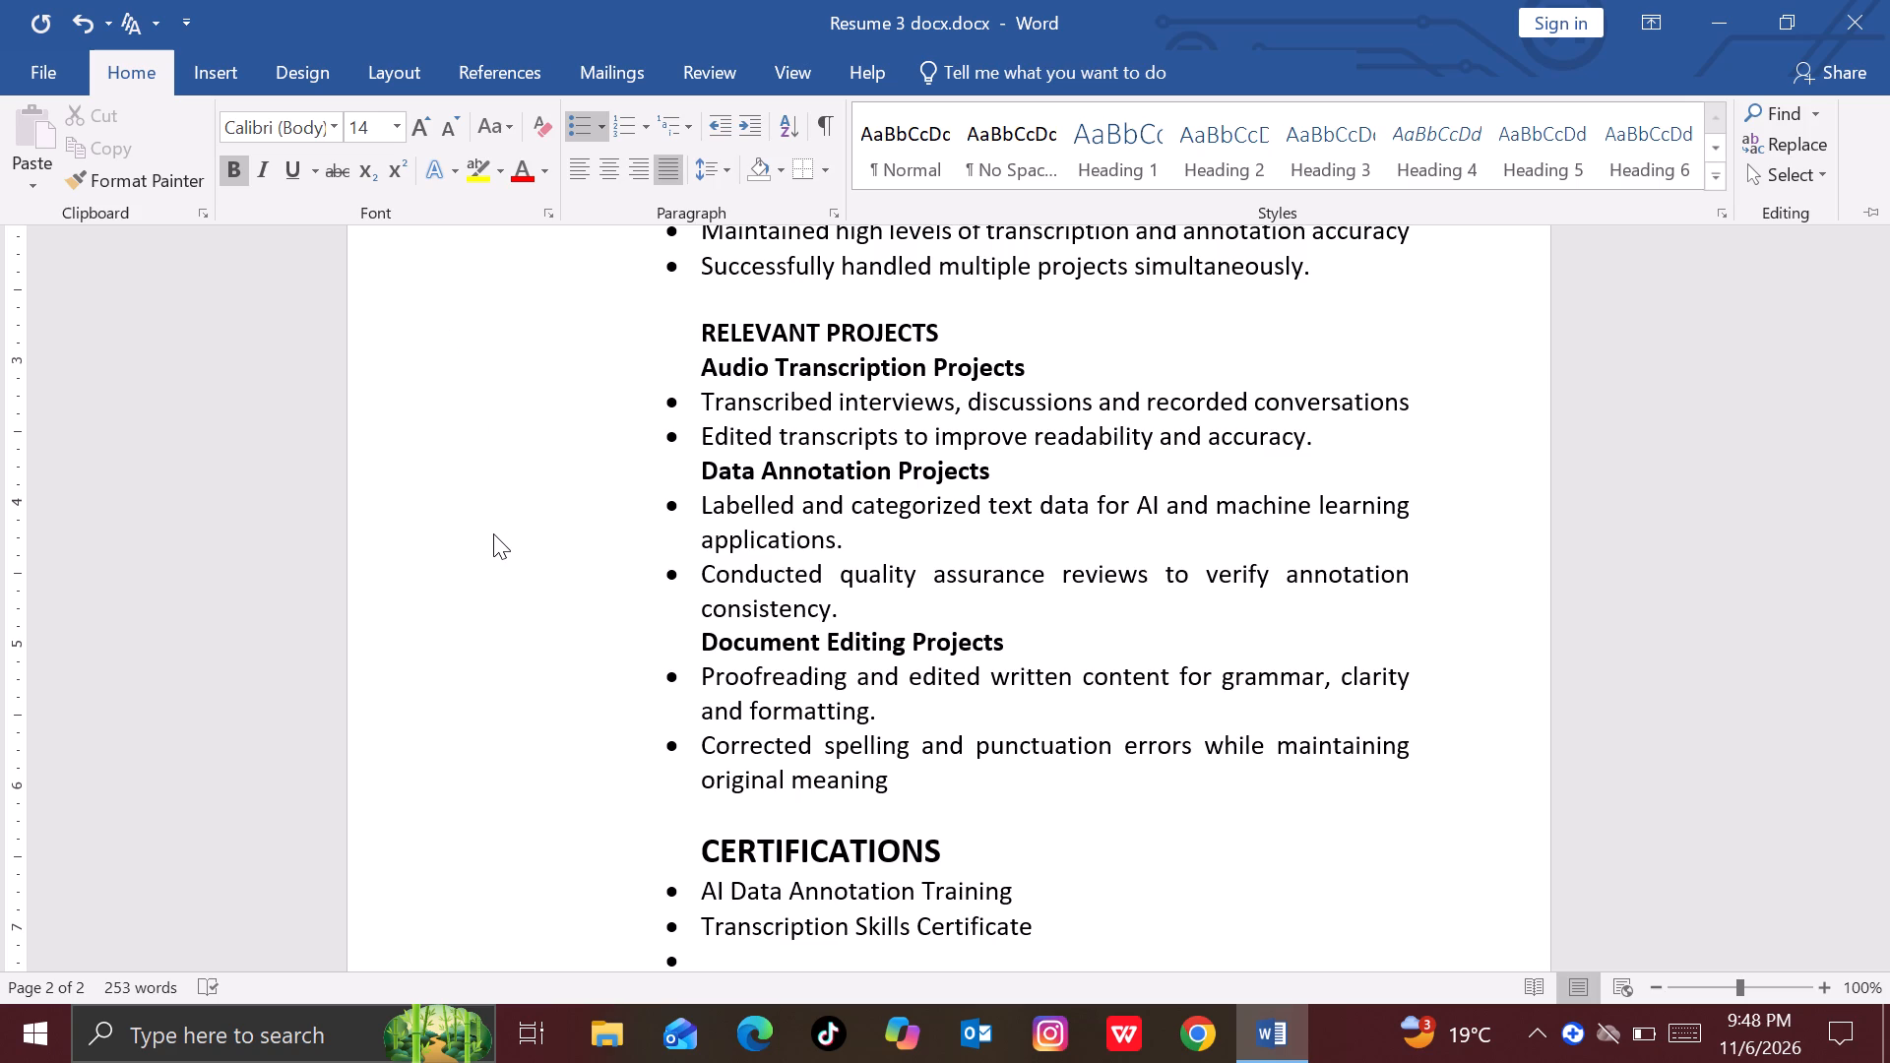
pyautogui.click(229, 158)
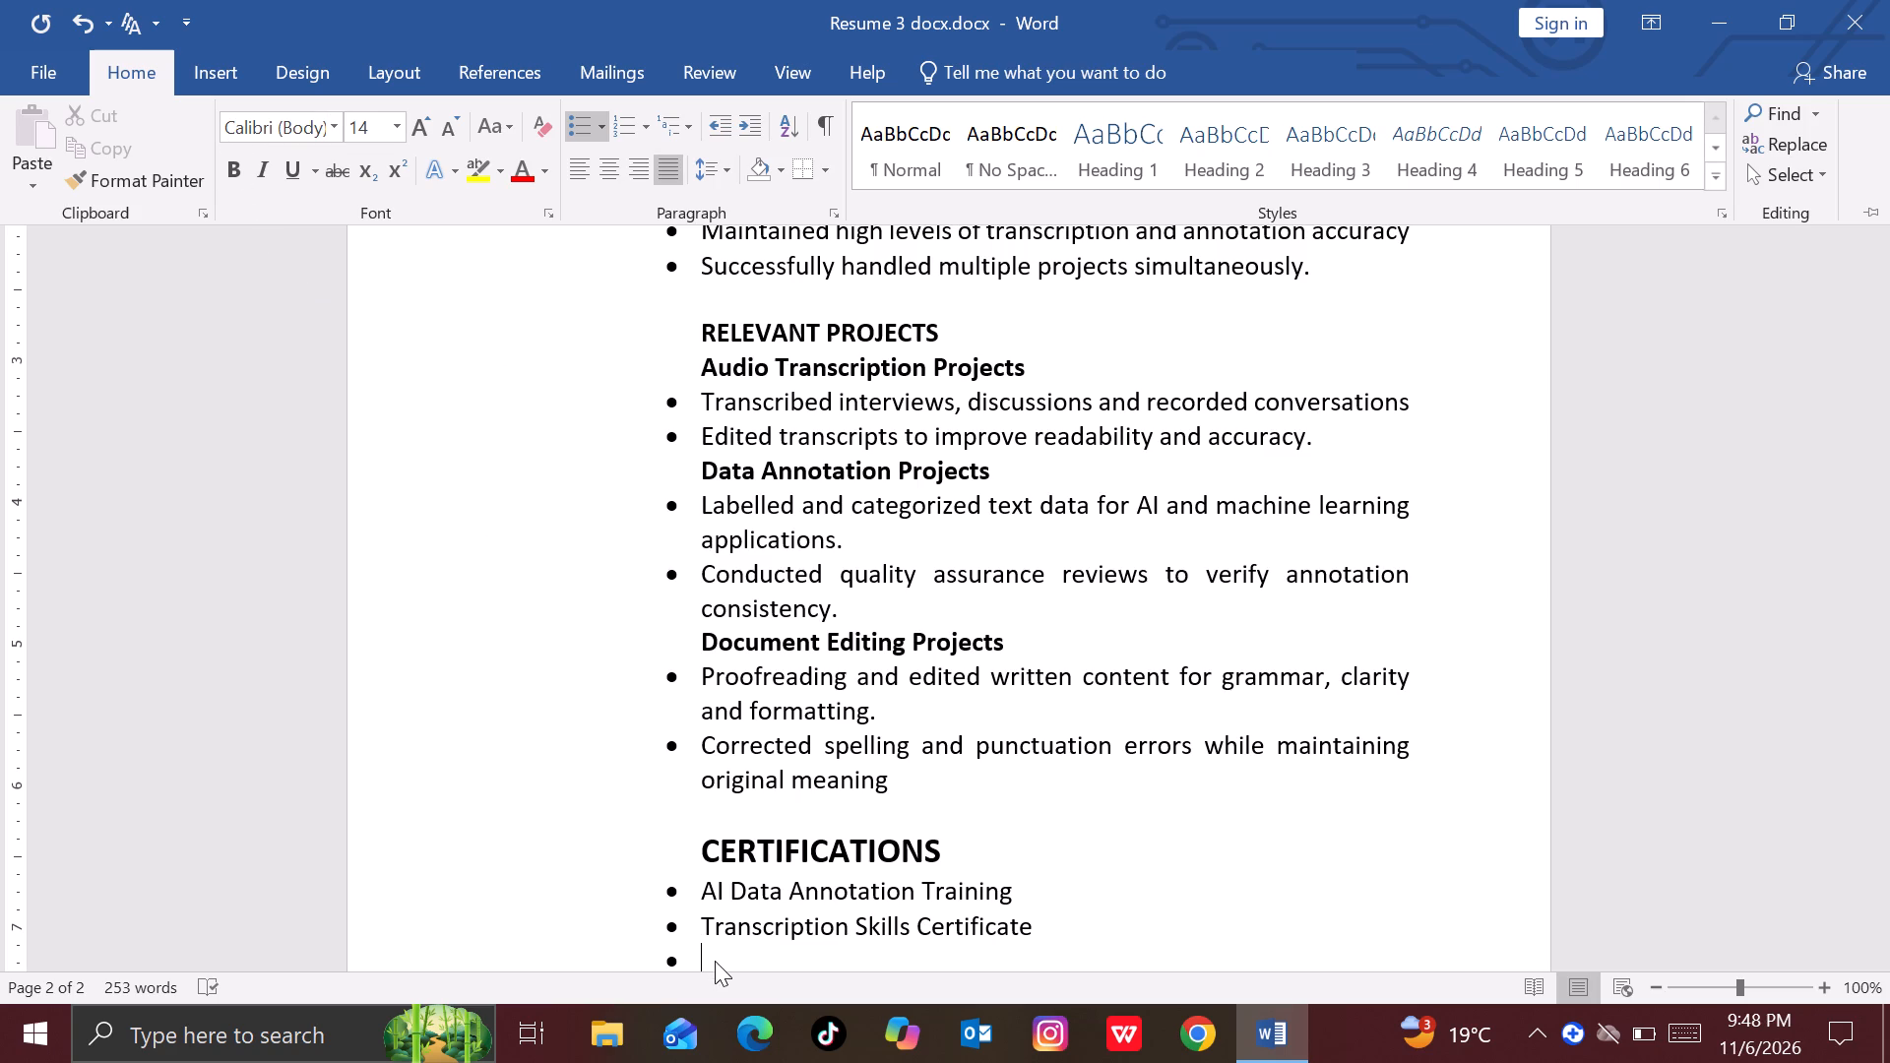
pyautogui.click(718, 966)
pyautogui.press('m')
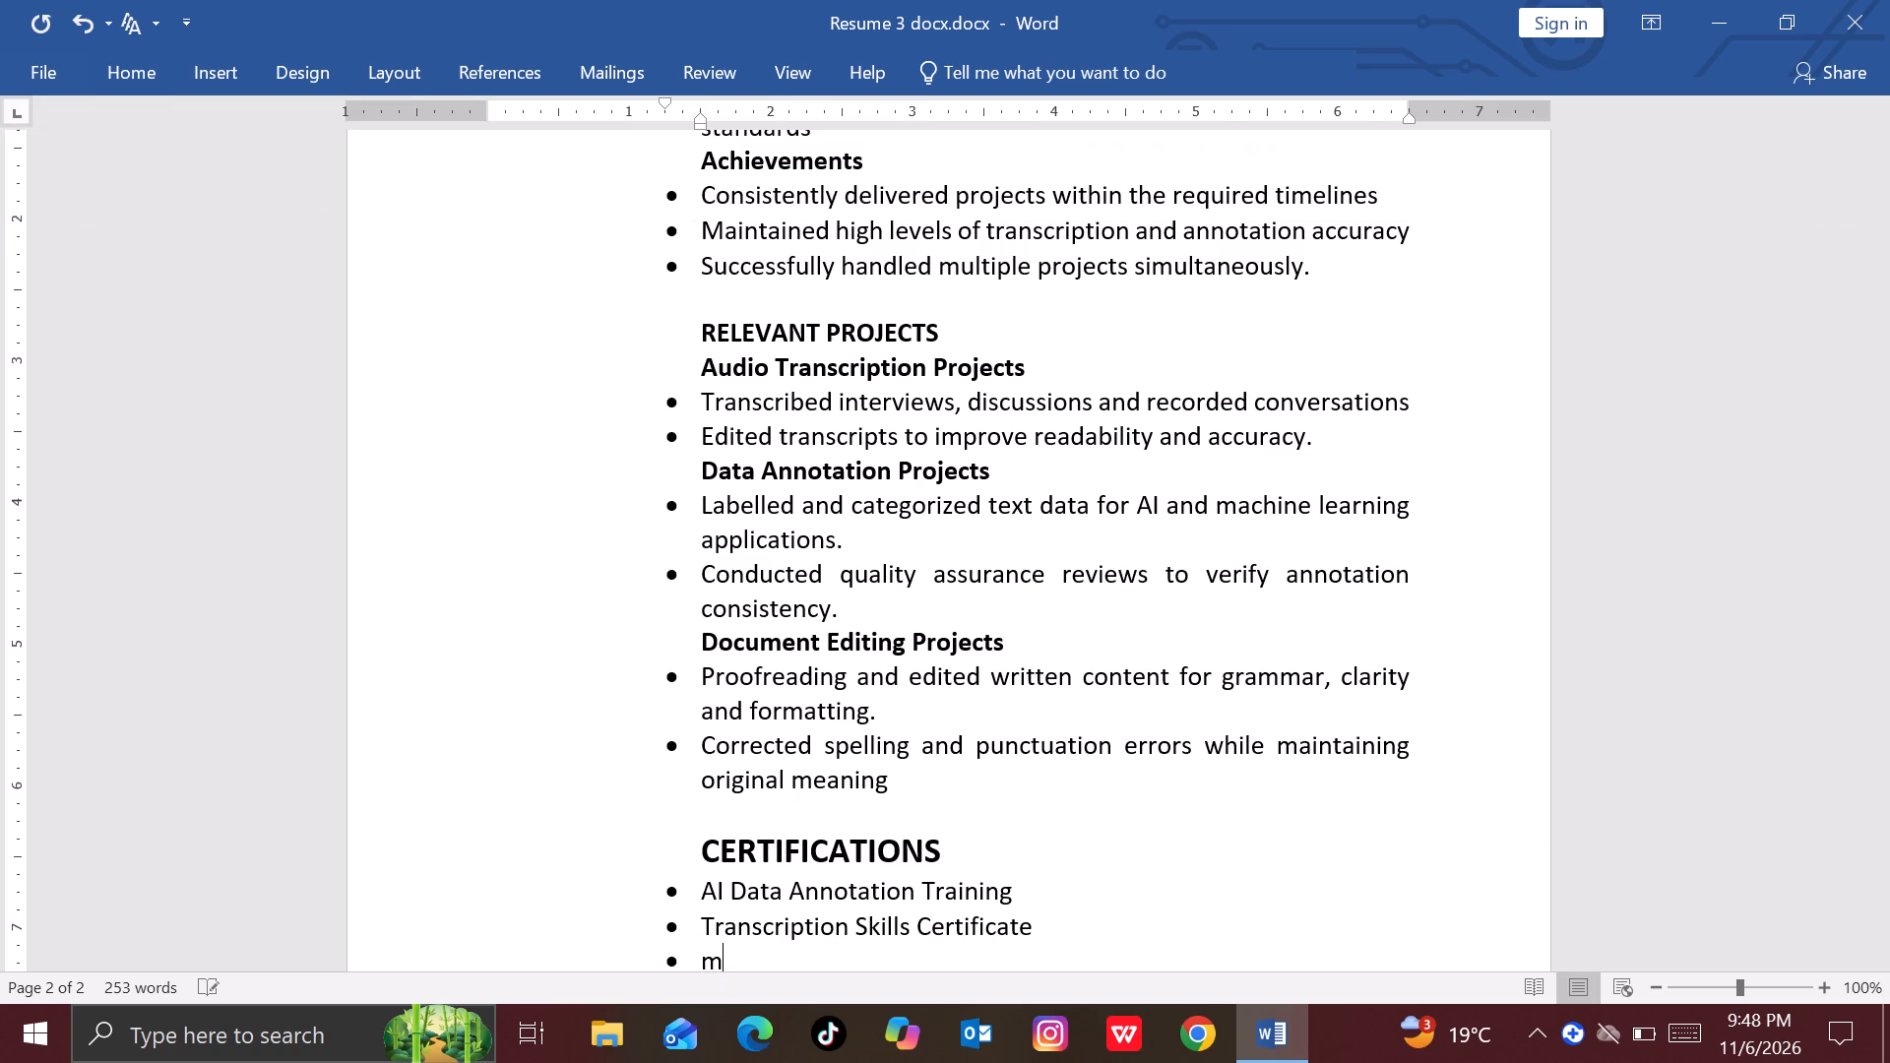
pyautogui.press('BackSpace')
pyautogui.write('ic')
pyautogui.press('r')
pyautogui.write('osoft')
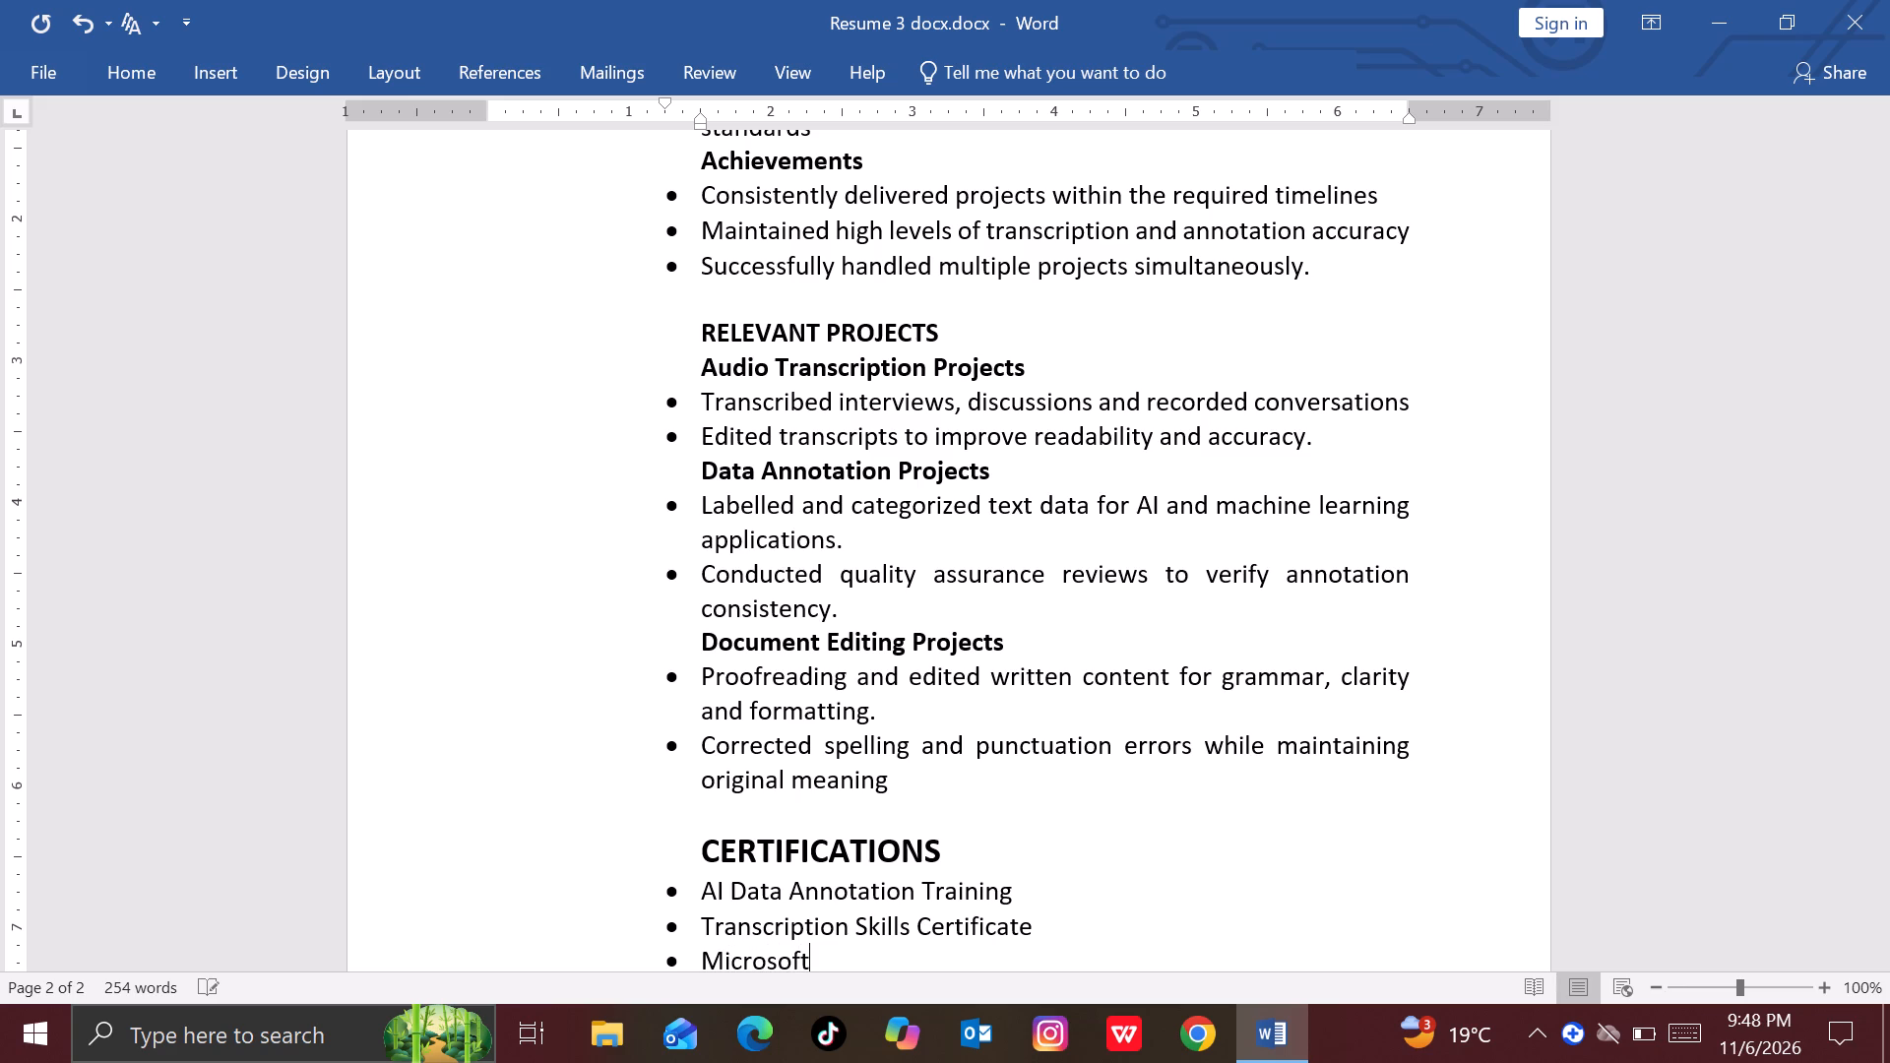
pyautogui.press('space')
pyautogui.press('o')
pyautogui.write('ffi')
pyautogui.write('ce')
pyautogui.press('space')
pyautogui.press('c')
pyautogui.write('erti')
pyautogui.write('ficate')
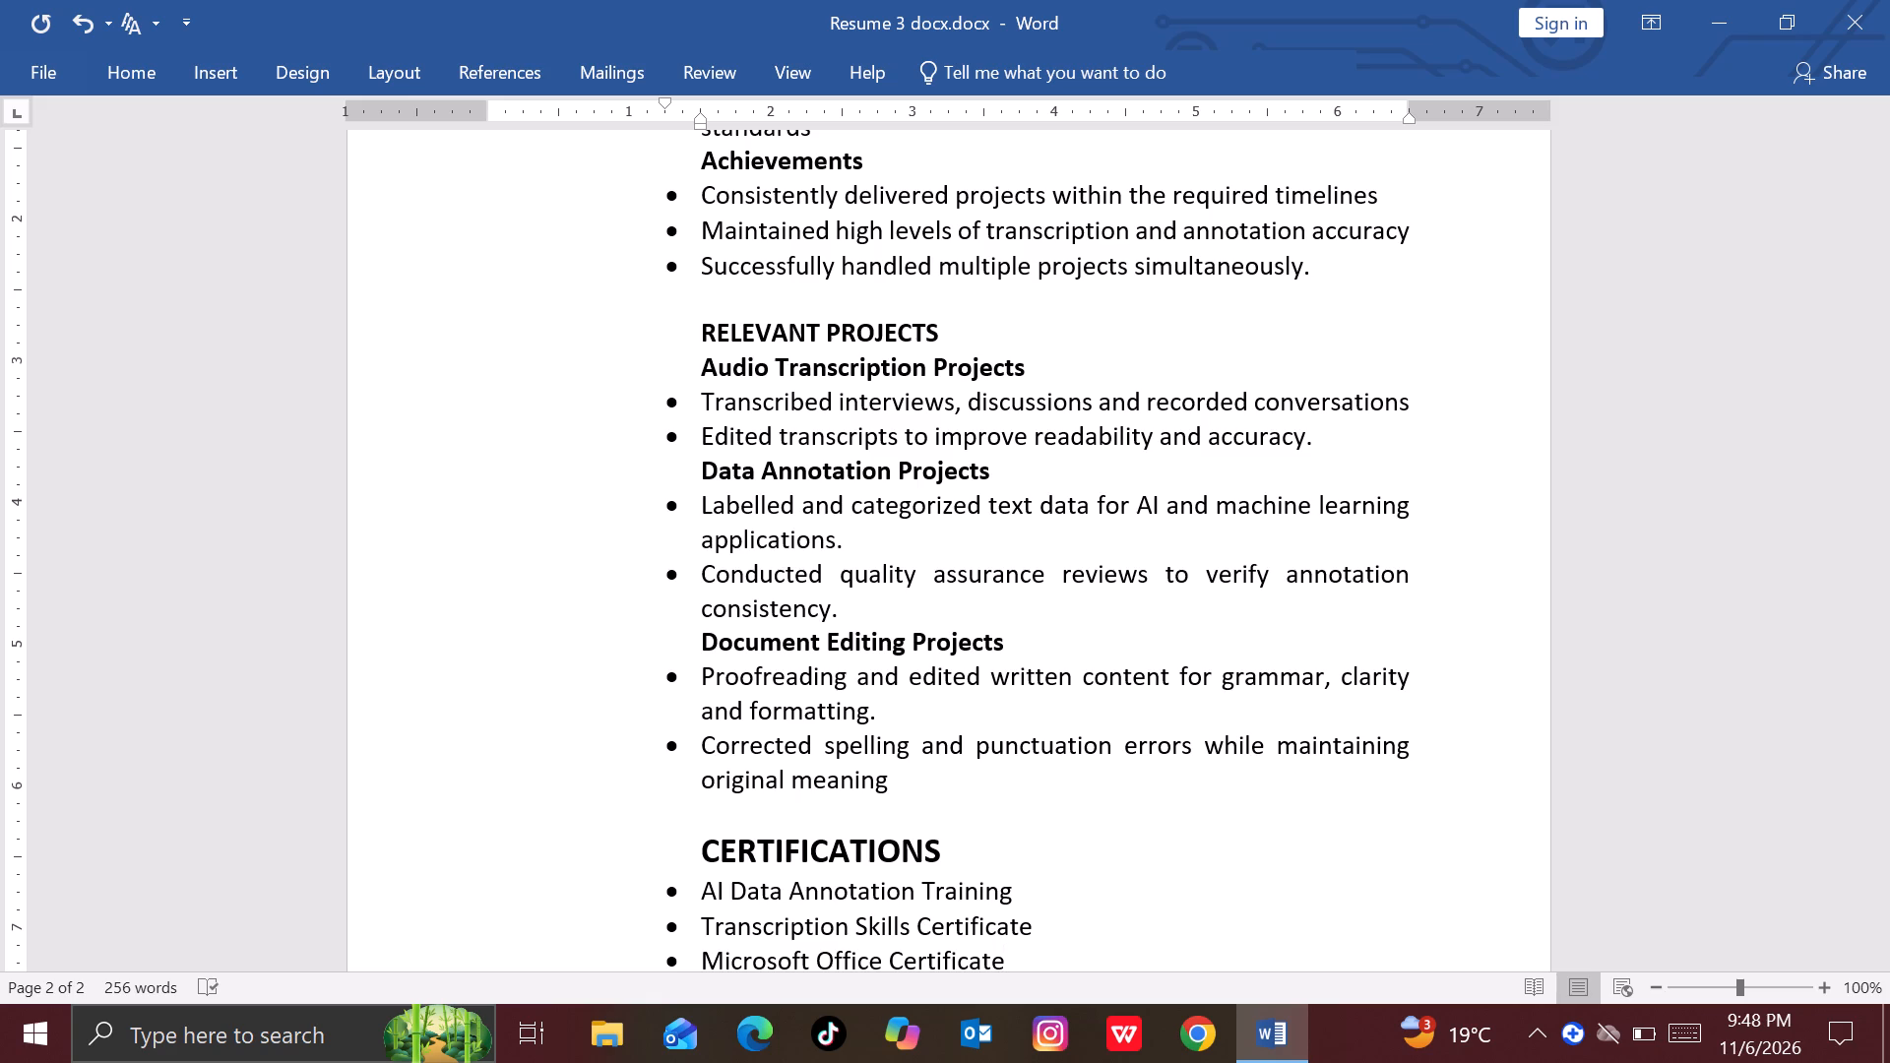
# Add "Digital Literacy Certificate" as a non-bold fourth bullet under CERTIFICATIONS.
pyautogui.press('Return')
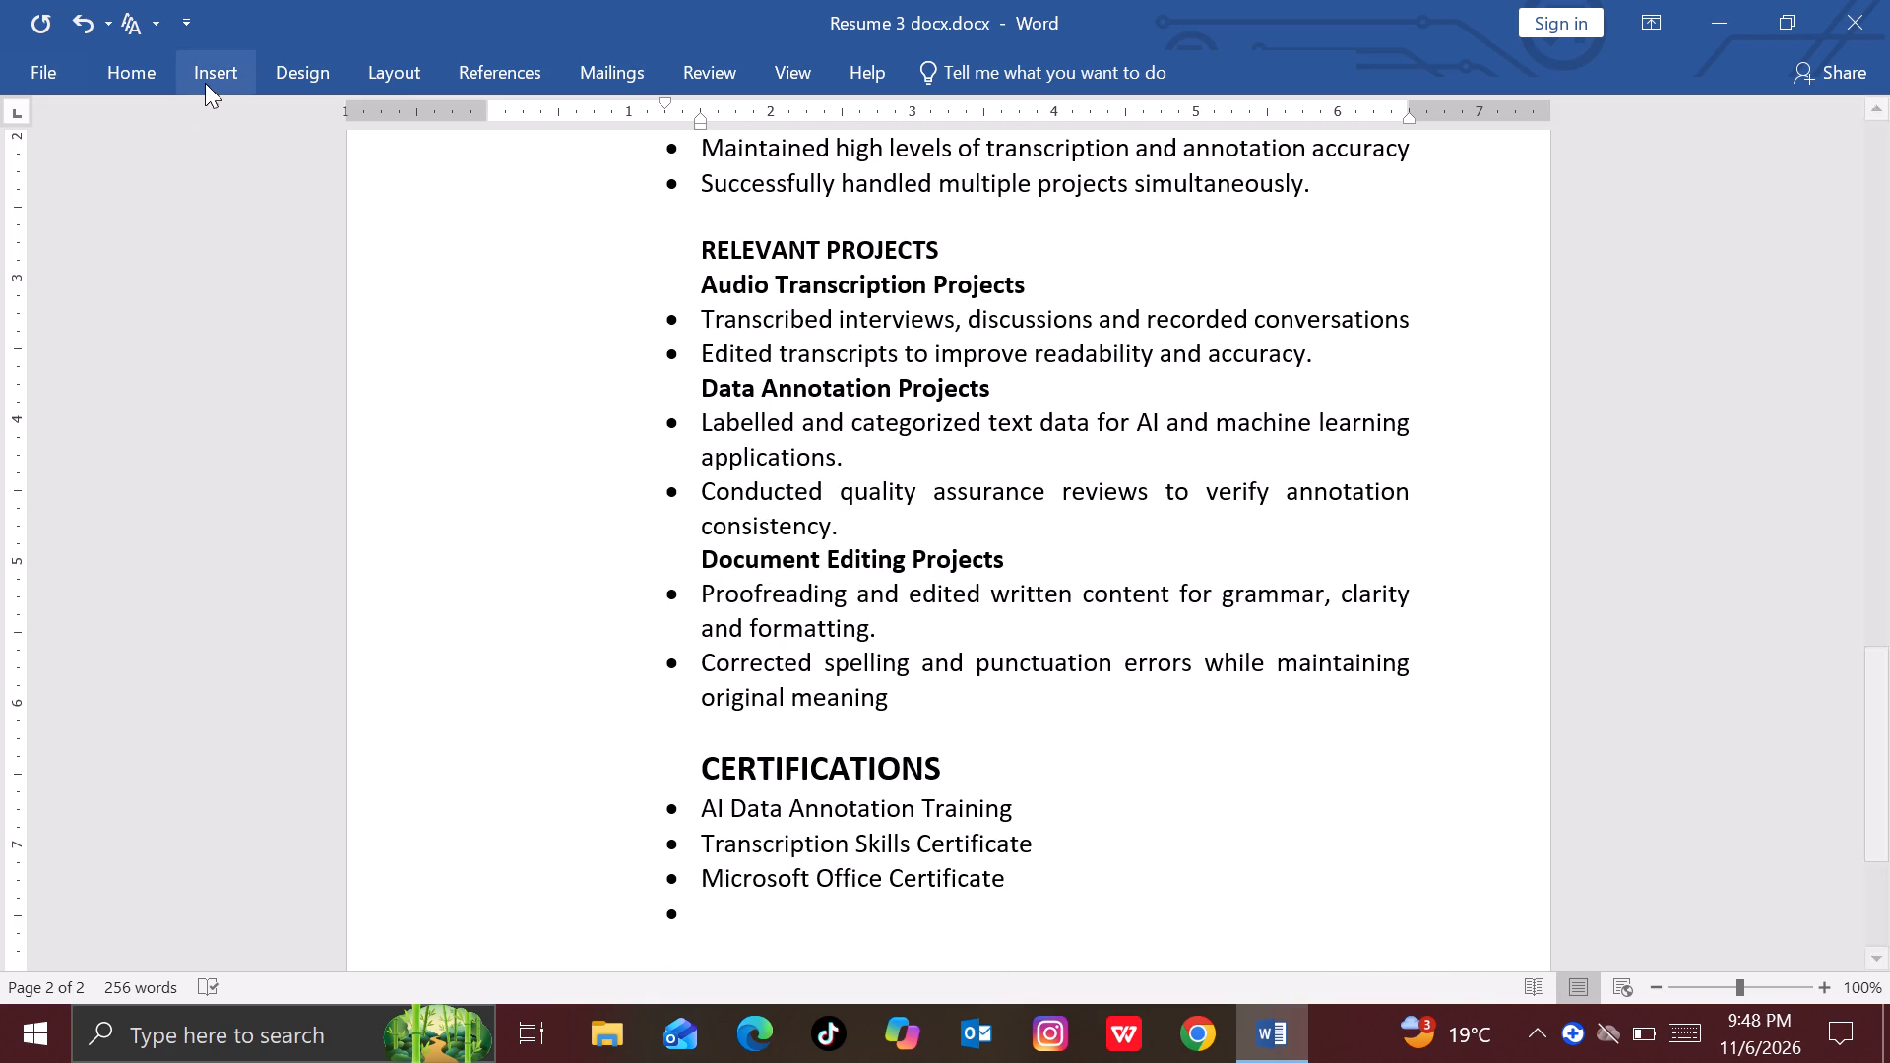
pyautogui.click(162, 87)
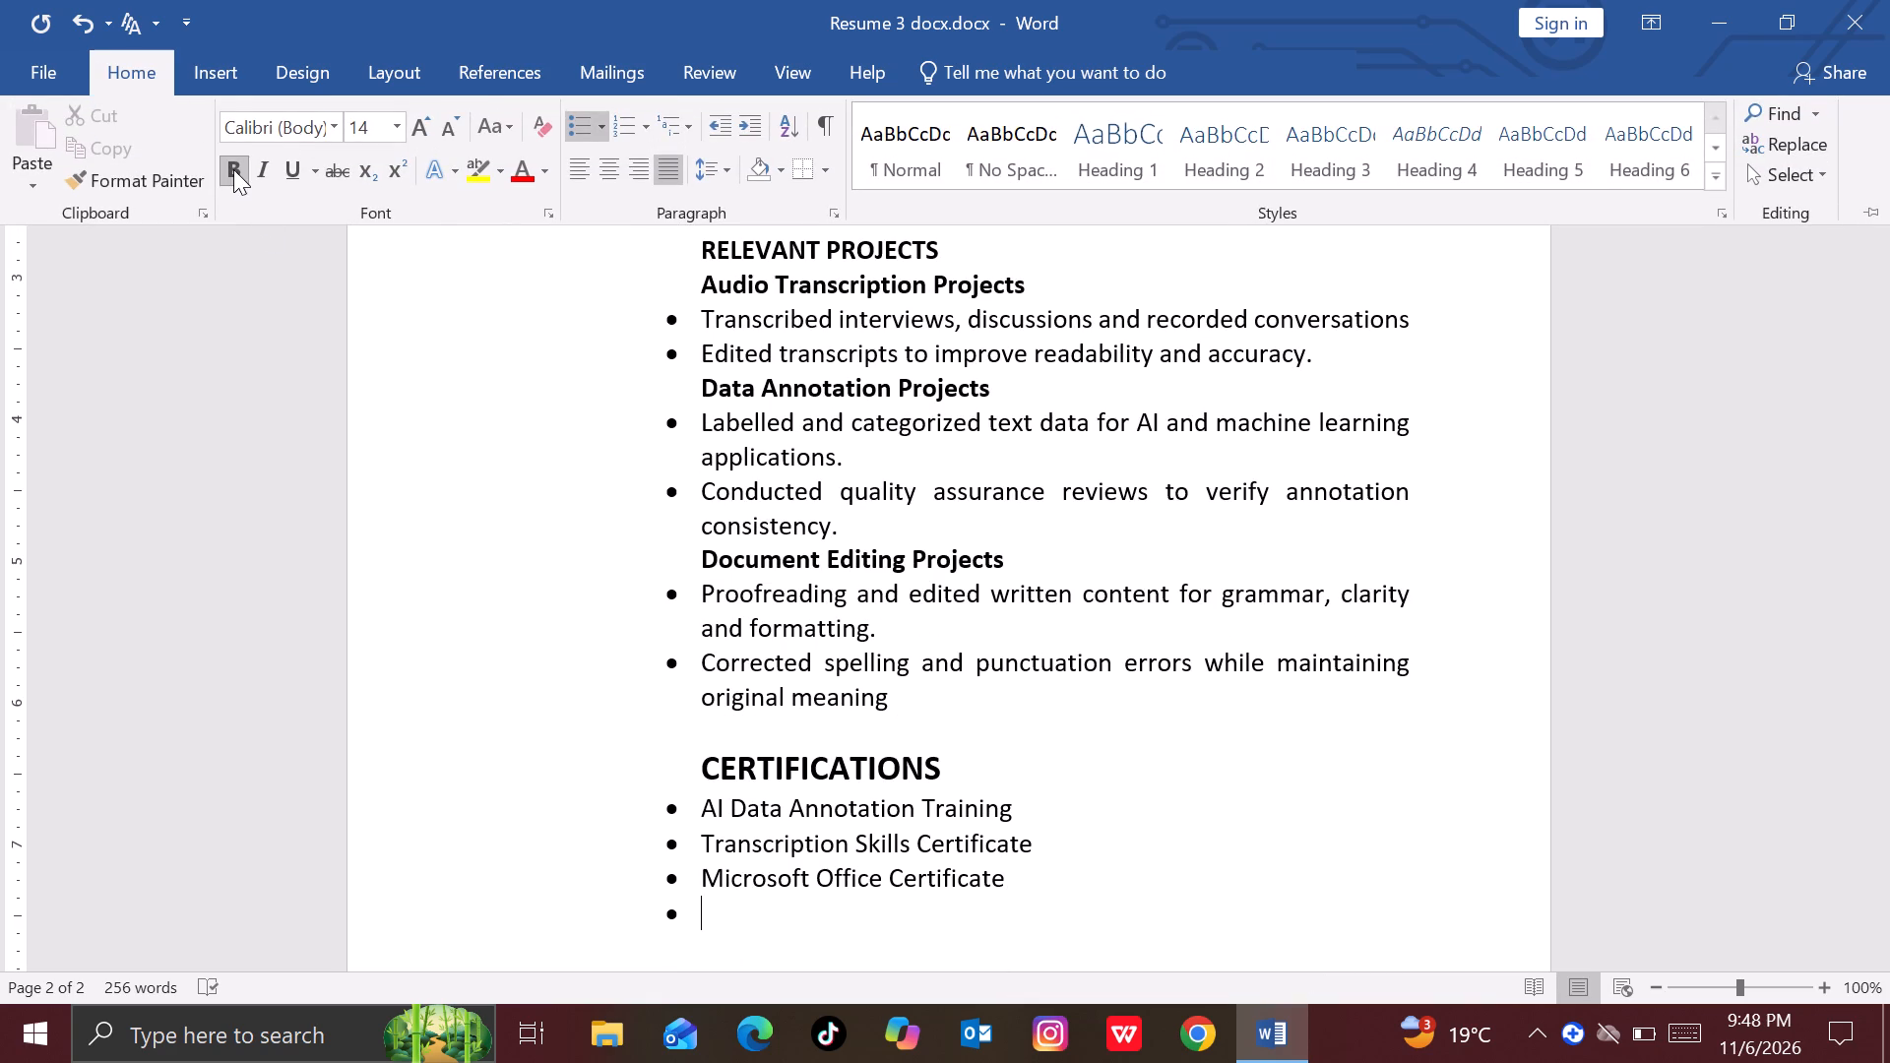
pyautogui.click(233, 169)
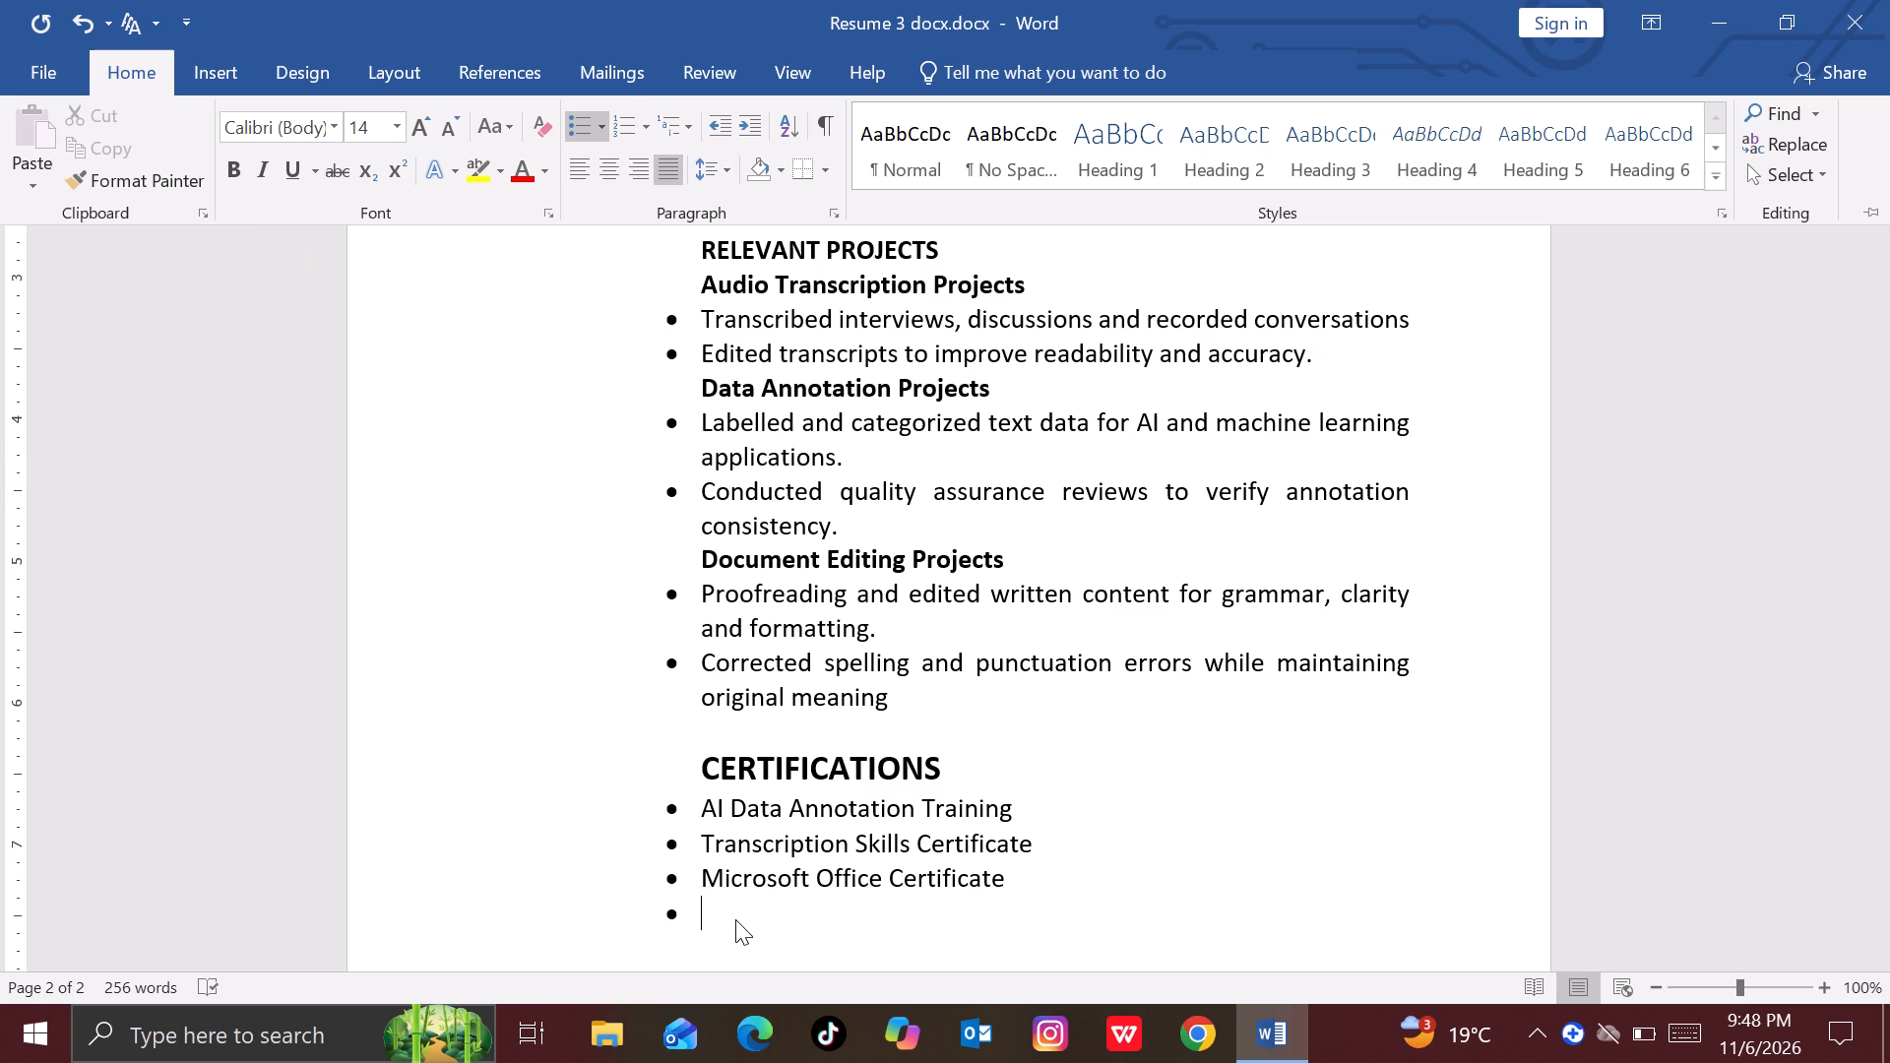
pyautogui.click(735, 919)
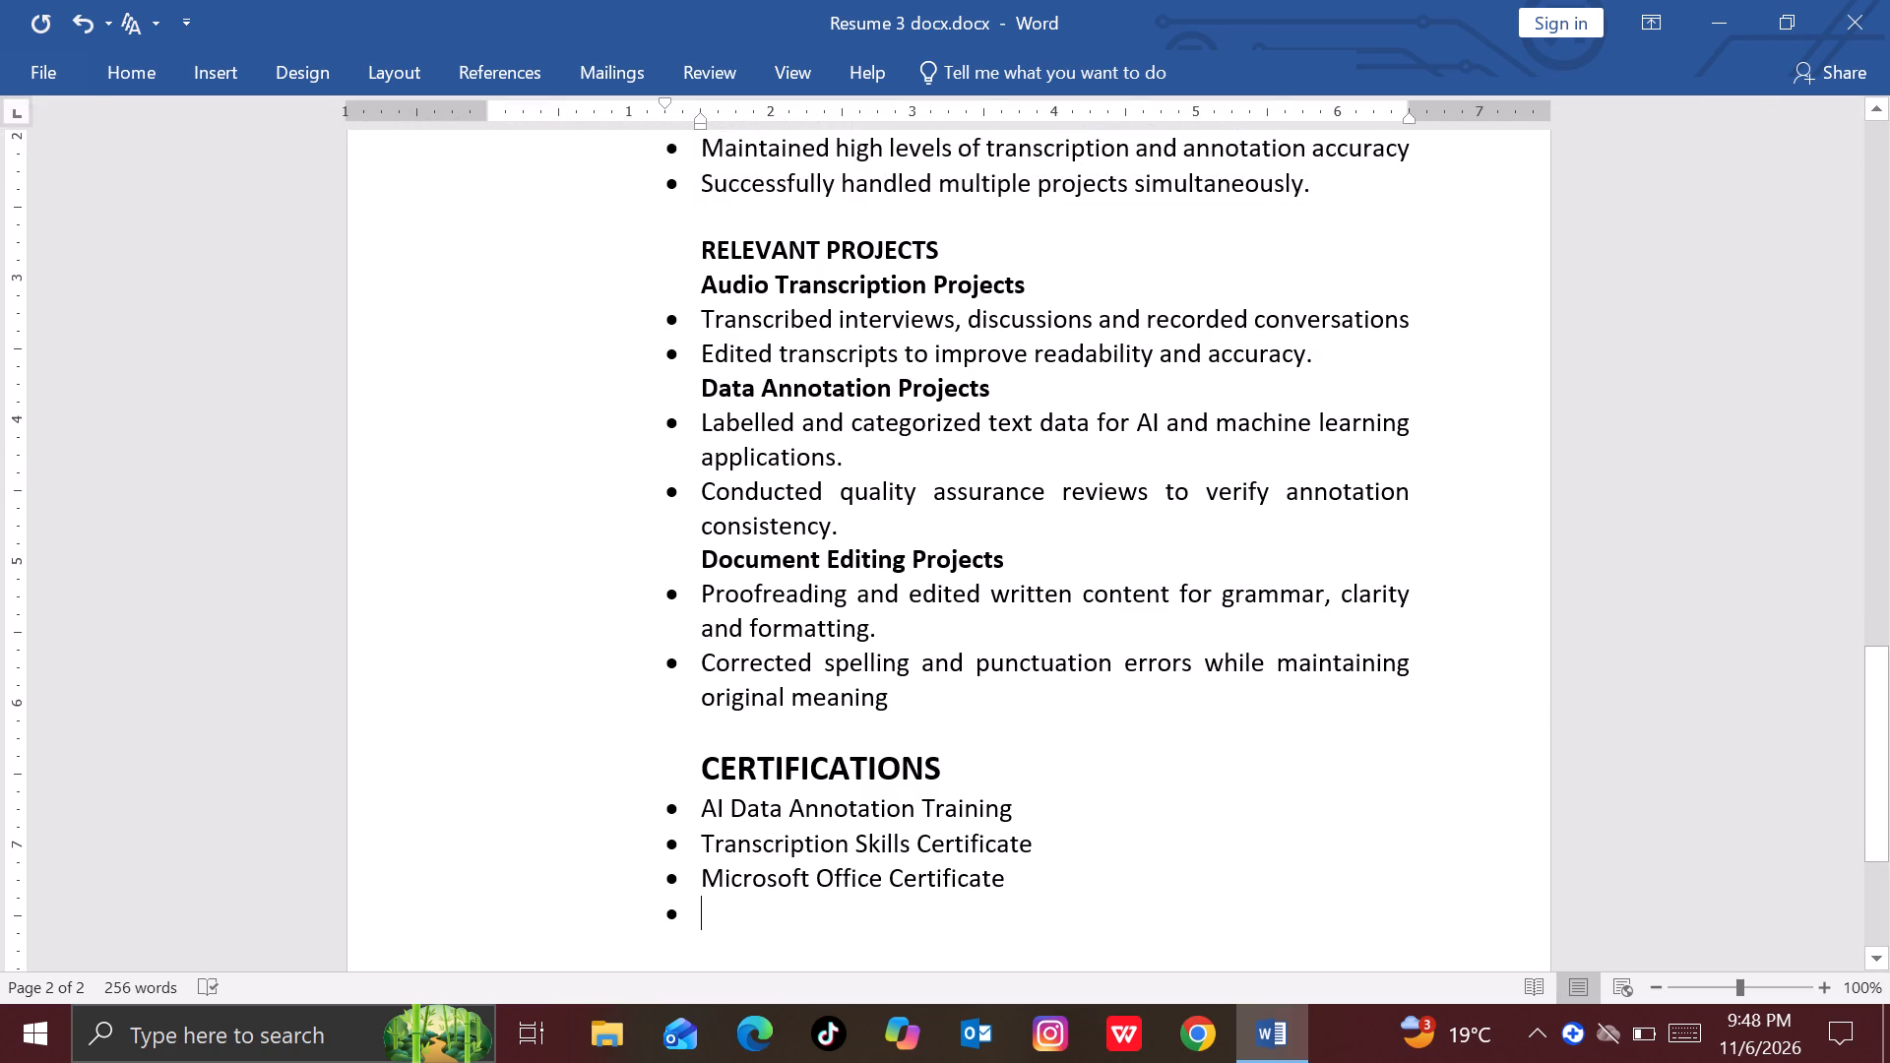
pyautogui.press('d')
pyautogui.write('igital')
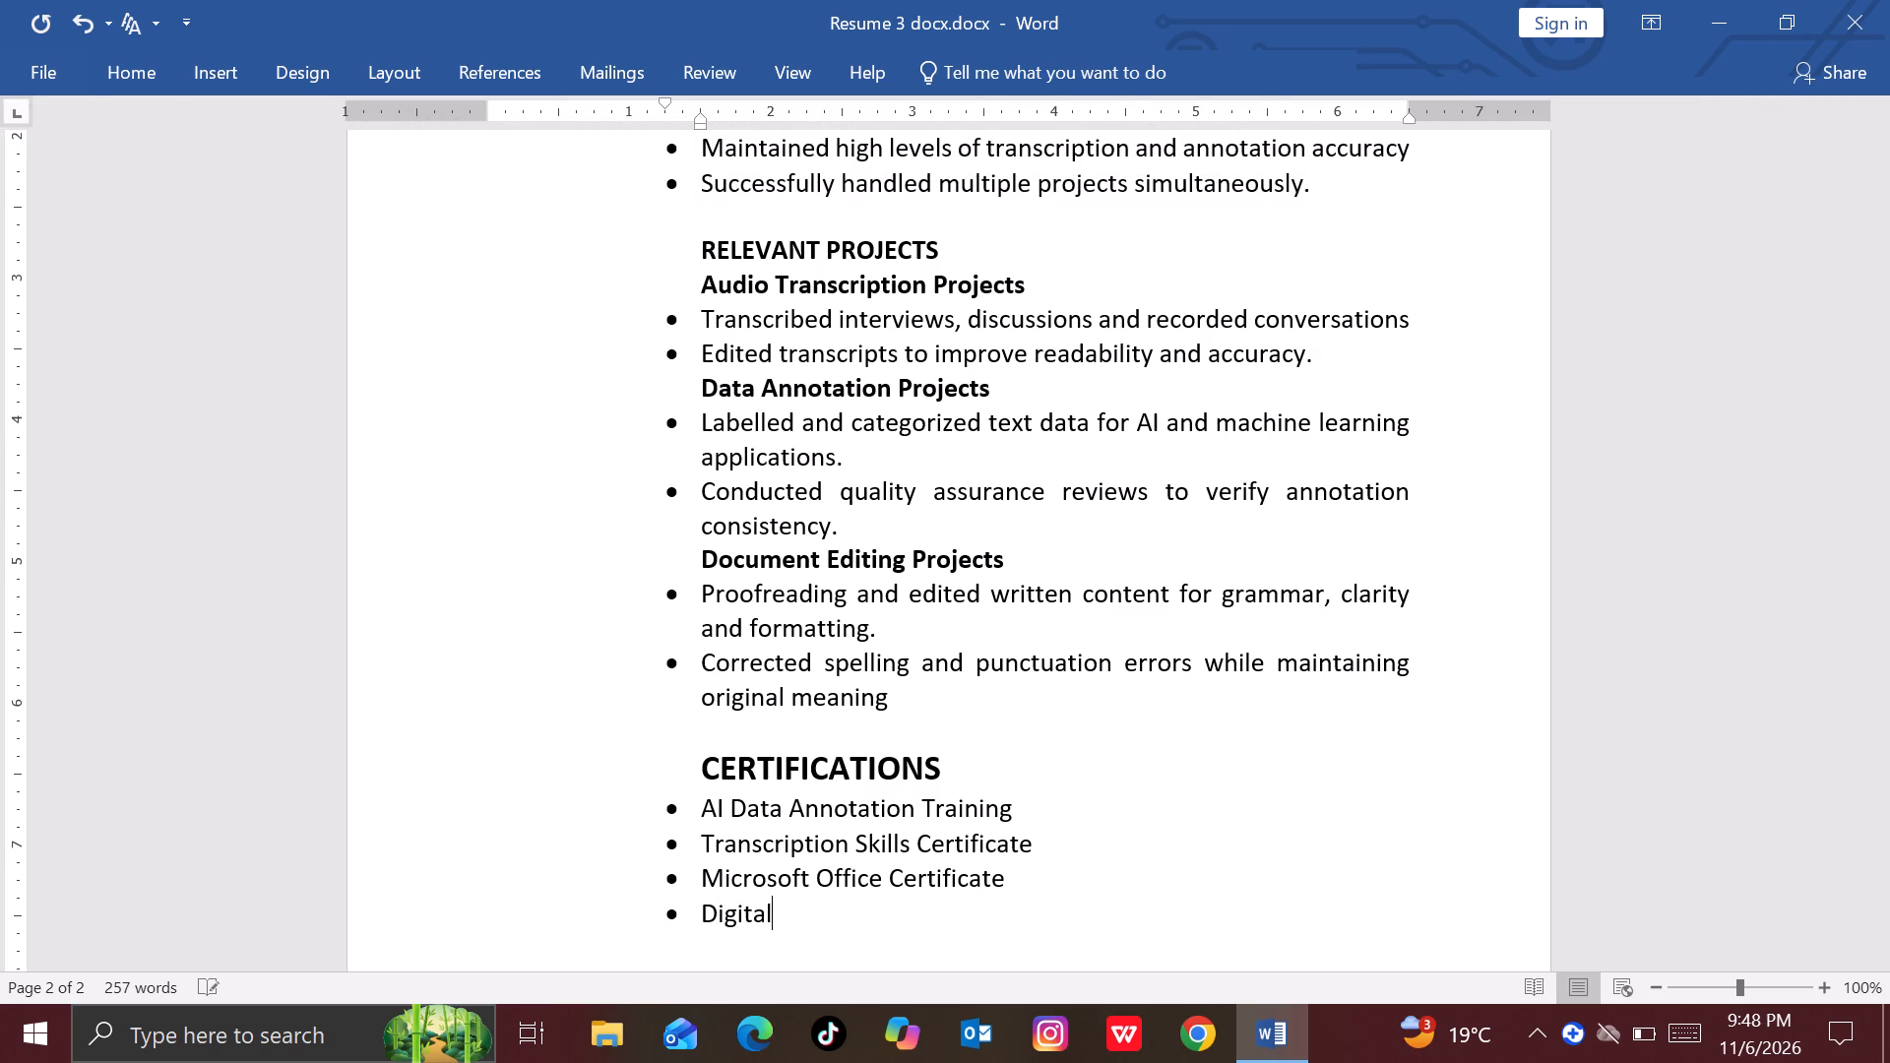
pyautogui.press('space')
pyautogui.press('l')
pyautogui.write('iteracy')
pyautogui.press('space')
pyautogui.press('c')
pyautogui.write('ertificate')
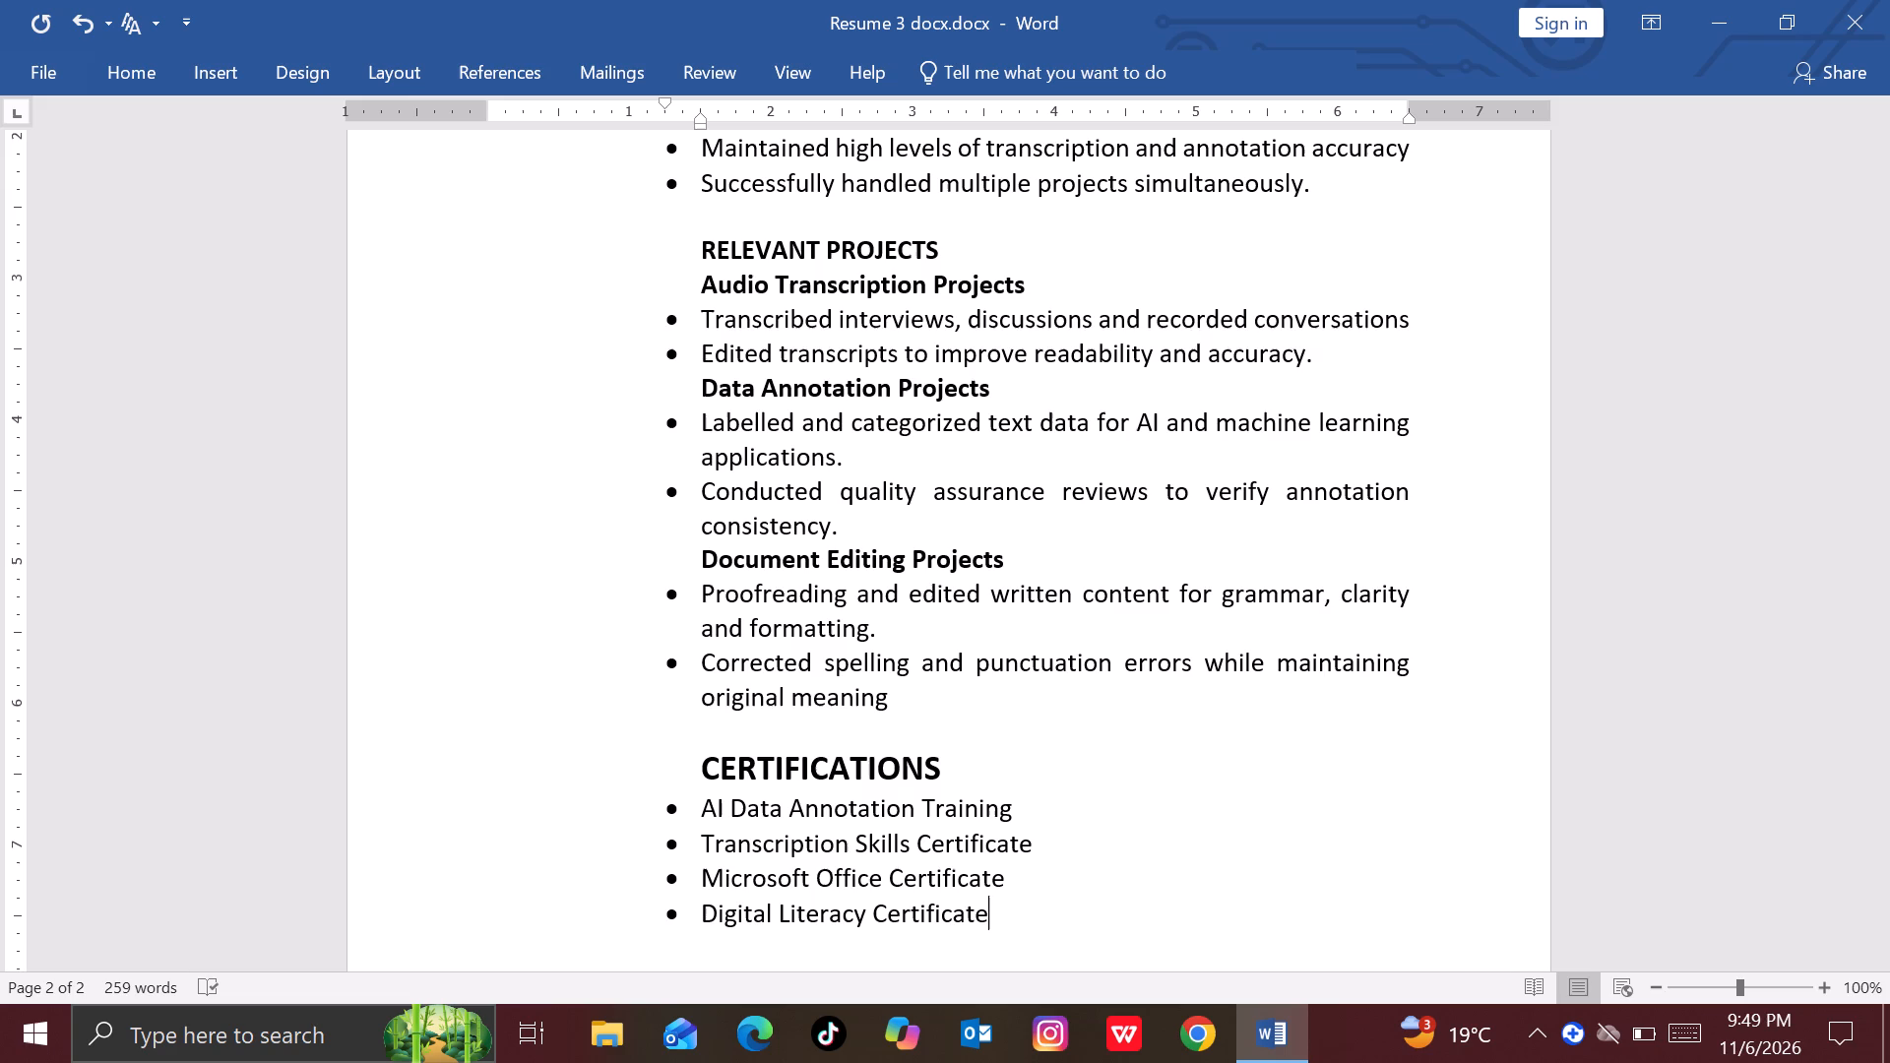
pyautogui.press('space')
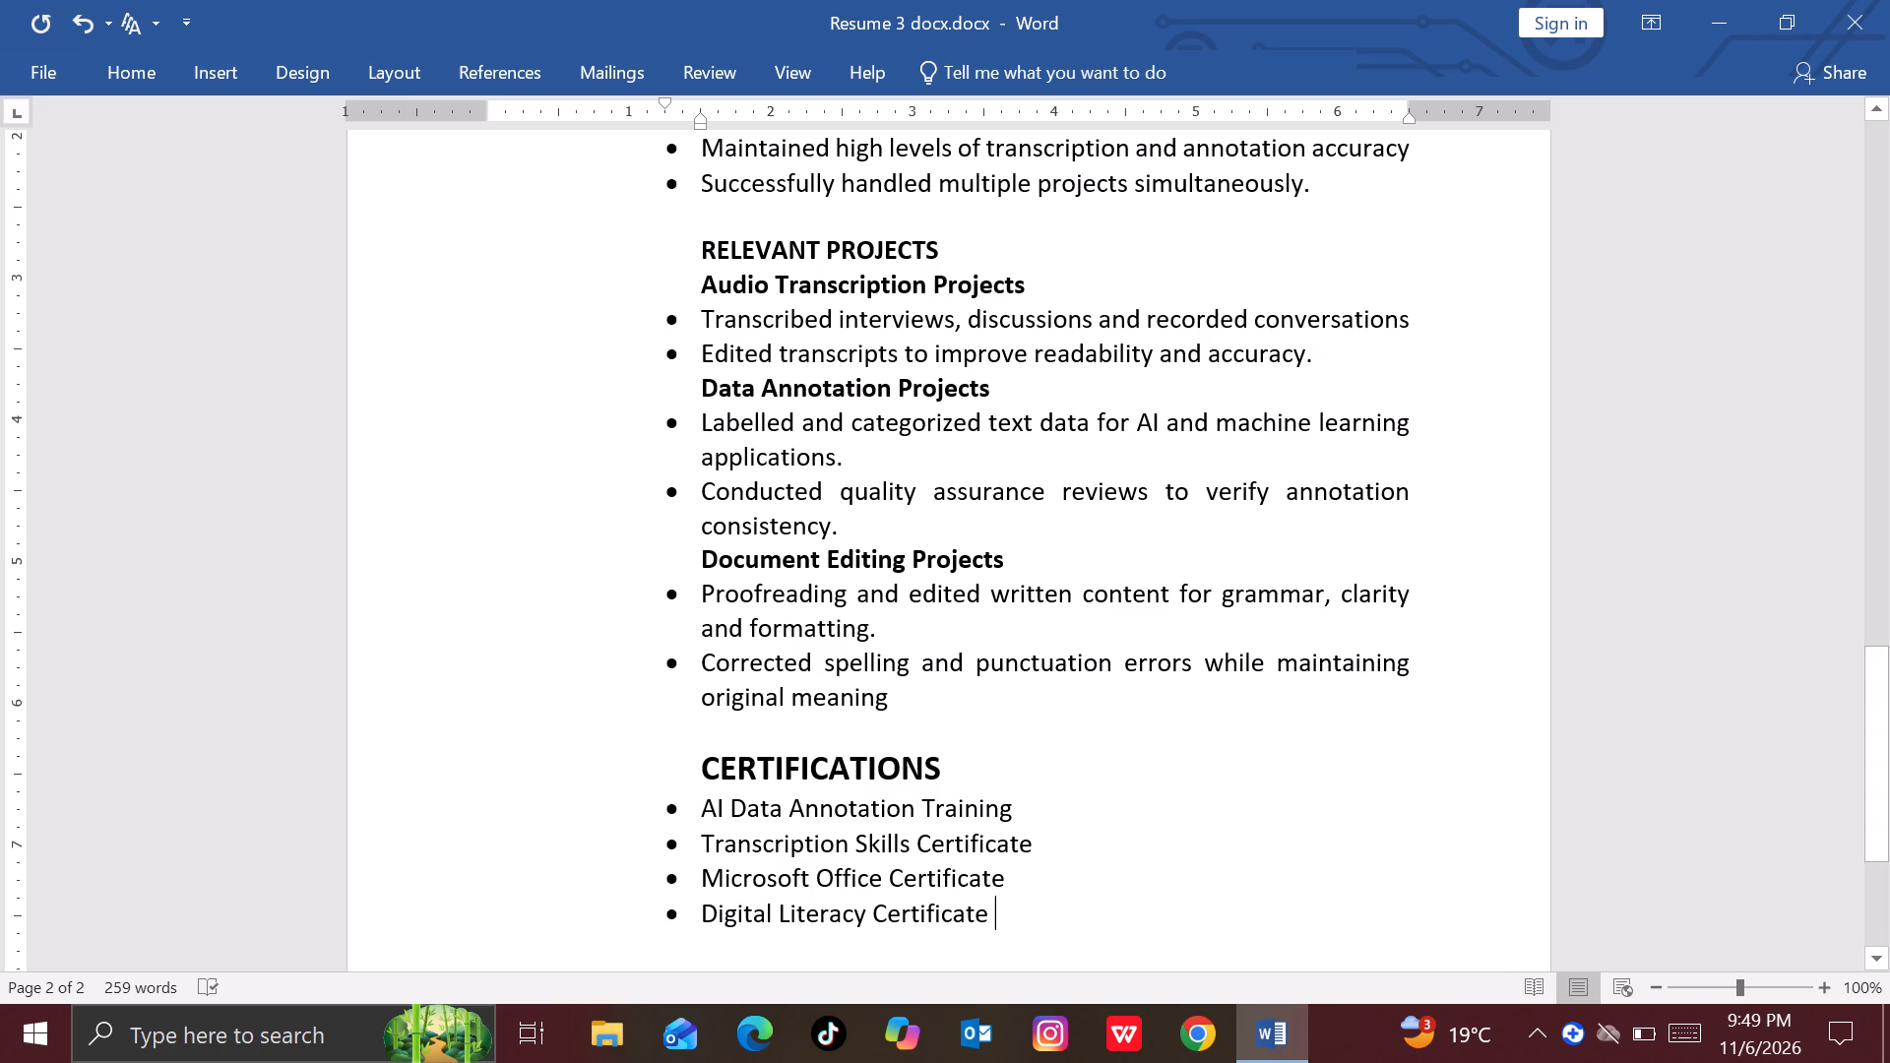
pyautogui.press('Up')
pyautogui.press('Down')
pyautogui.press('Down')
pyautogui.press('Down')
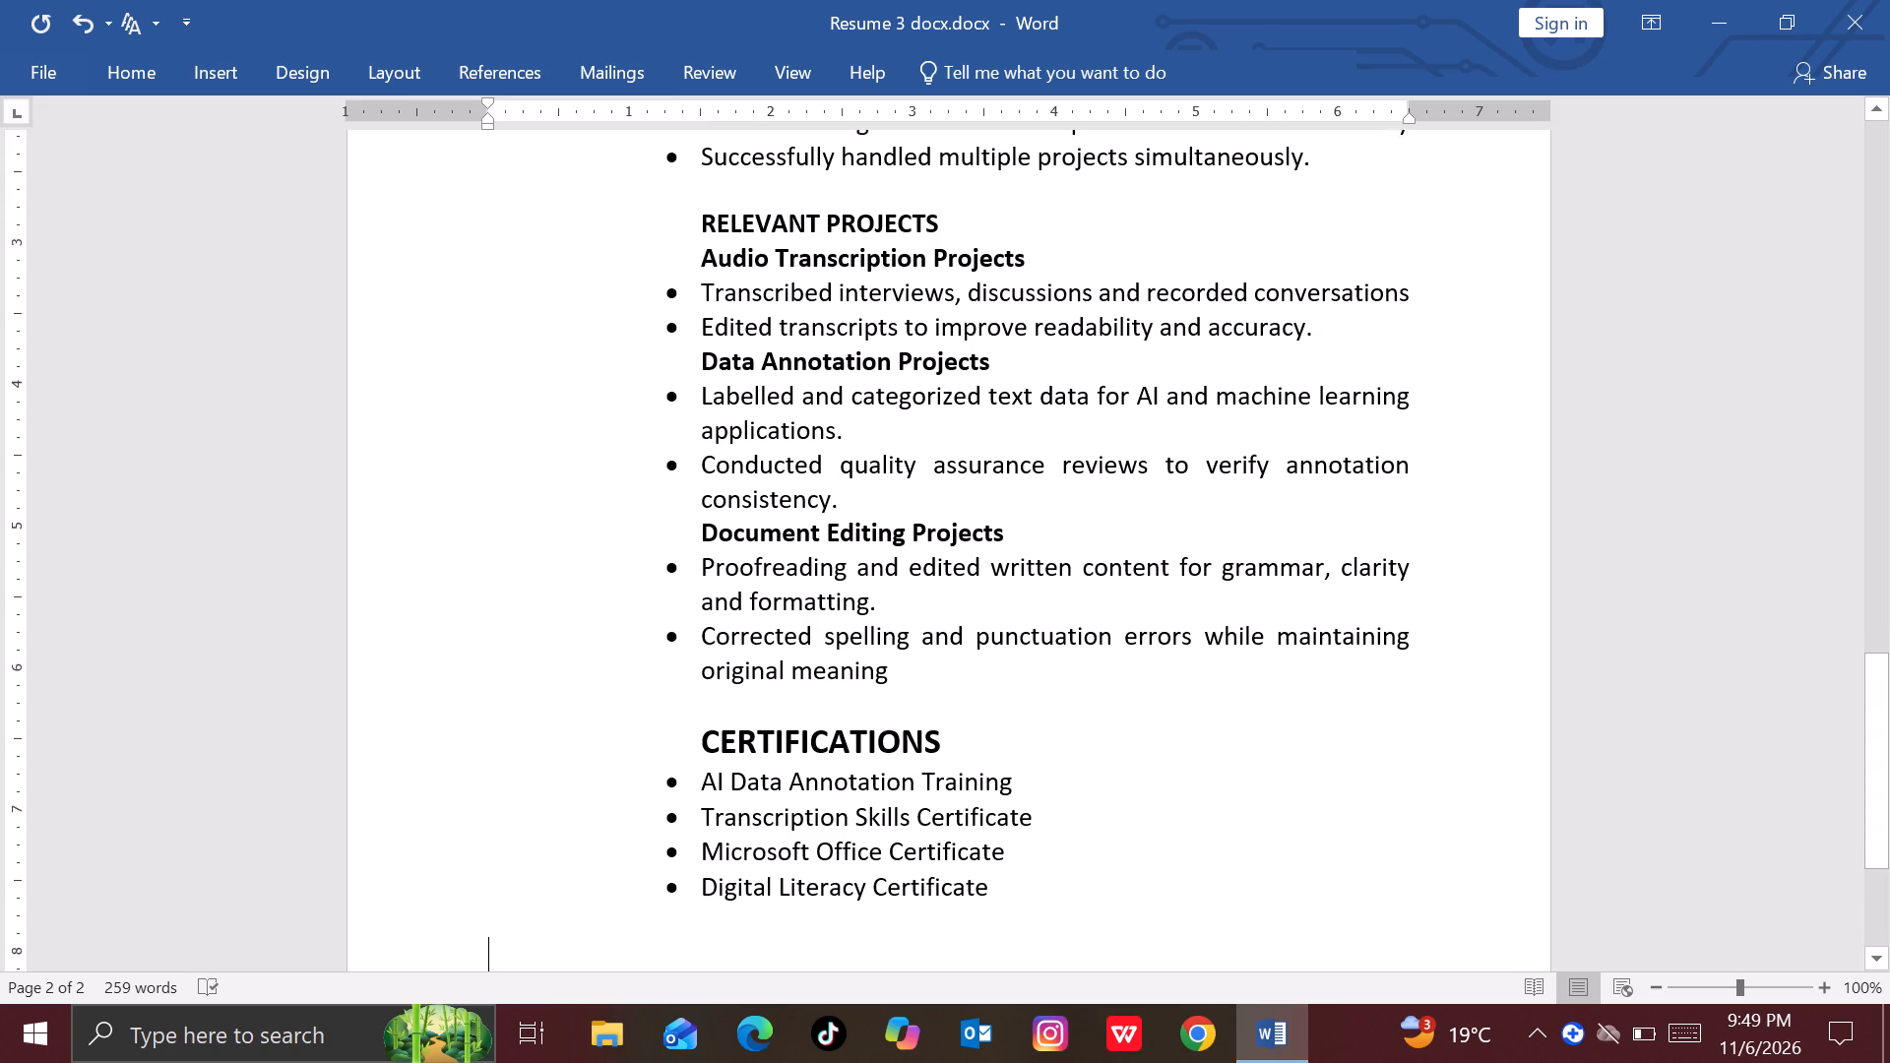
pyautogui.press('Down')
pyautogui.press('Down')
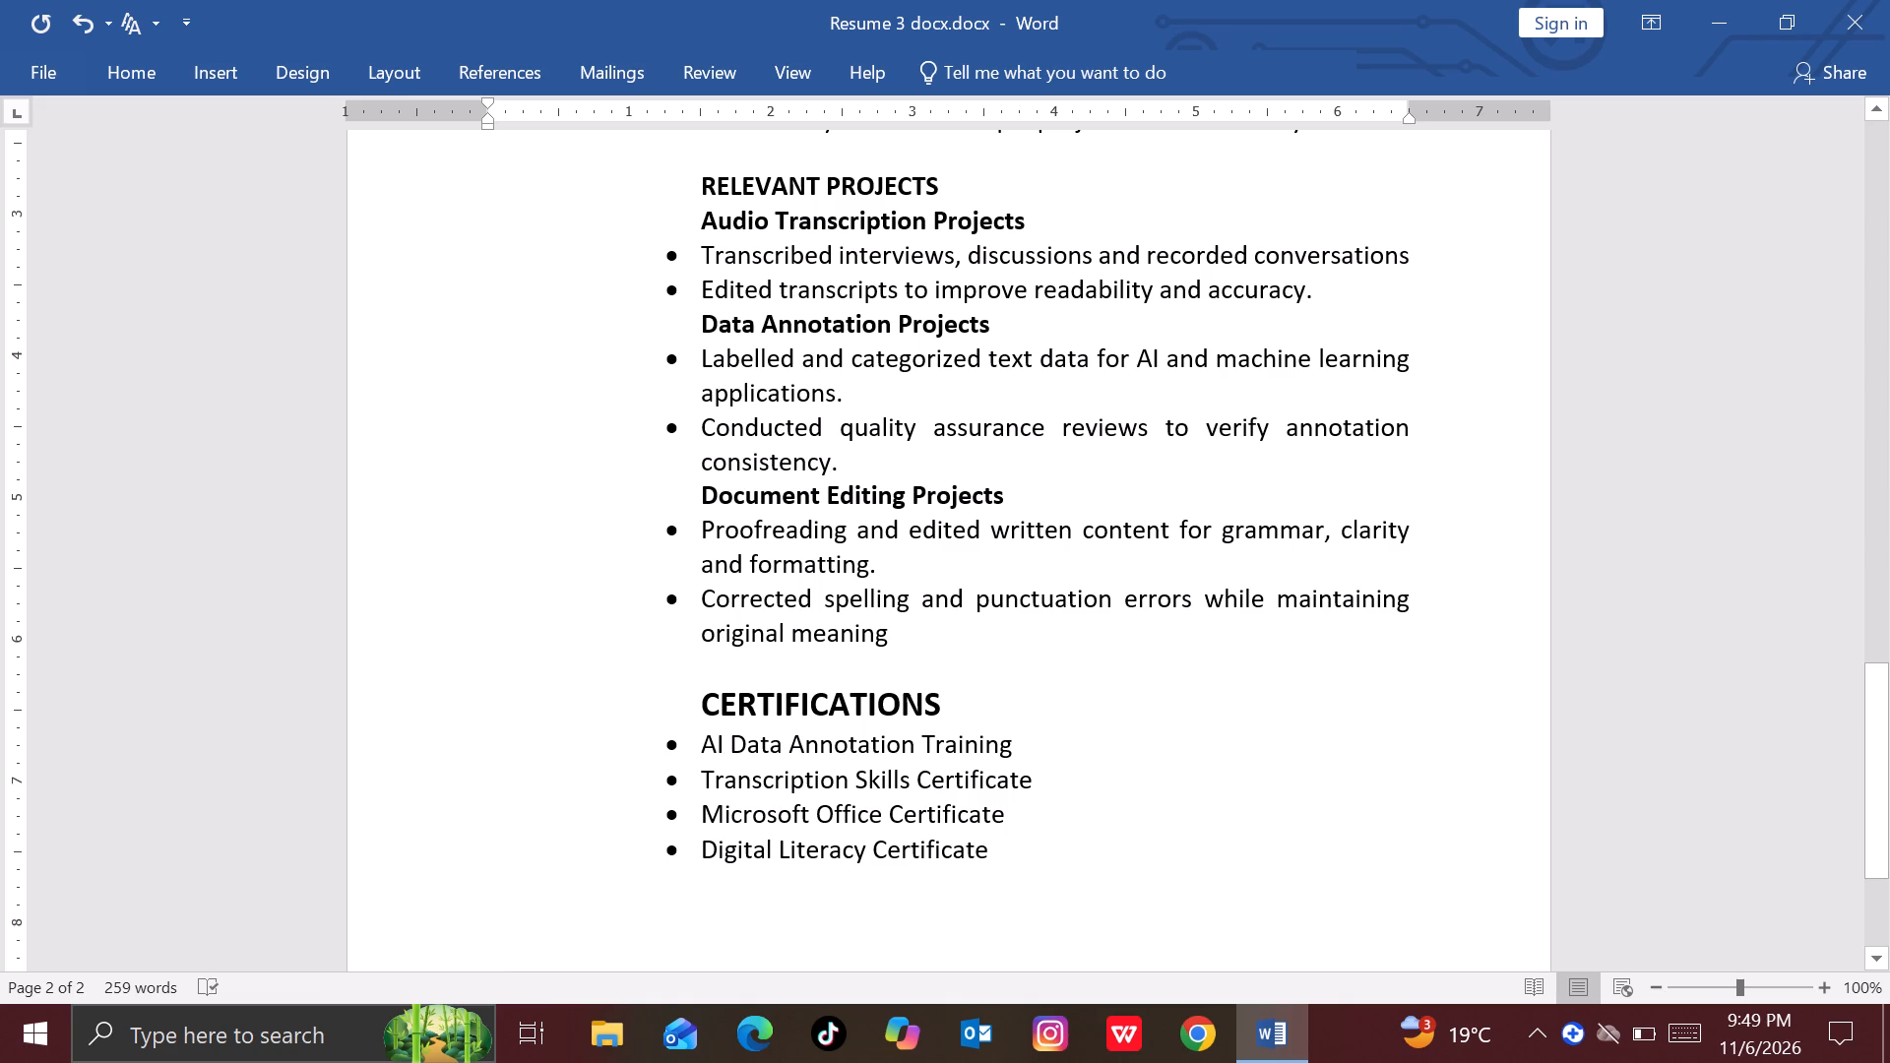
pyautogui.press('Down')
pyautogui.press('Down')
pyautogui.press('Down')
# Return to the beginning of the resume and save the document under its existing name.
pyautogui.moveTo(1877, 790); pyautogui.dragTo(1889, 106)
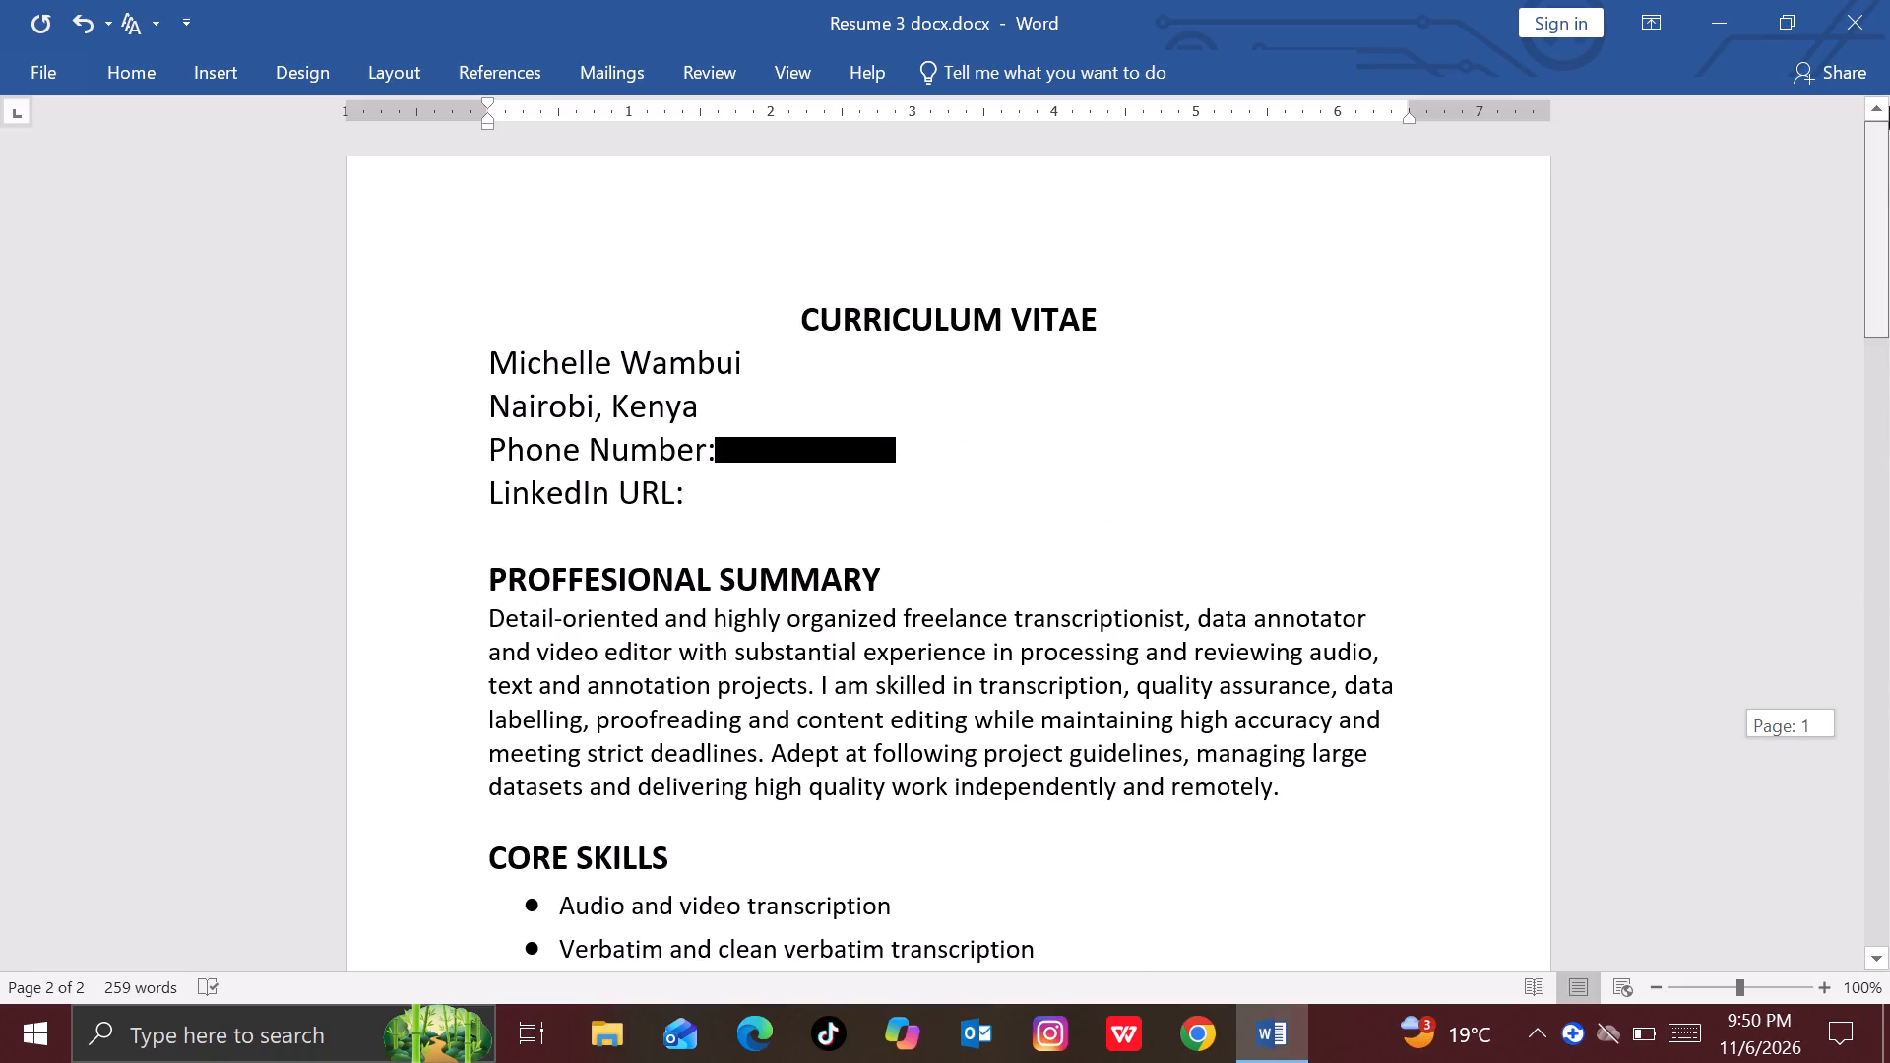
pyautogui.moveTo(1889, 106); pyautogui.dragTo(1877, 0)
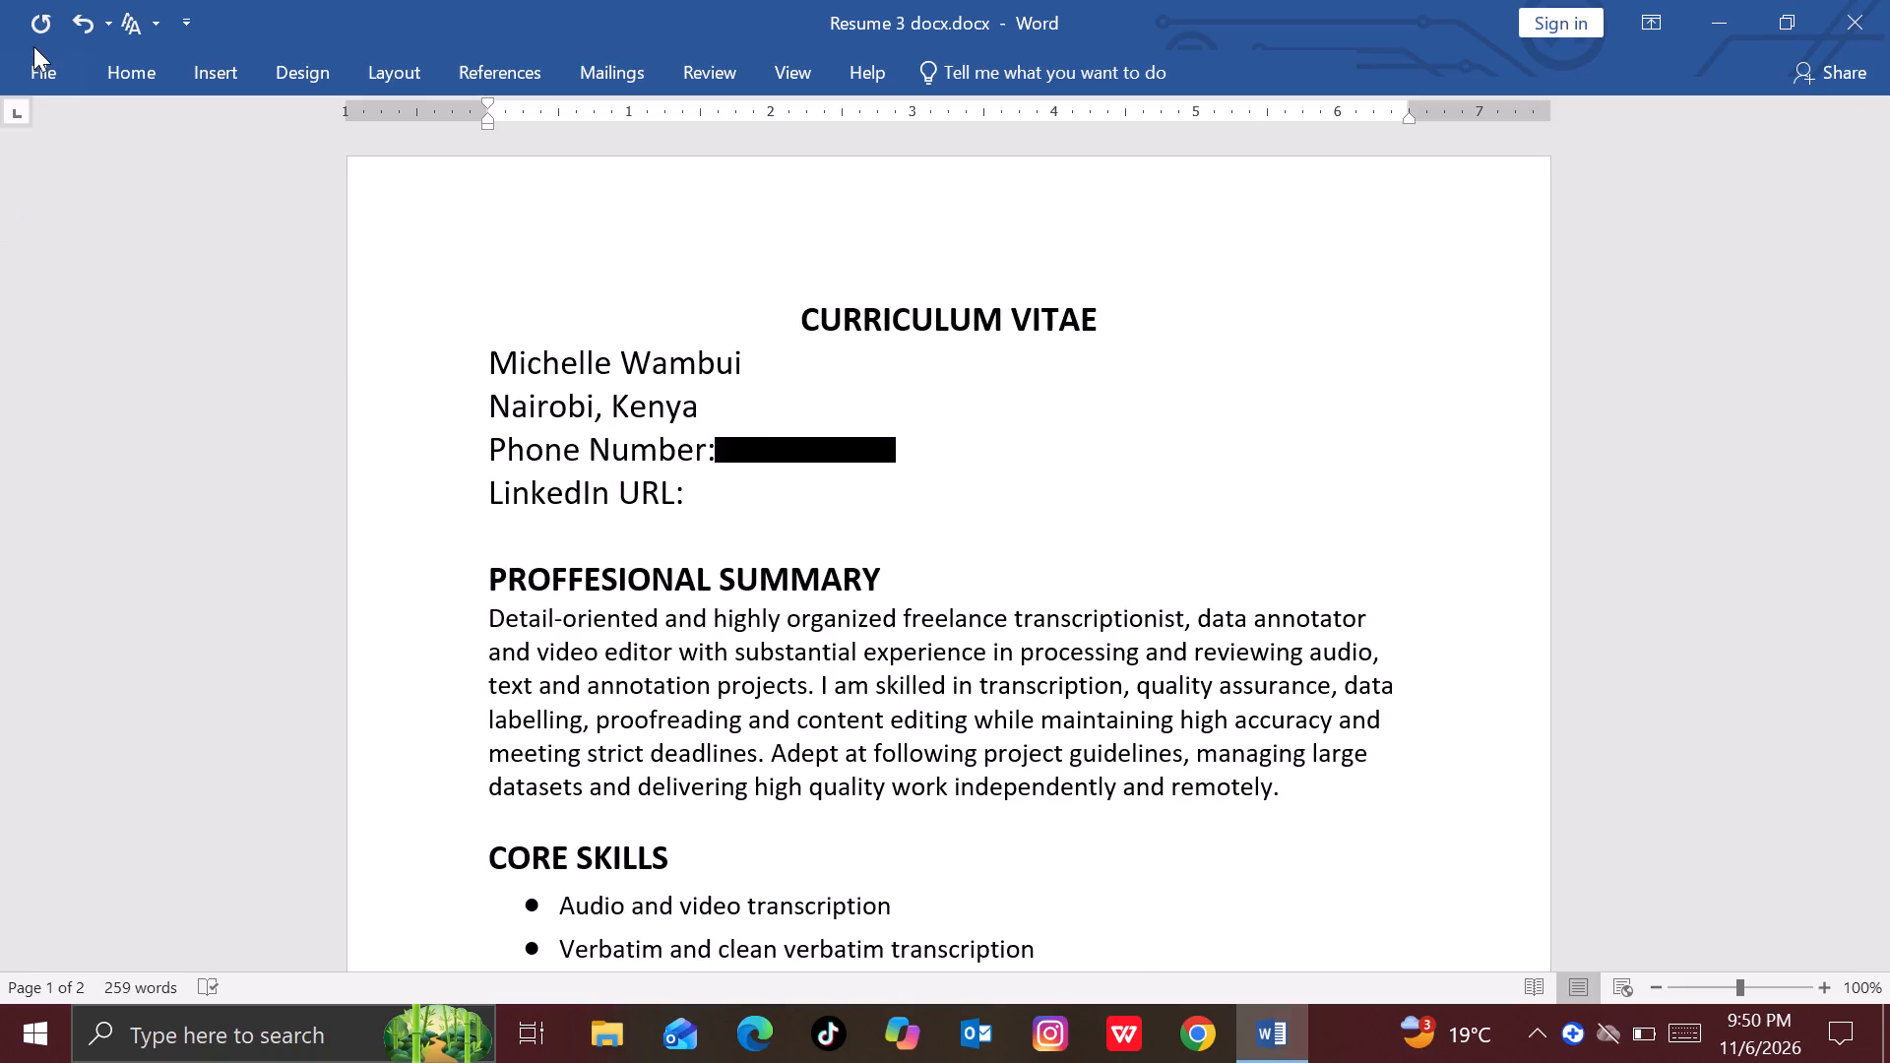
pyautogui.click(36, 76)
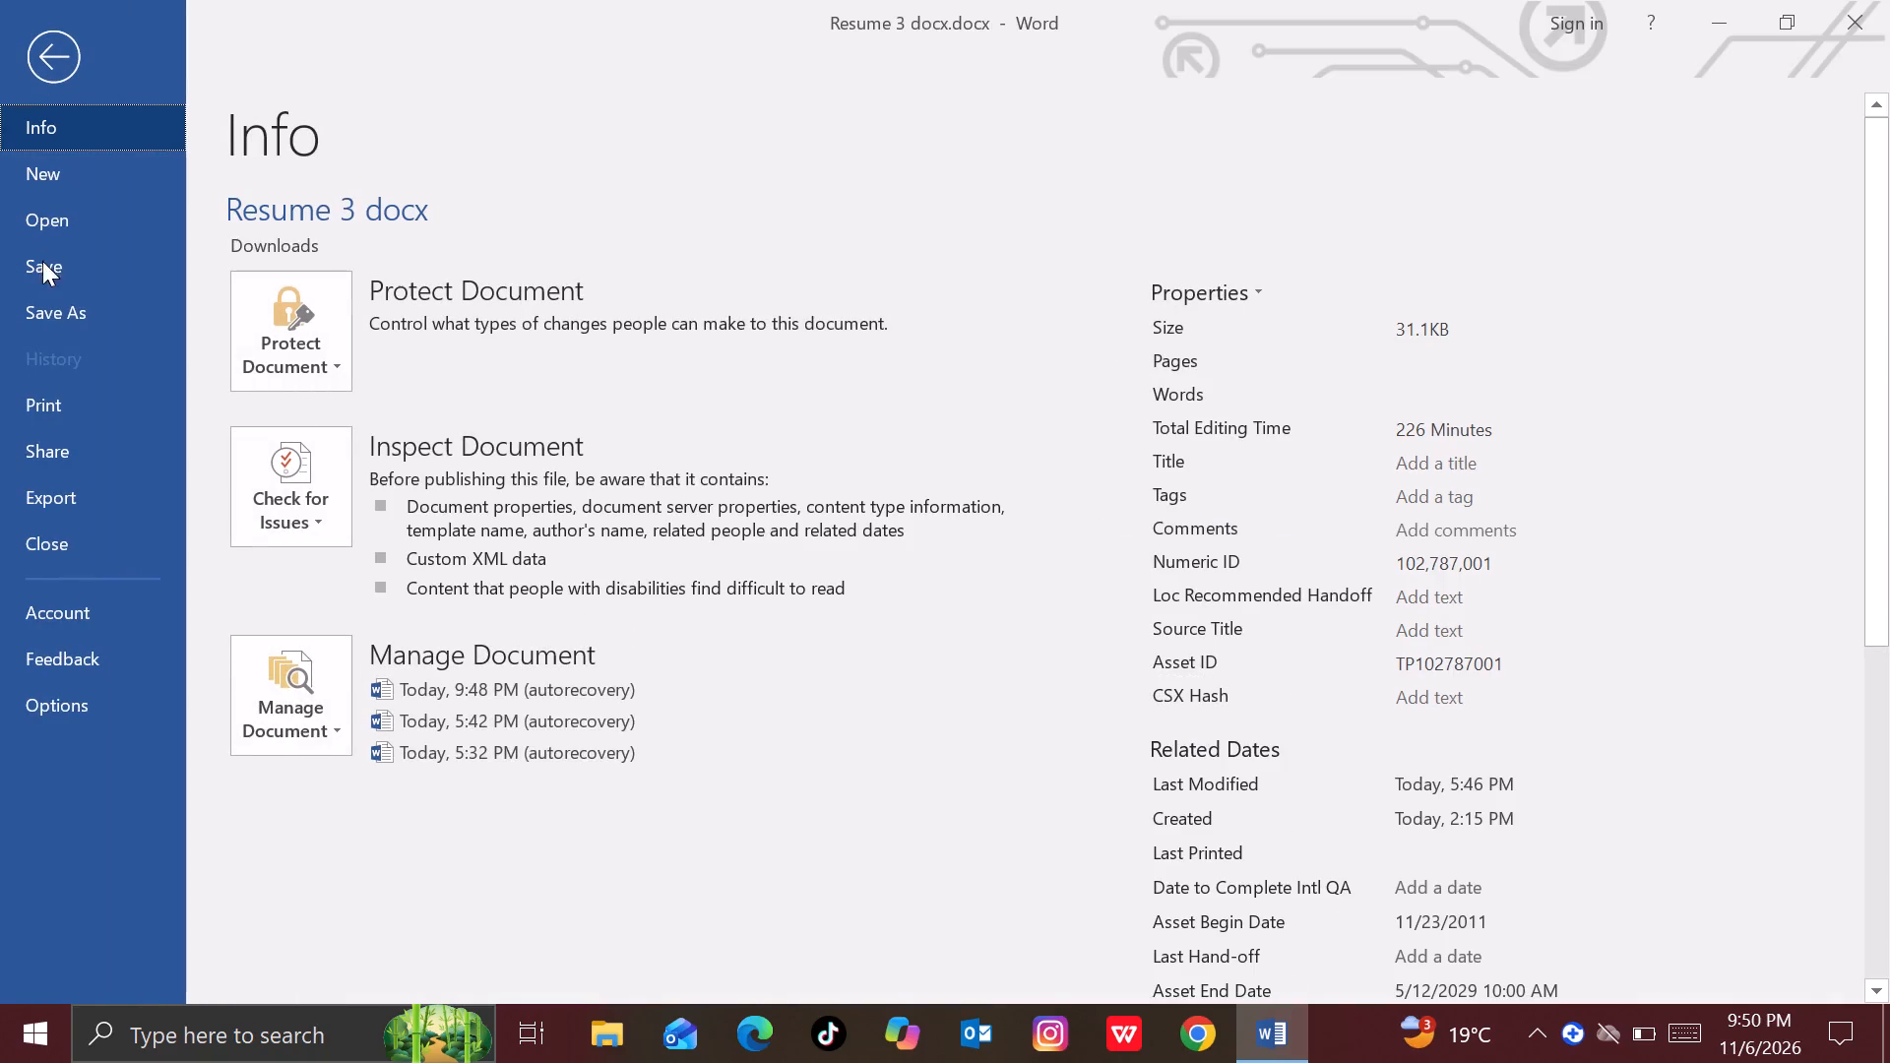
pyautogui.click(42, 279)
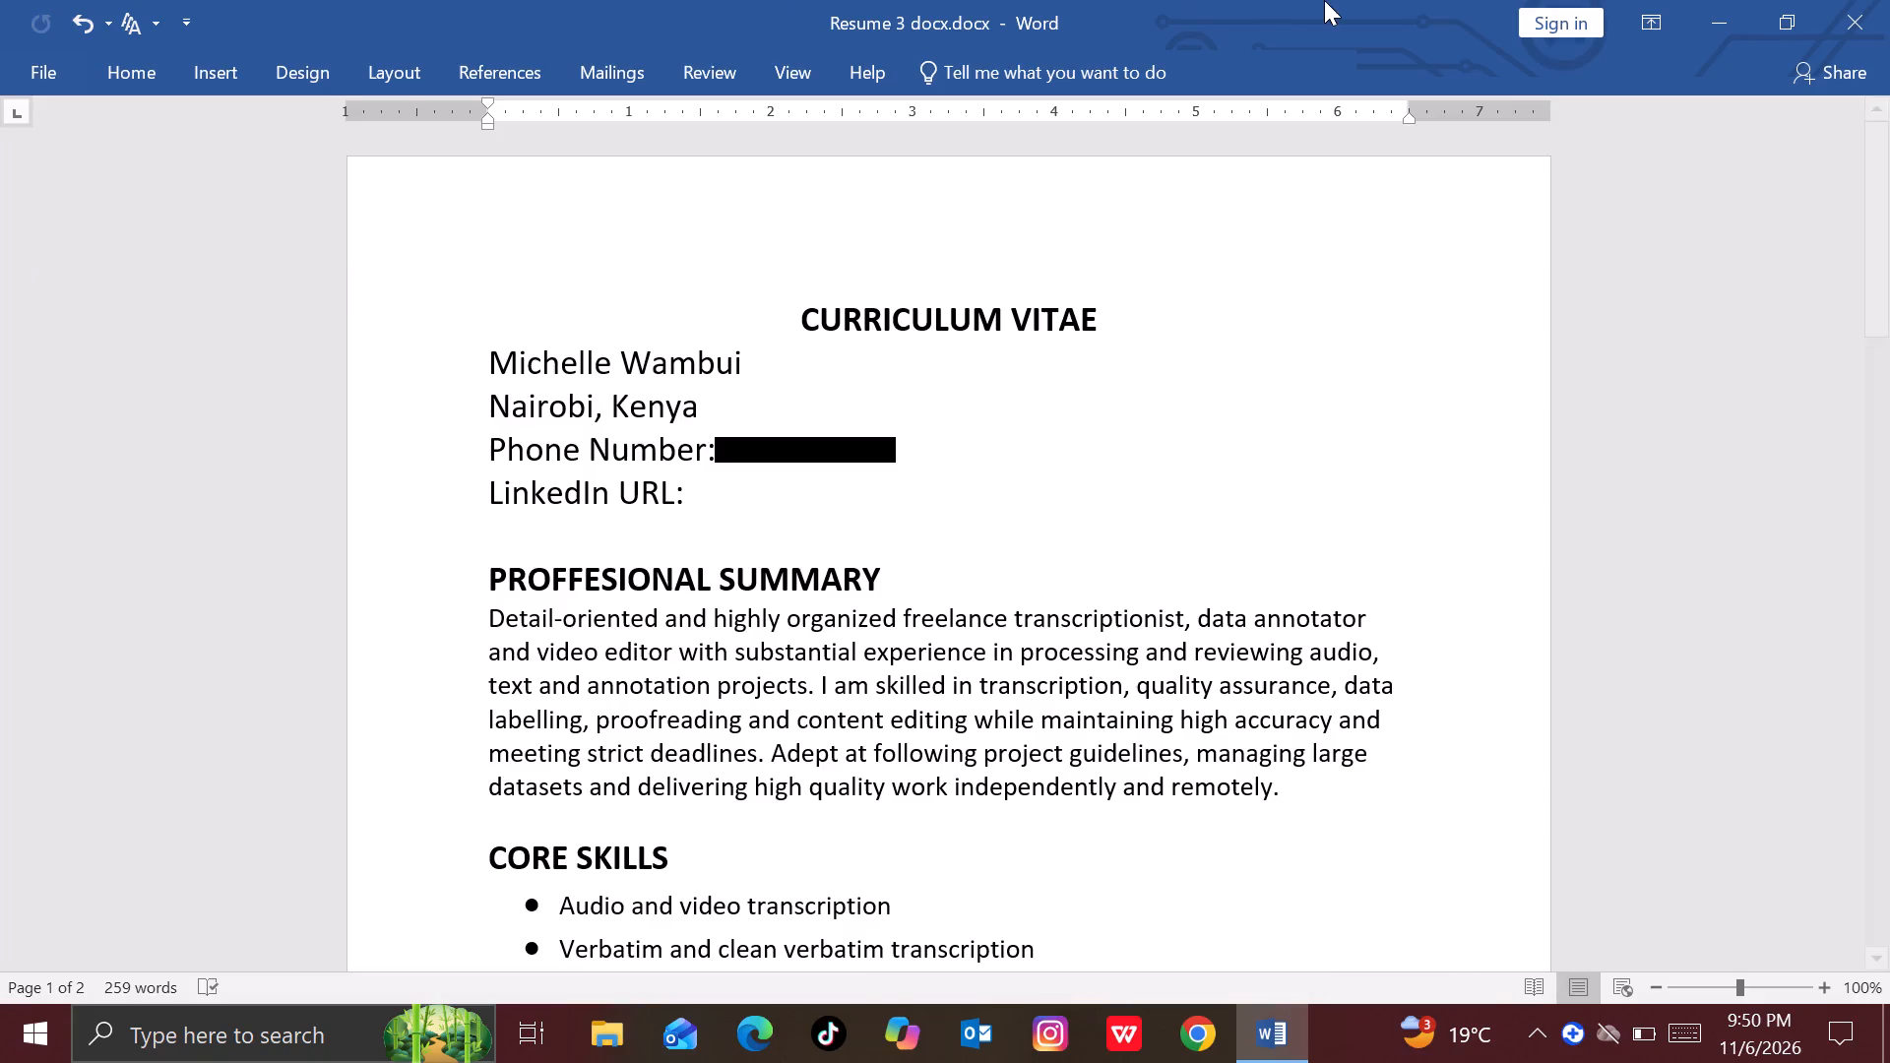
# Minimize the resume, switch to a new maximized Google Chrome window and open the Populii home page at app.populii.ai/home.
pyautogui.click(1725, 28)
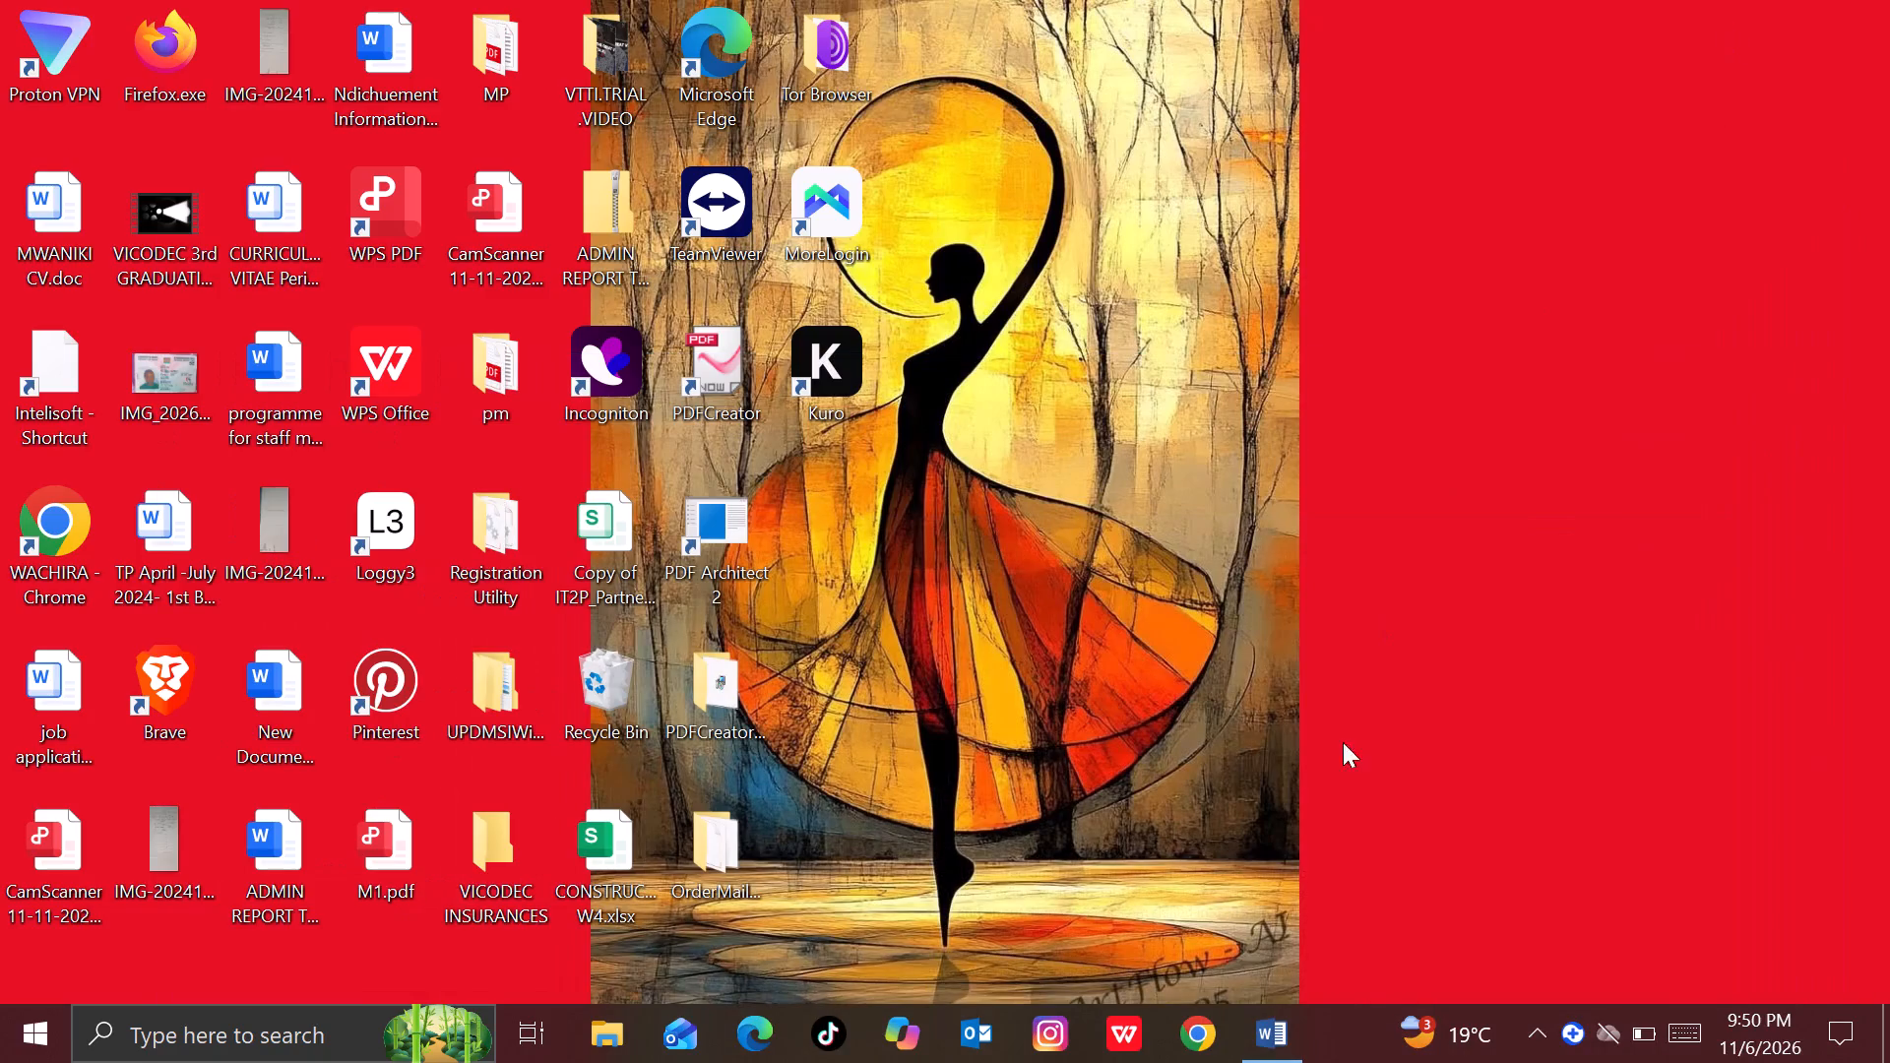
pyautogui.rightClick(1196, 1045)
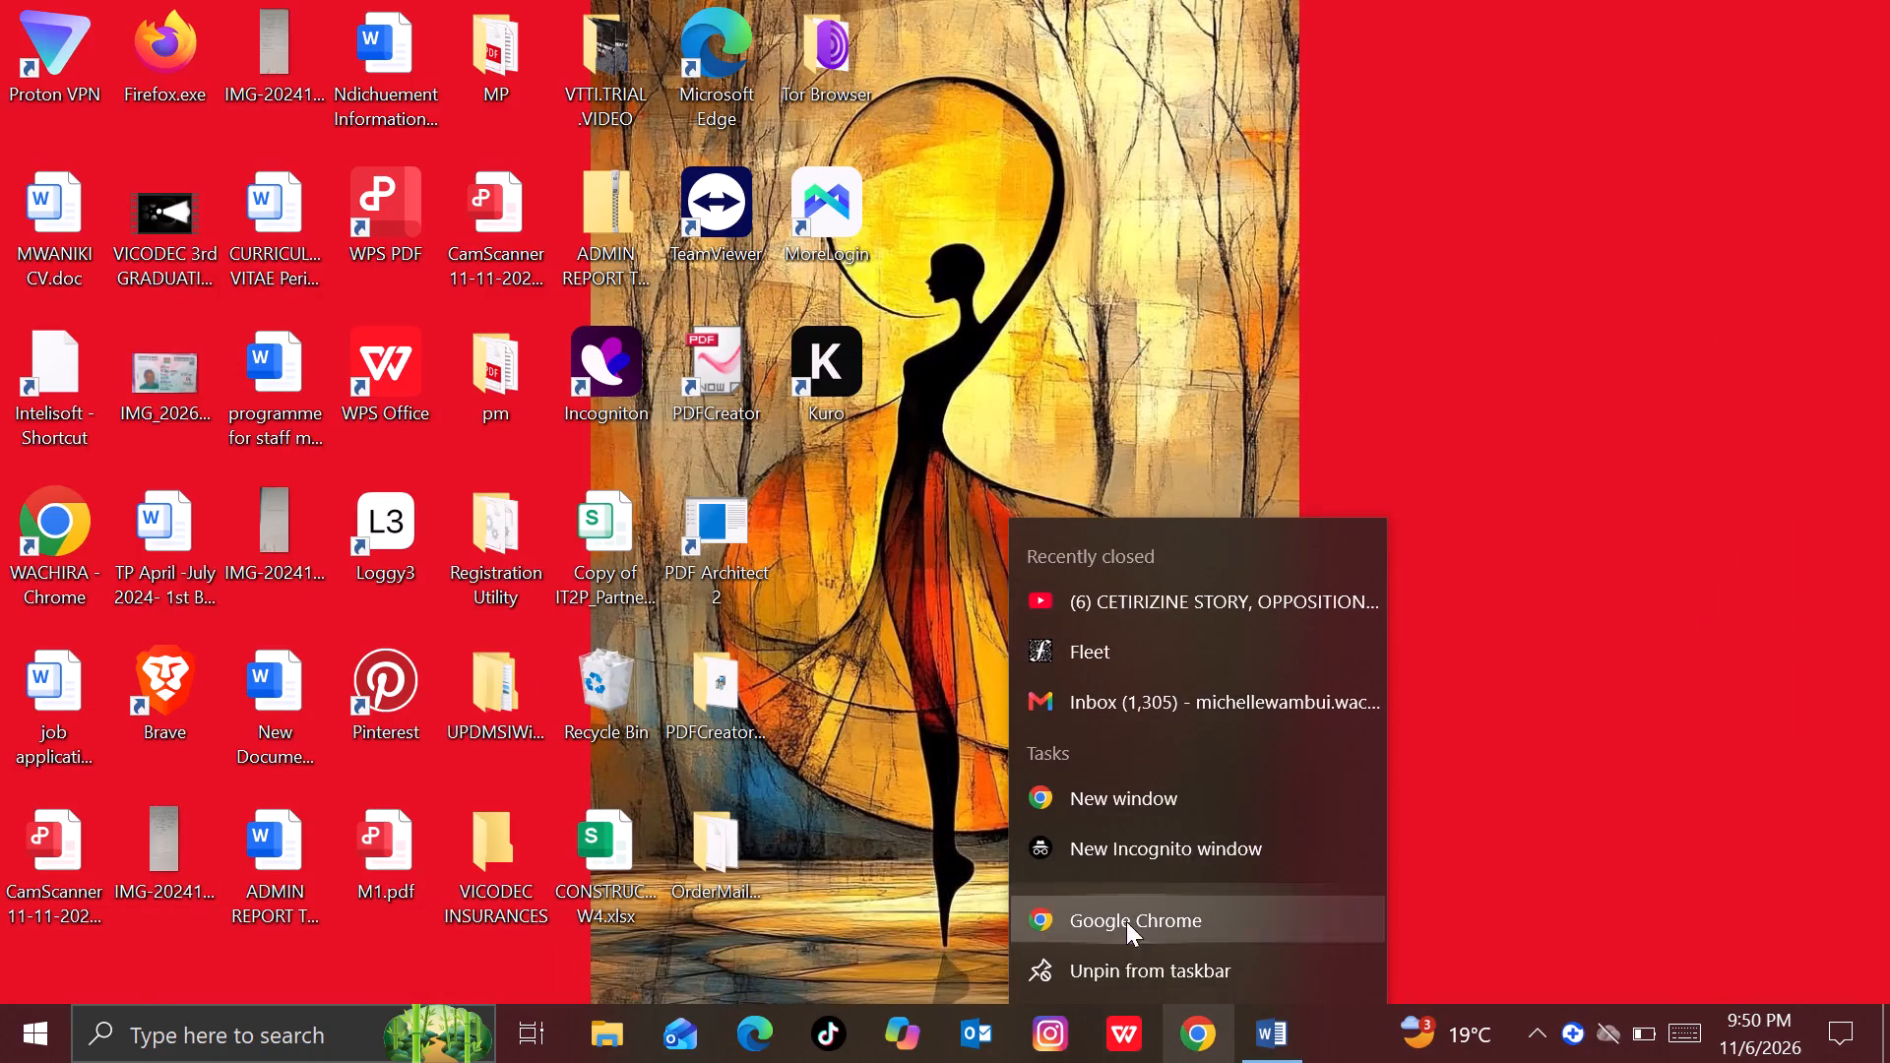
pyautogui.click(1078, 803)
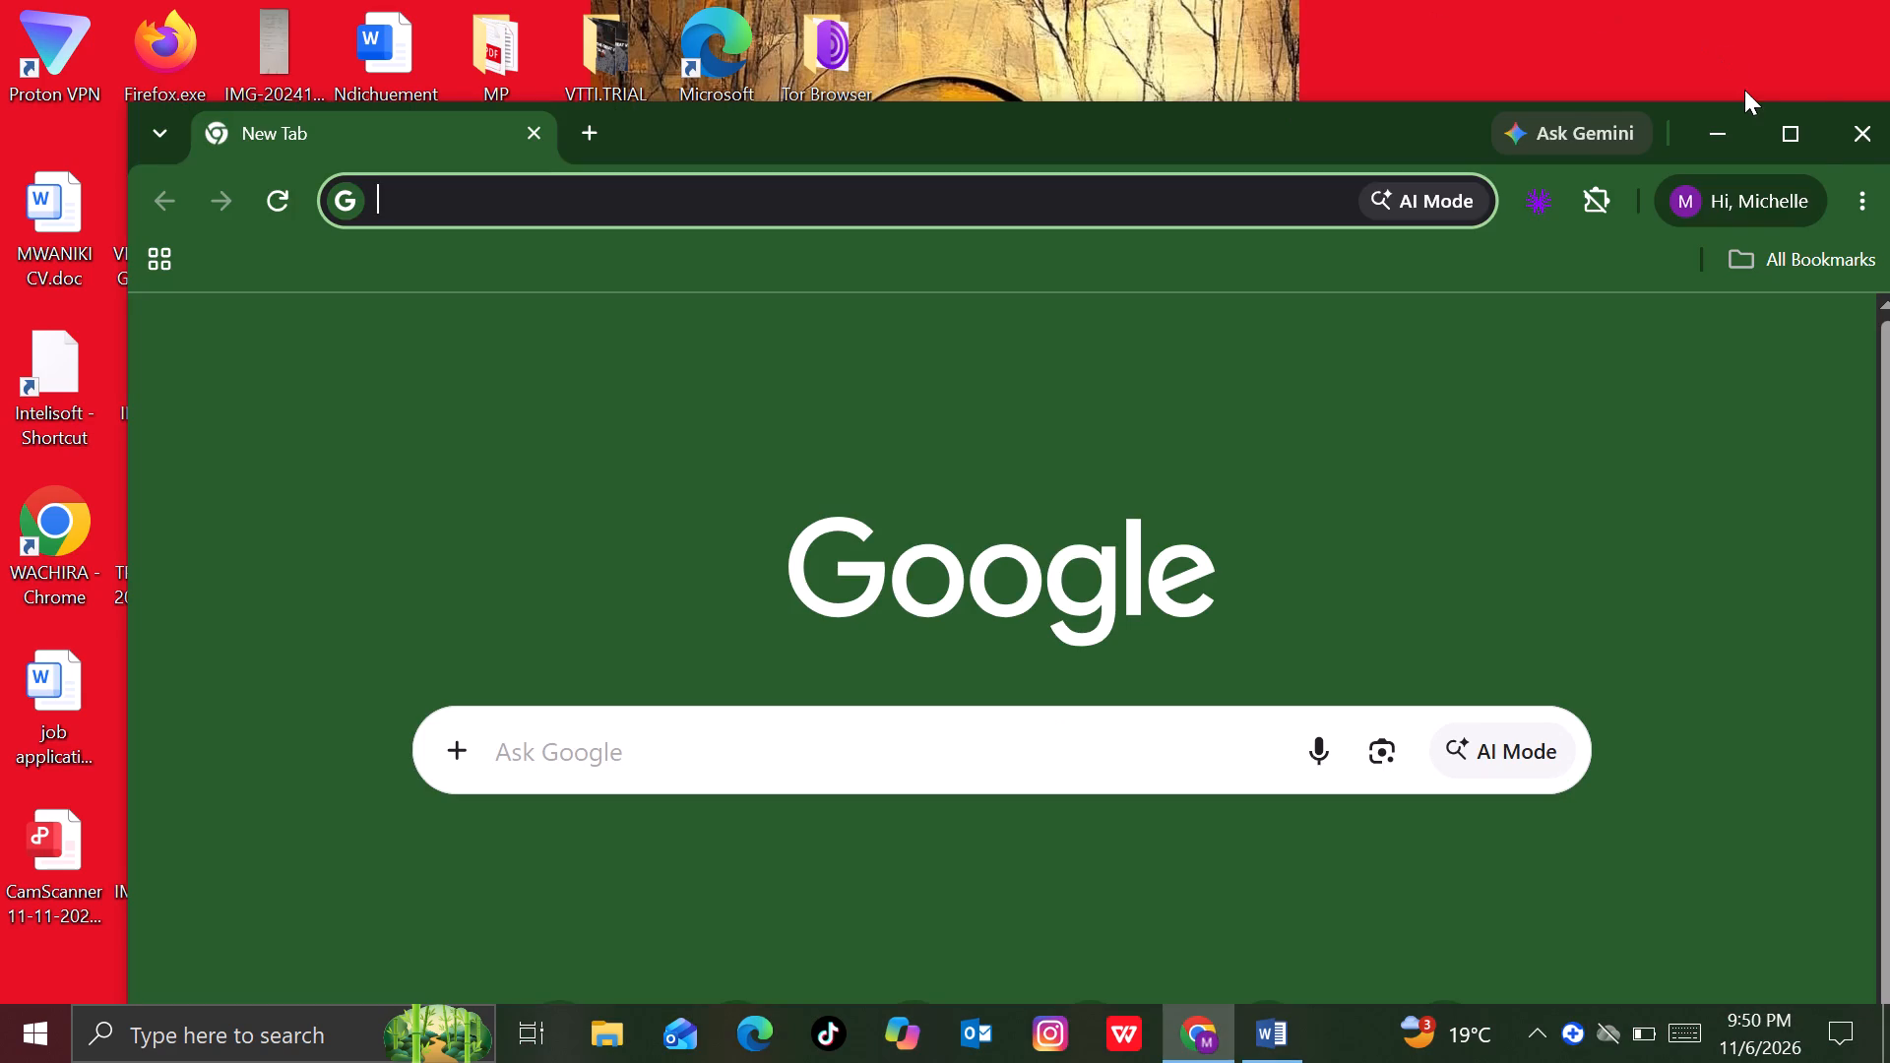
pyautogui.click(1782, 127)
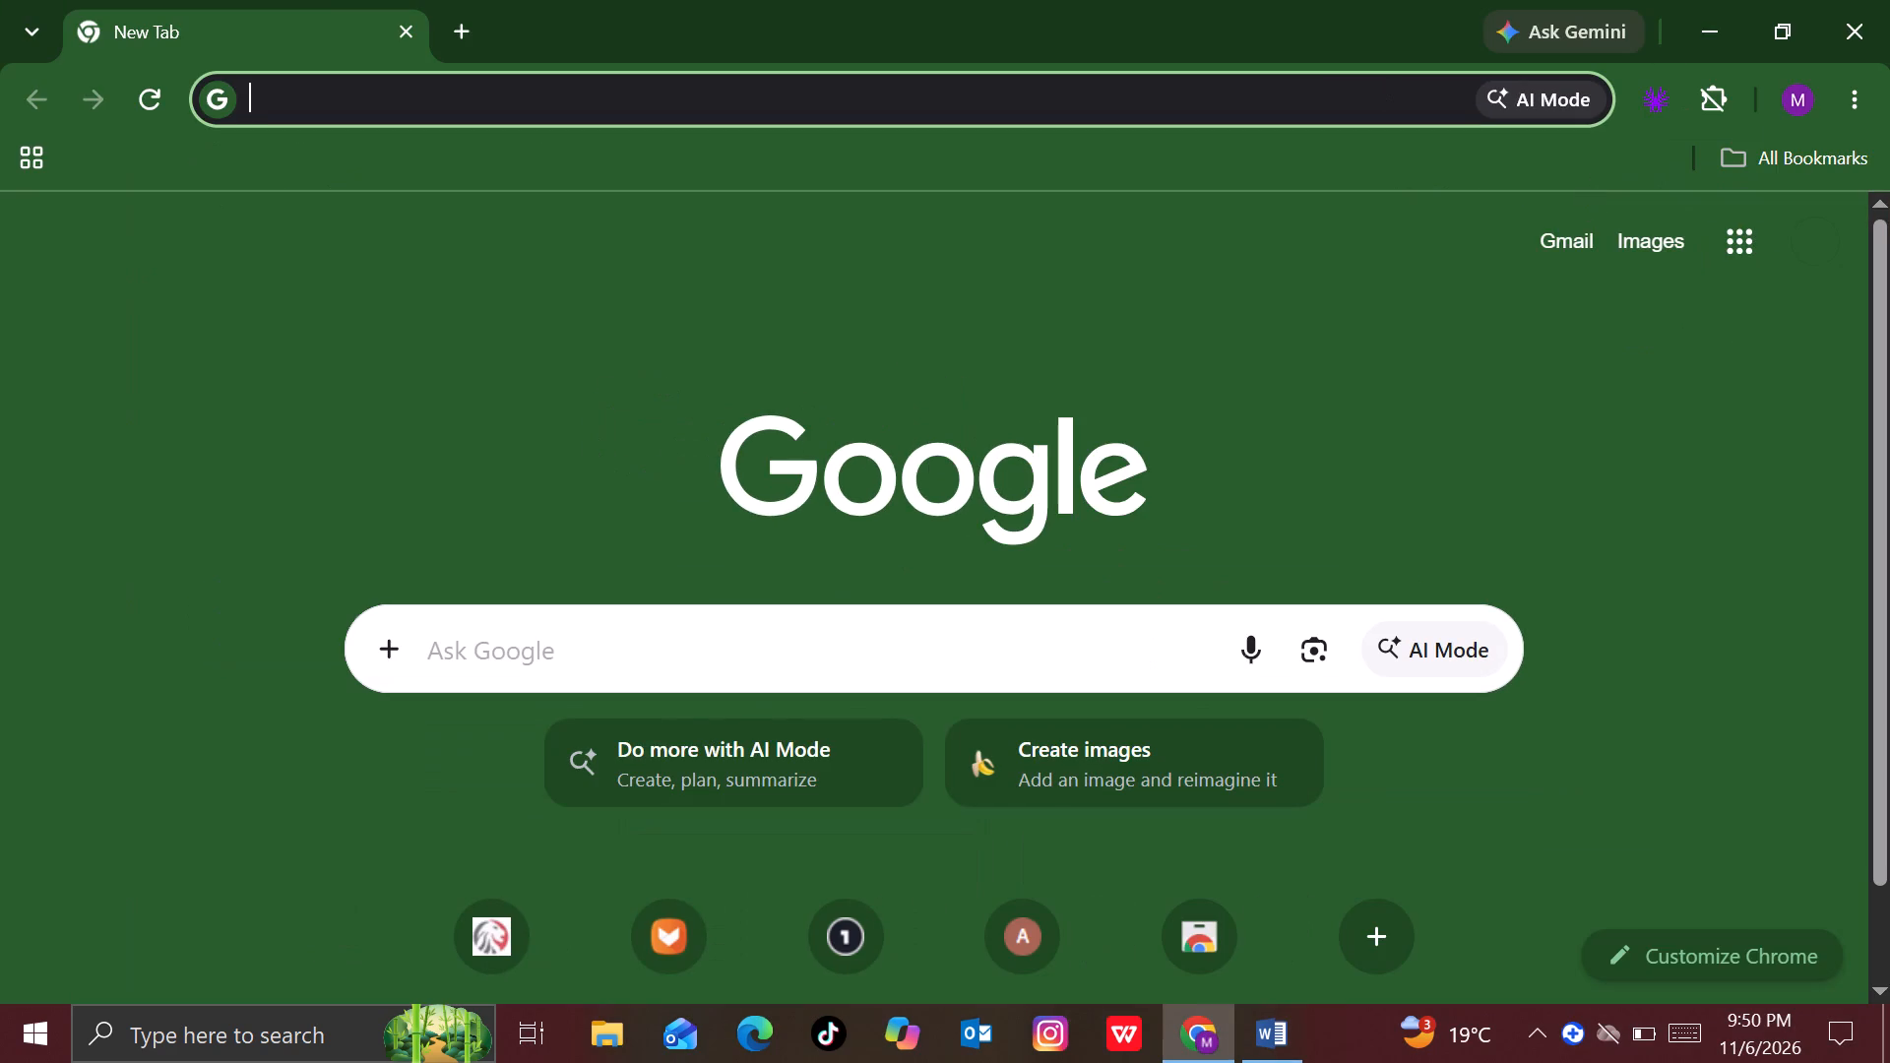
pyautogui.click(1376, 99)
pyautogui.press('p')
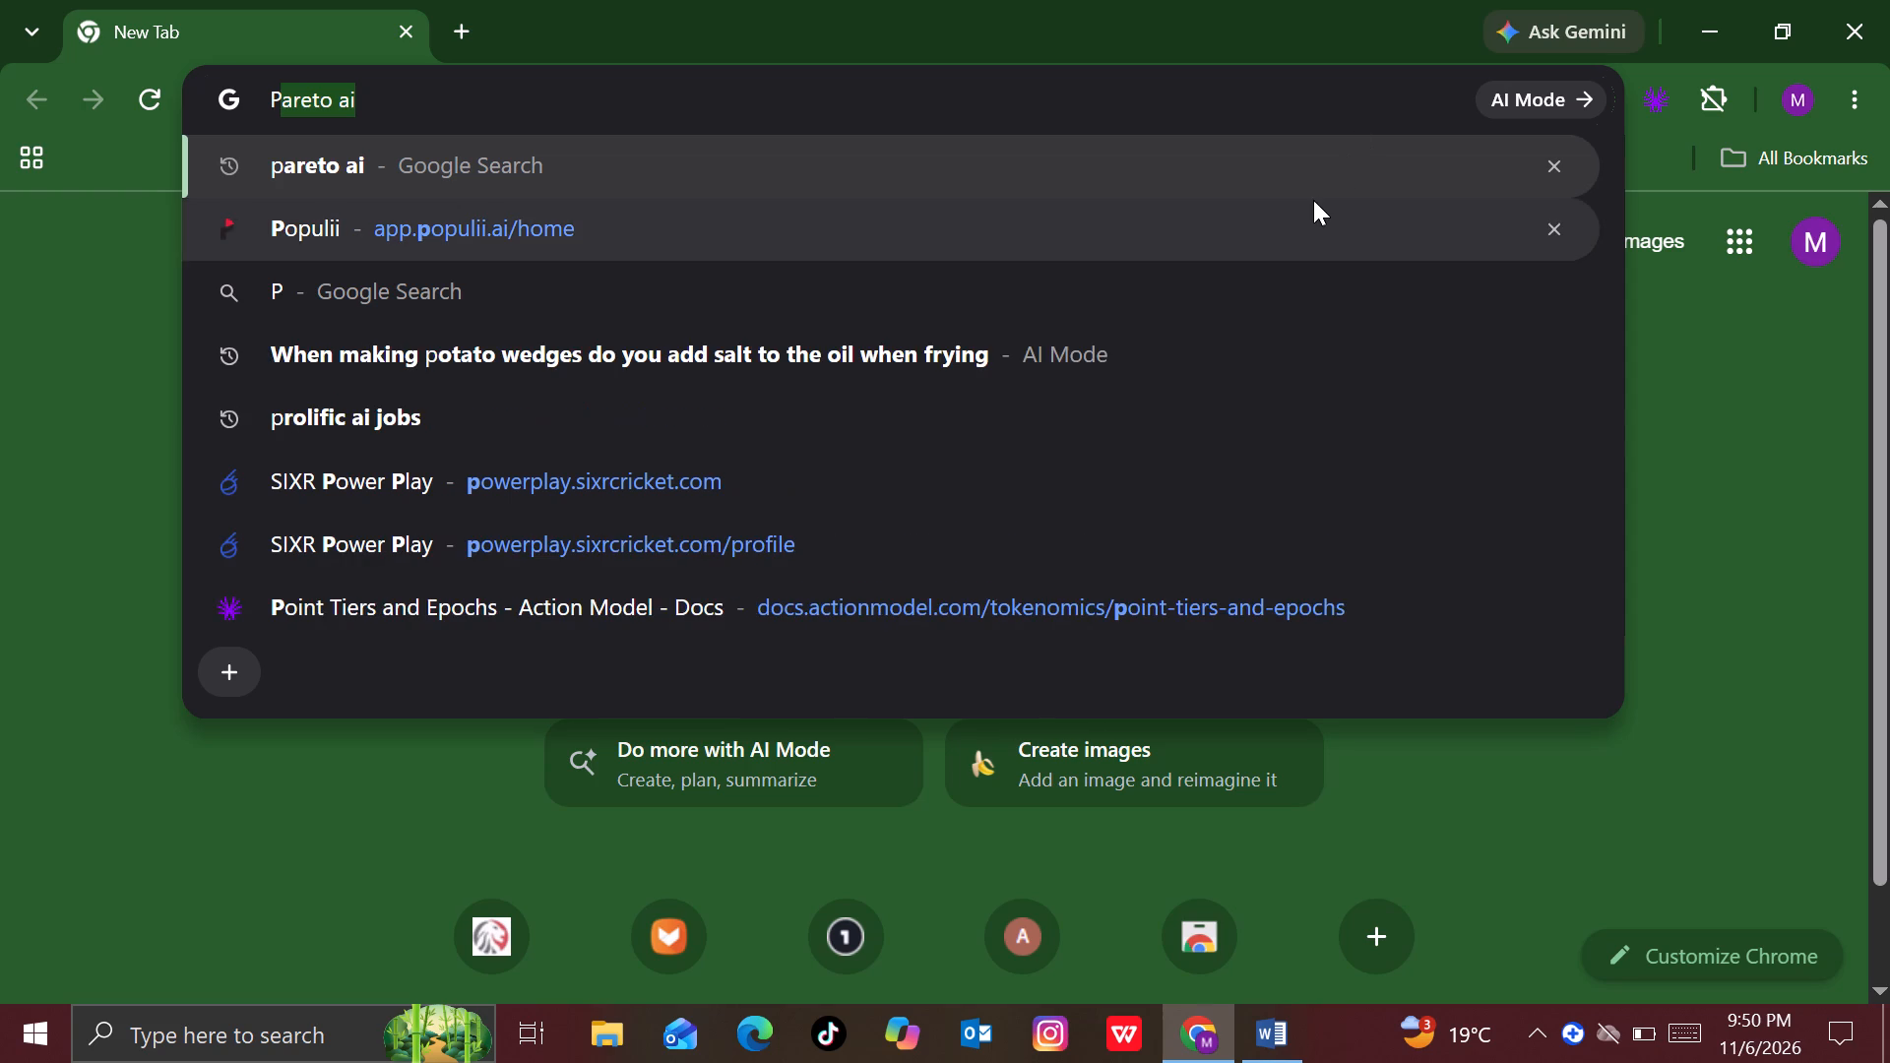
pyautogui.click(1311, 210)
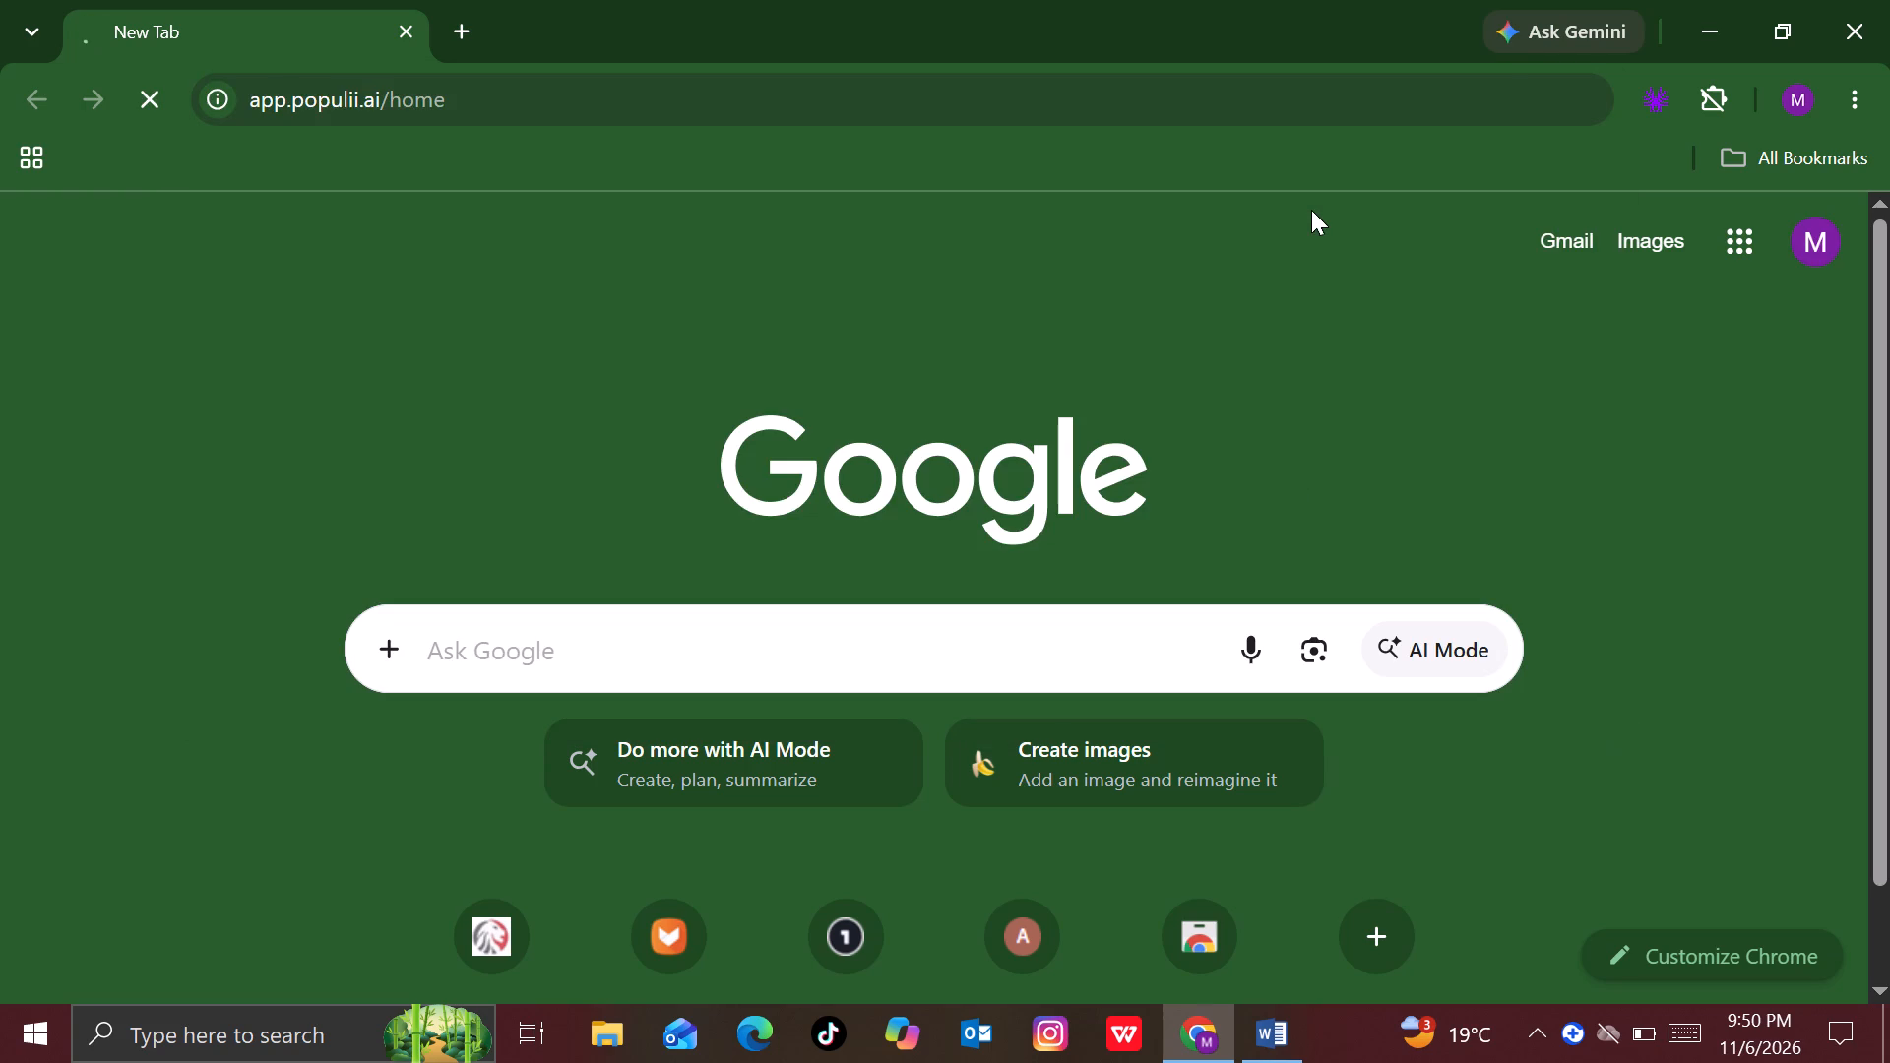
# Turn on the laptop's battery saver and return to the Populii page in the browser.
pyautogui.click(1642, 1045)
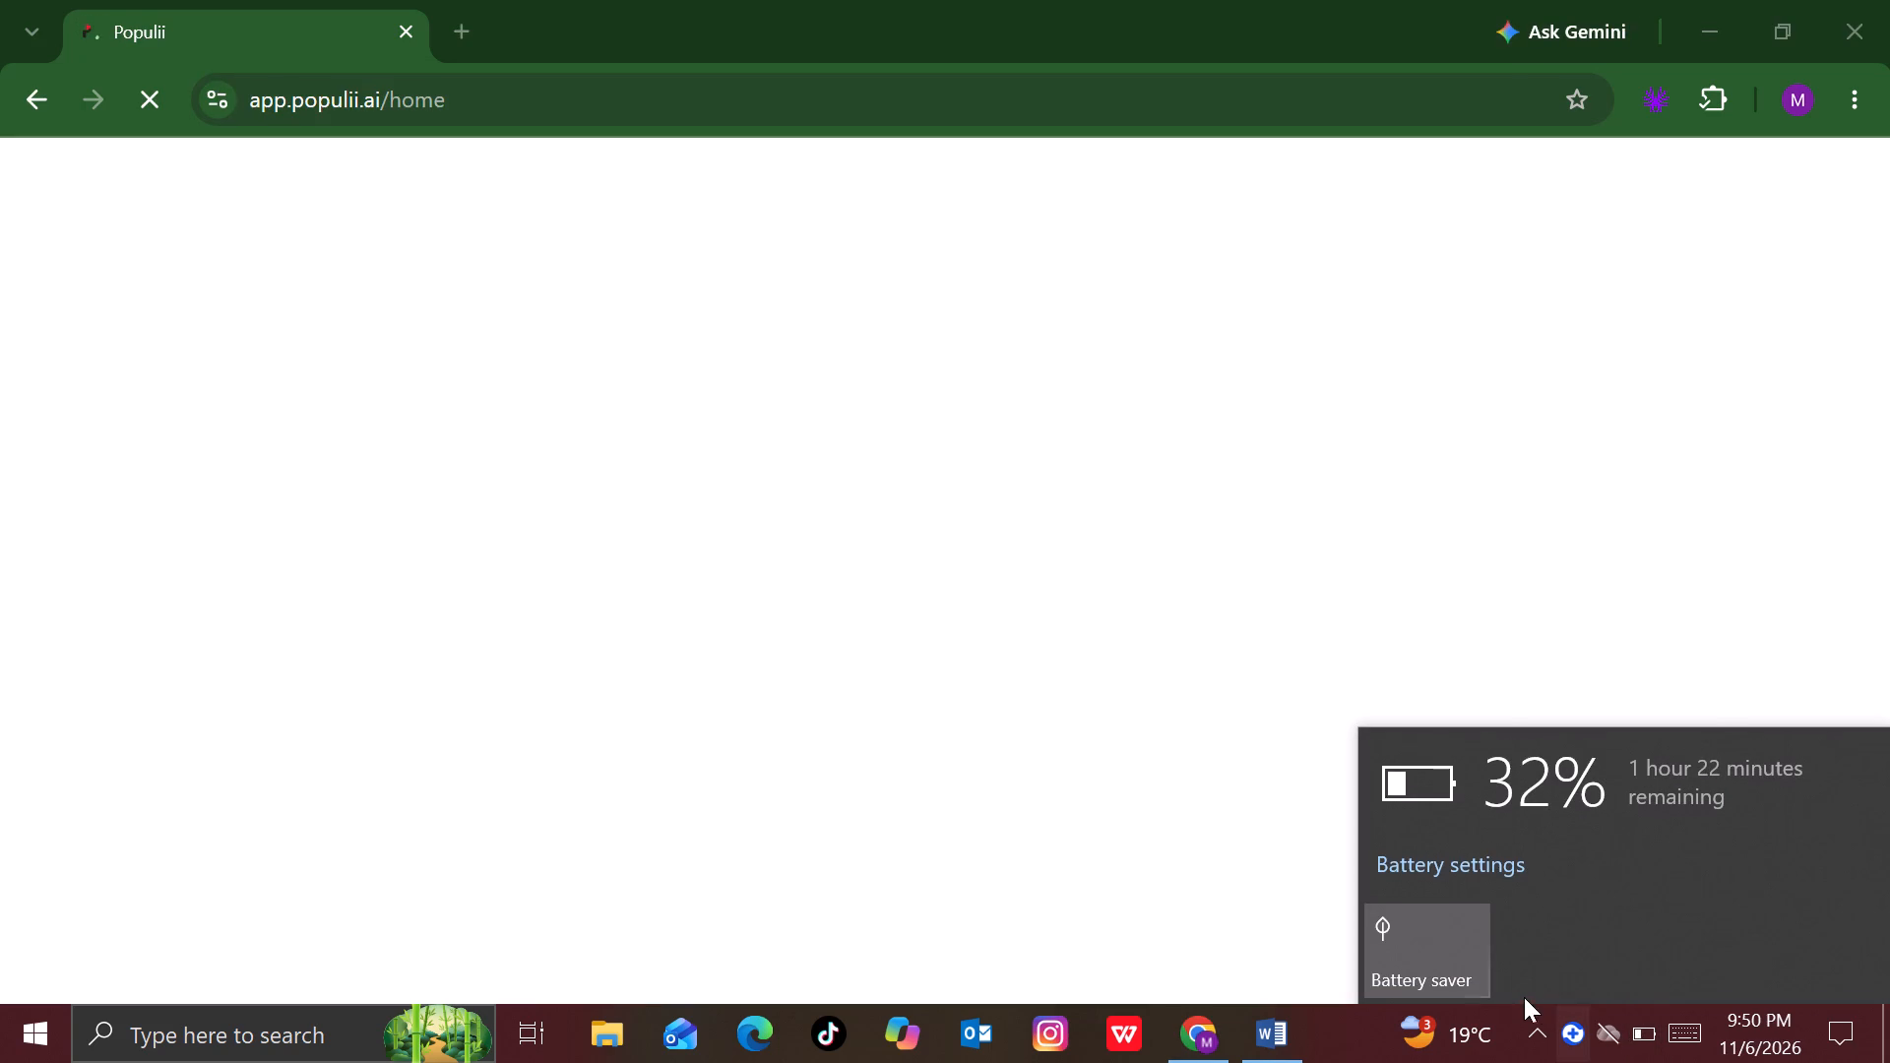
pyautogui.click(1426, 937)
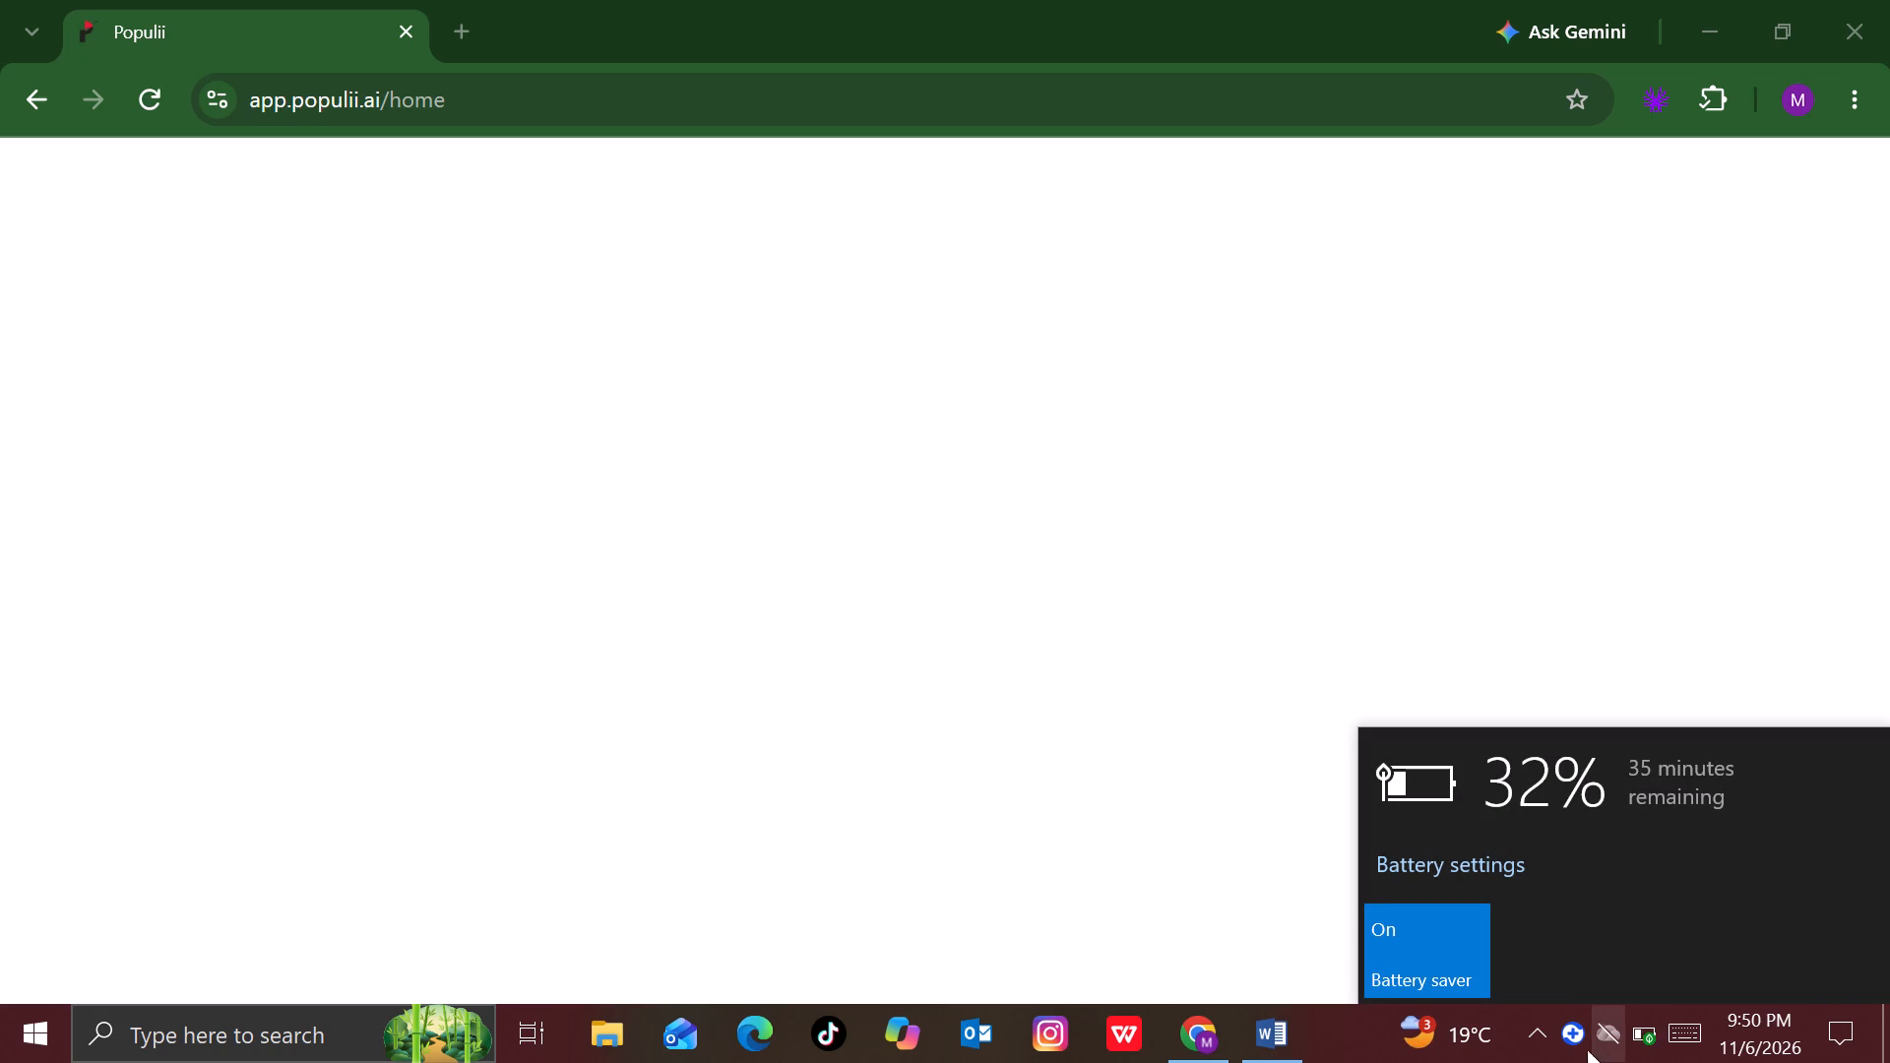
pyautogui.click(1541, 1036)
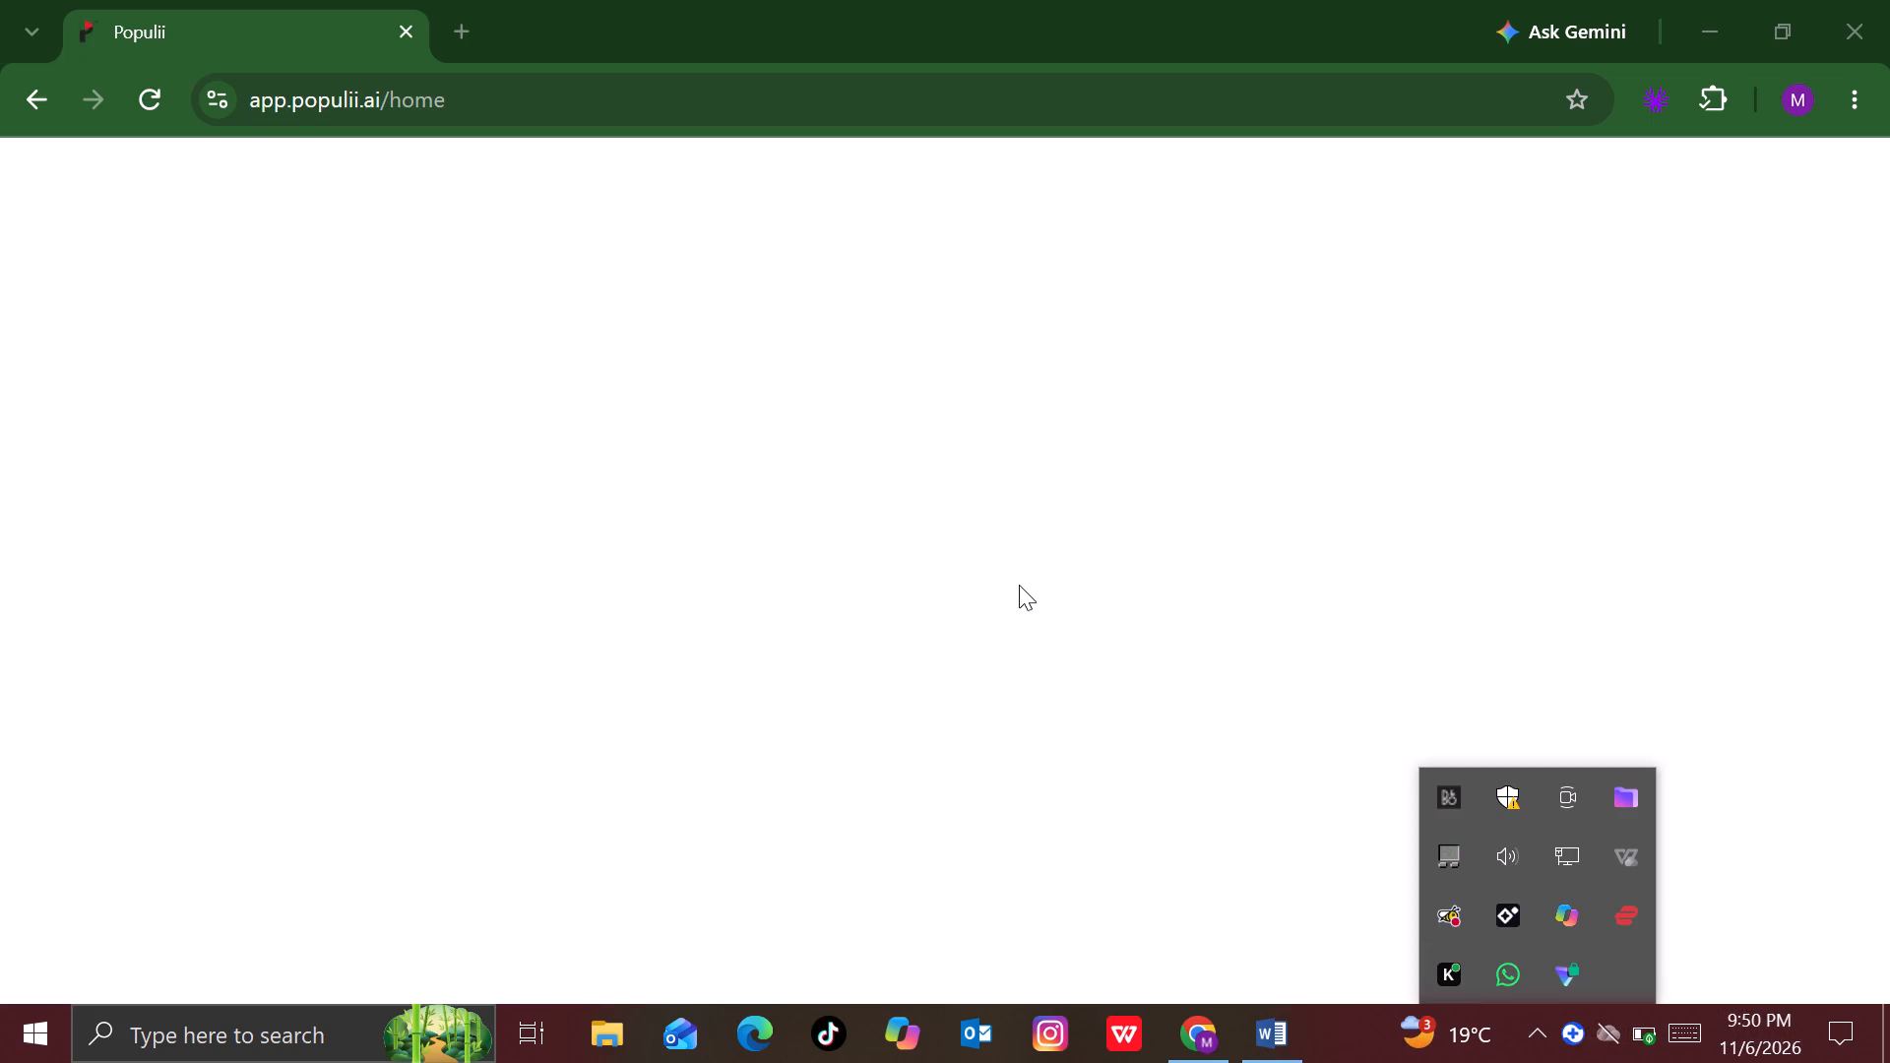
pyautogui.click(1019, 585)
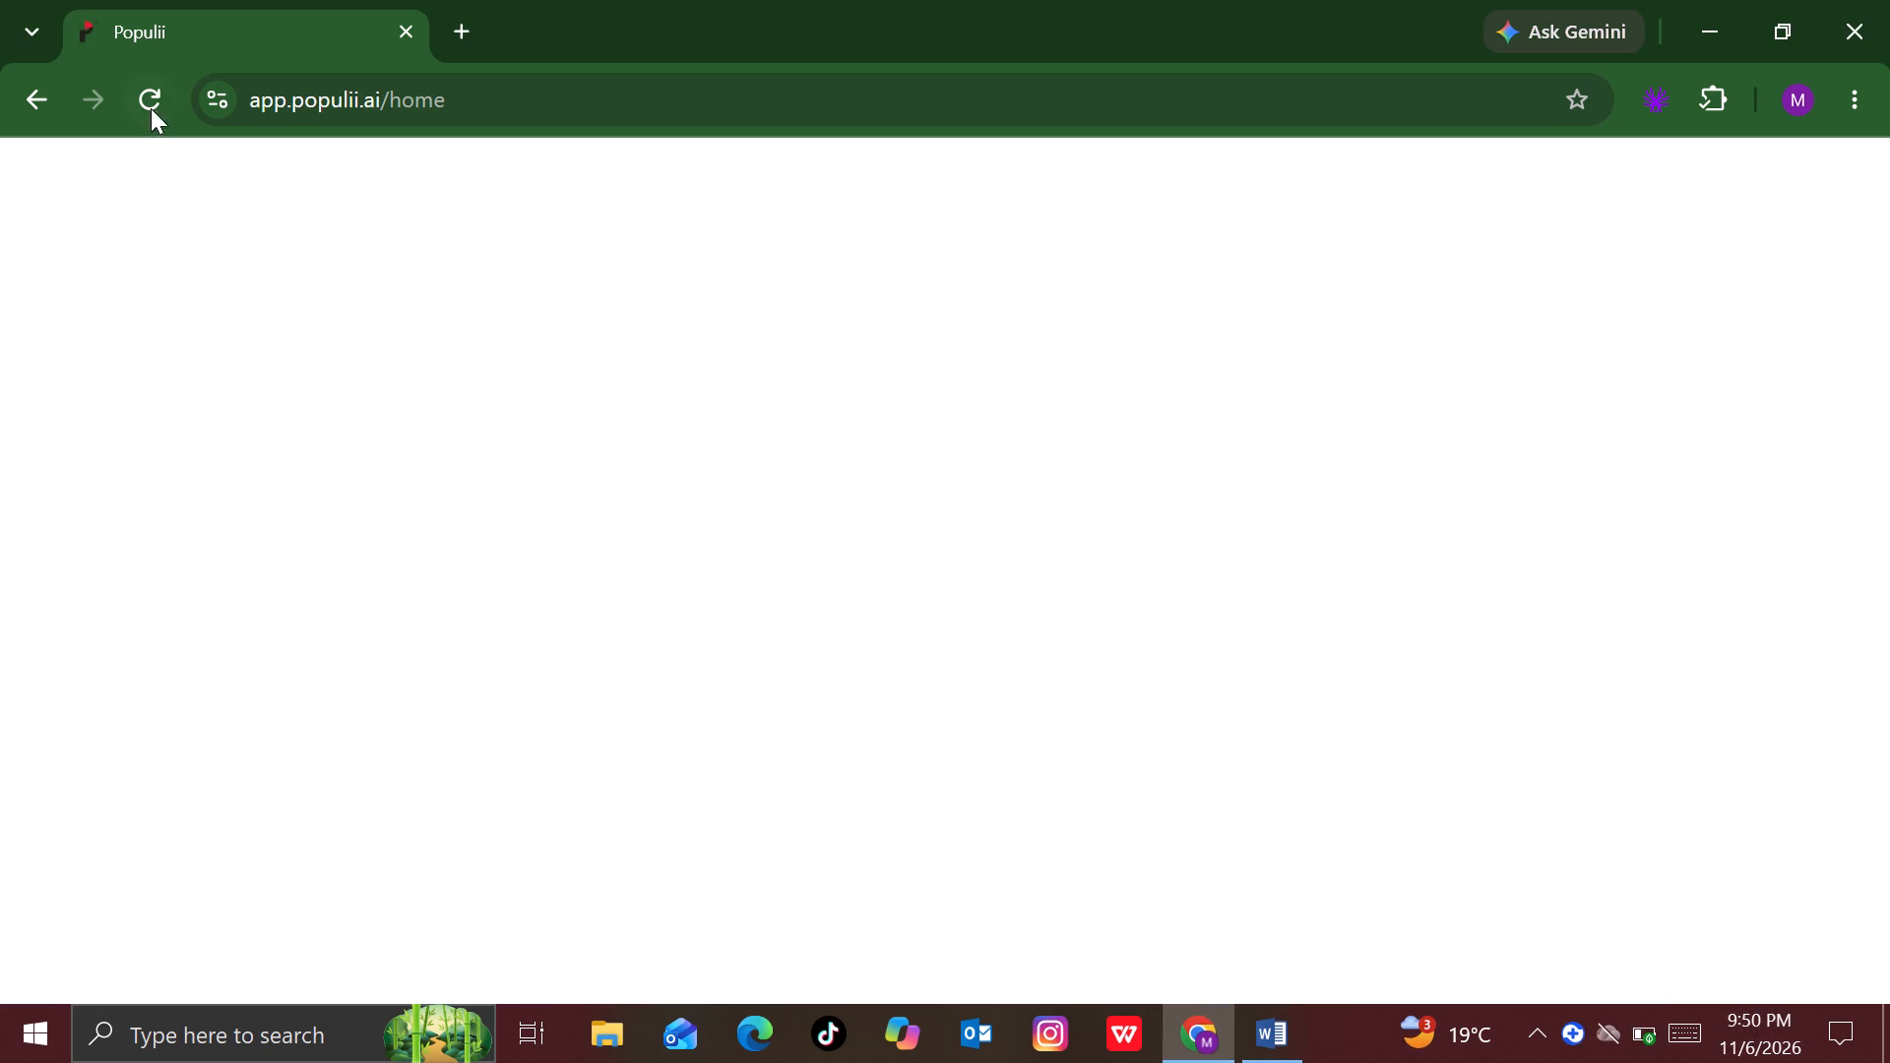
# Reload the blank Populii home page.
pyautogui.click(158, 83)
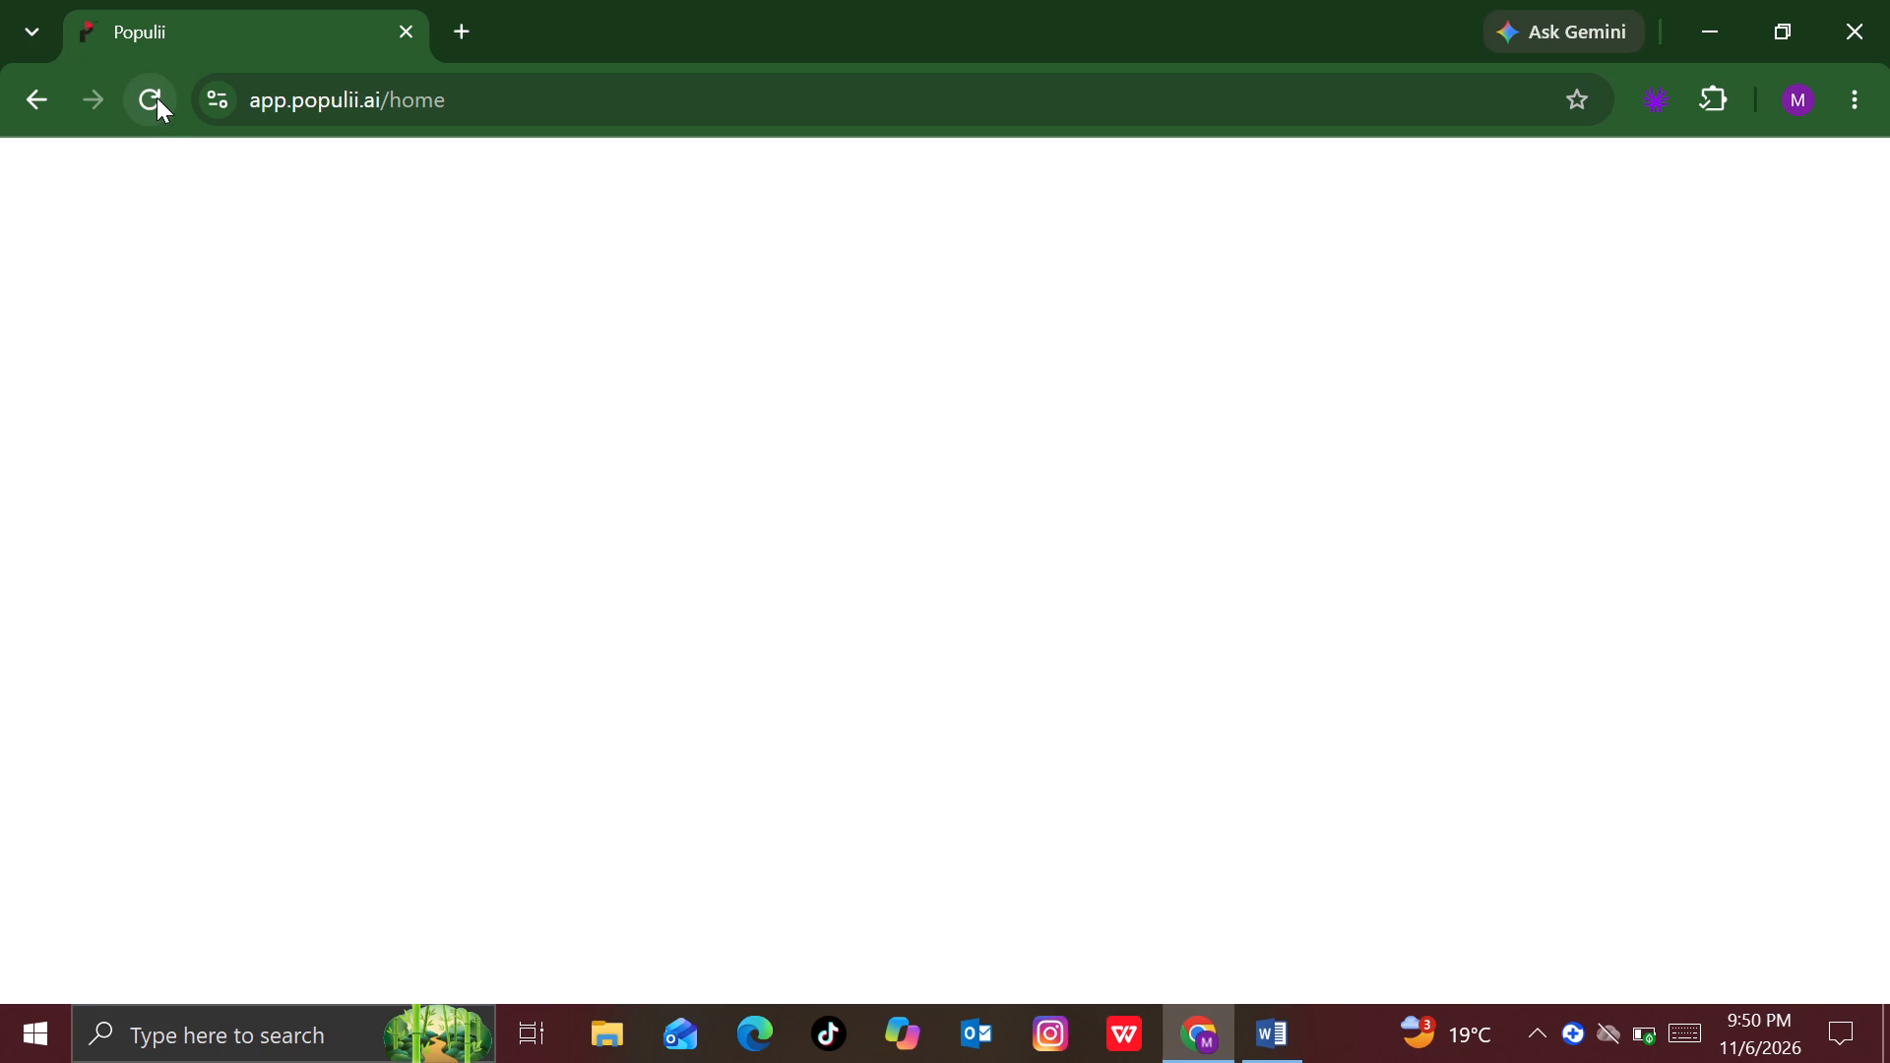
pyautogui.click(157, 112)
# Open a new browser tab alongside the Populii page.
pyautogui.click(462, 33)
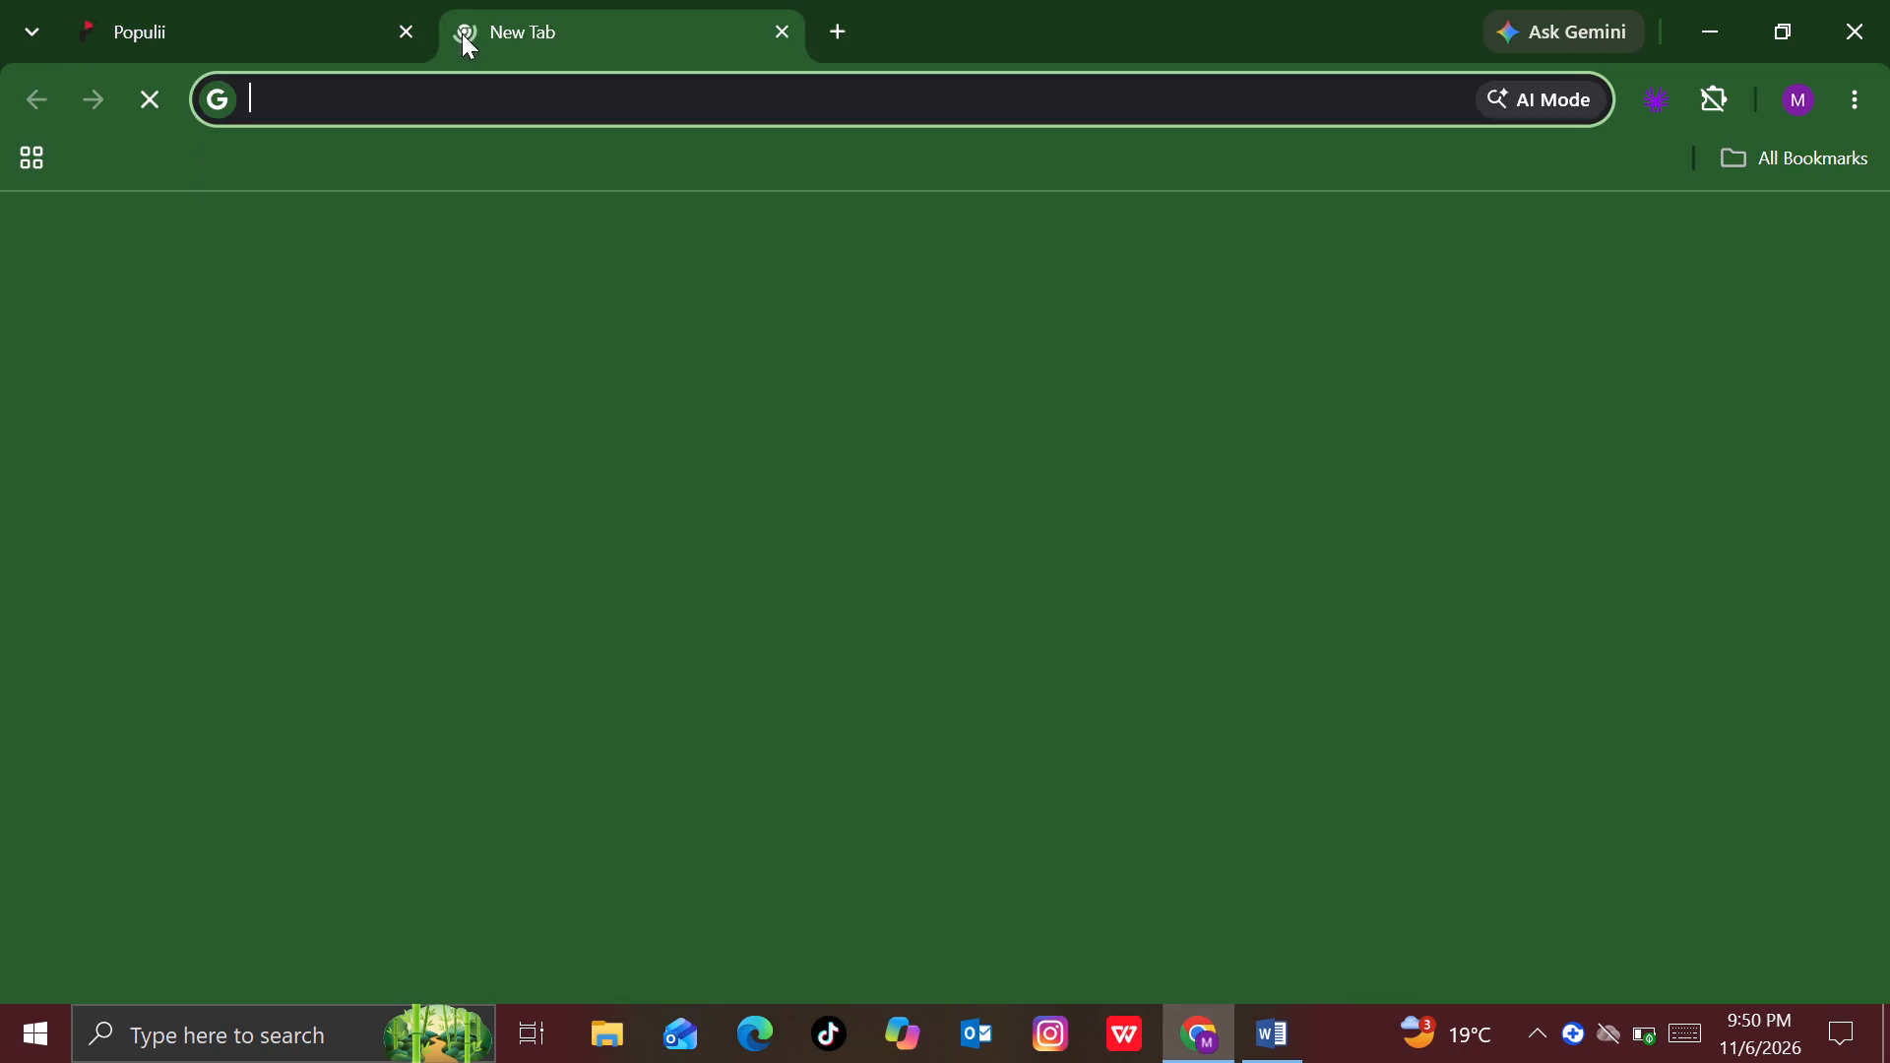